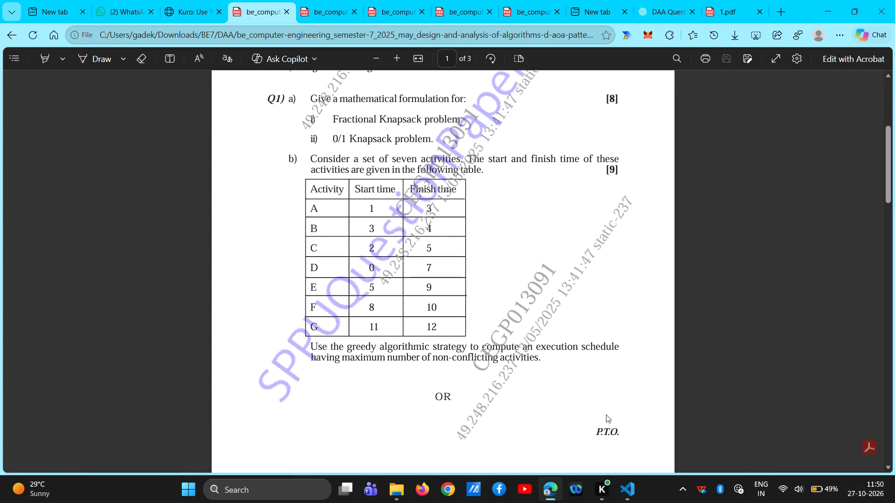
Switch to the DAA window in File Explorer and go to the Downloads folder.
{"action": "left_click", "coordinate": [395, 493]}
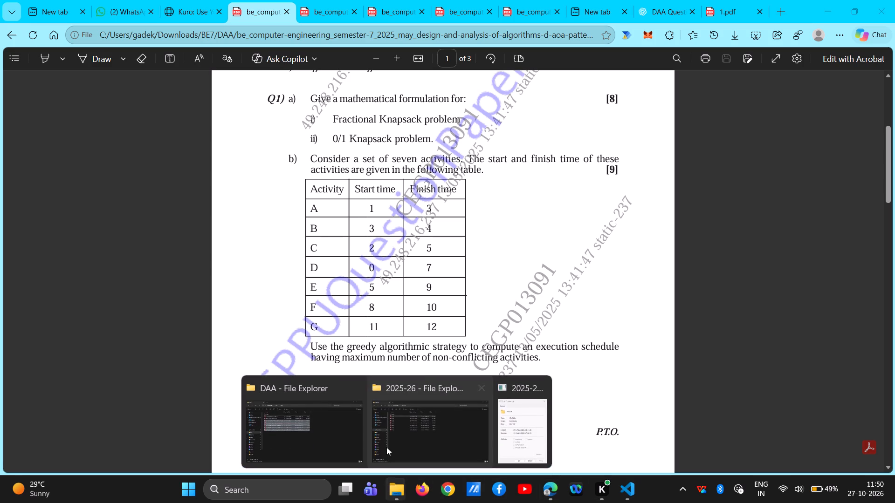
{"action": "left_click", "coordinate": [281, 423]}
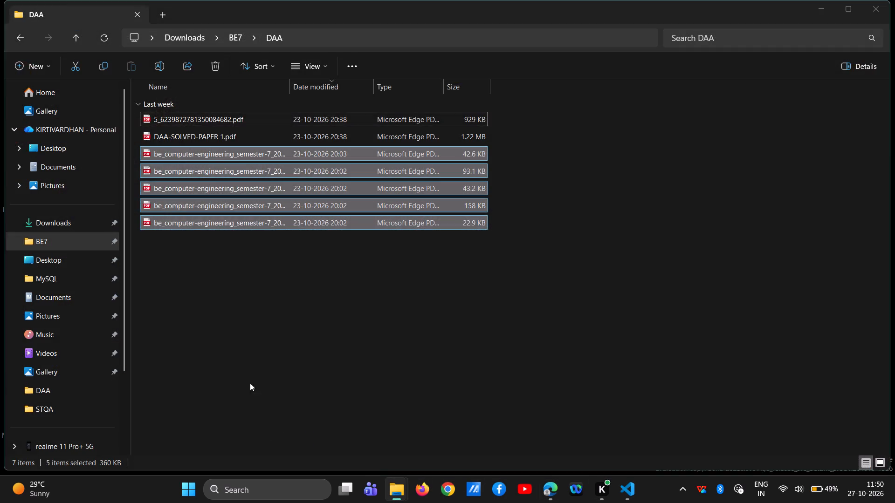
{"action": "left_click", "coordinate": [65, 217]}
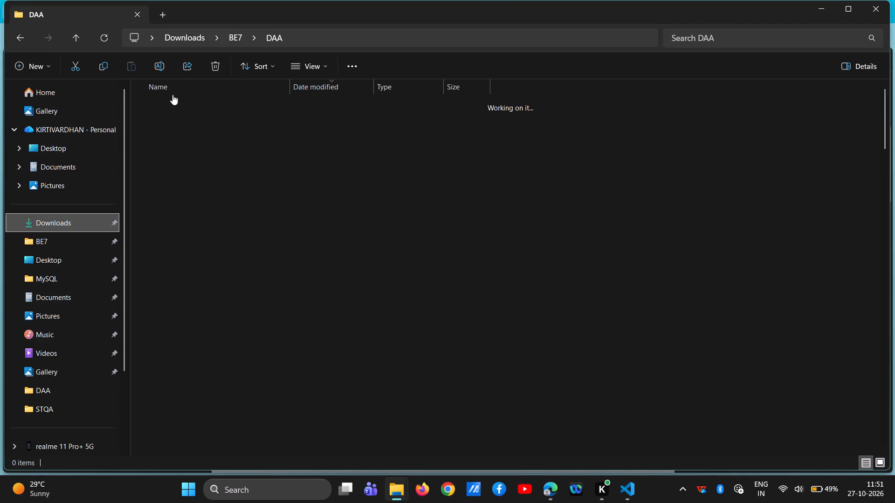
{"action": "scroll", "coordinate": [160, 133], "scroll_direction": "up", "scroll_amount": 10}
{"action": "scroll", "coordinate": [160, 133], "scroll_direction": "up", "scroll_amount": 20}
{"action": "scroll", "coordinate": [160, 133], "scroll_direction": "up", "scroll_amount": 6}
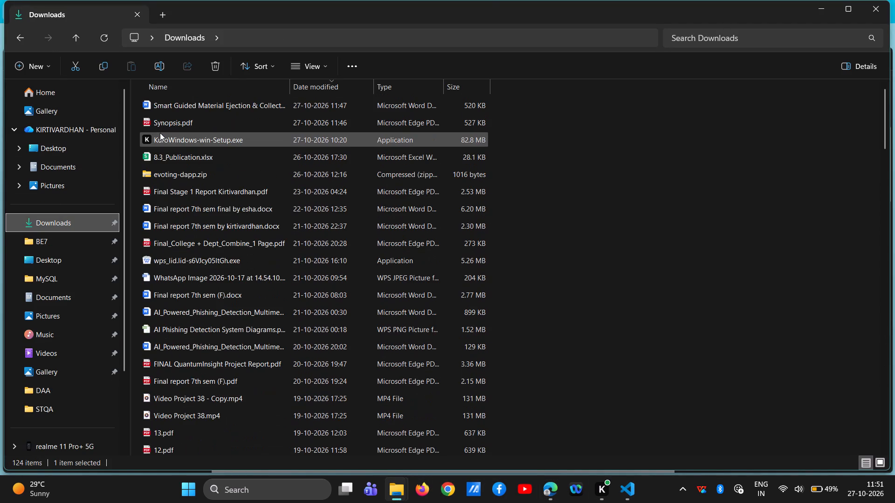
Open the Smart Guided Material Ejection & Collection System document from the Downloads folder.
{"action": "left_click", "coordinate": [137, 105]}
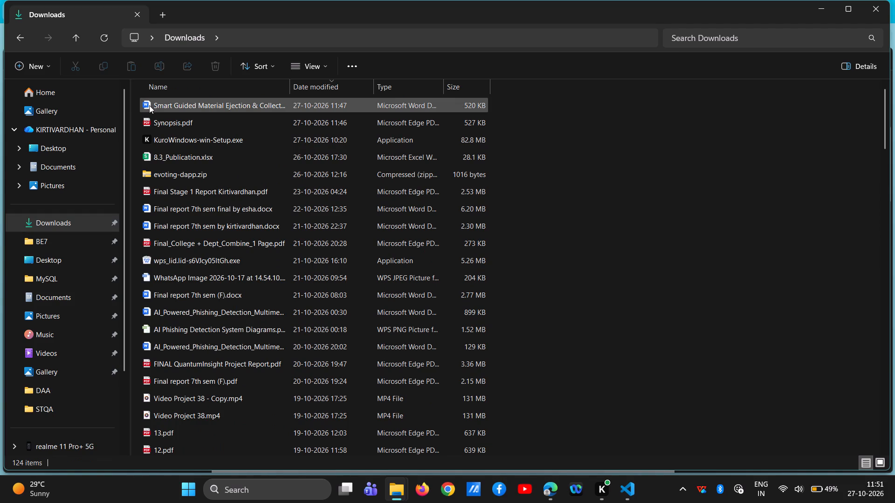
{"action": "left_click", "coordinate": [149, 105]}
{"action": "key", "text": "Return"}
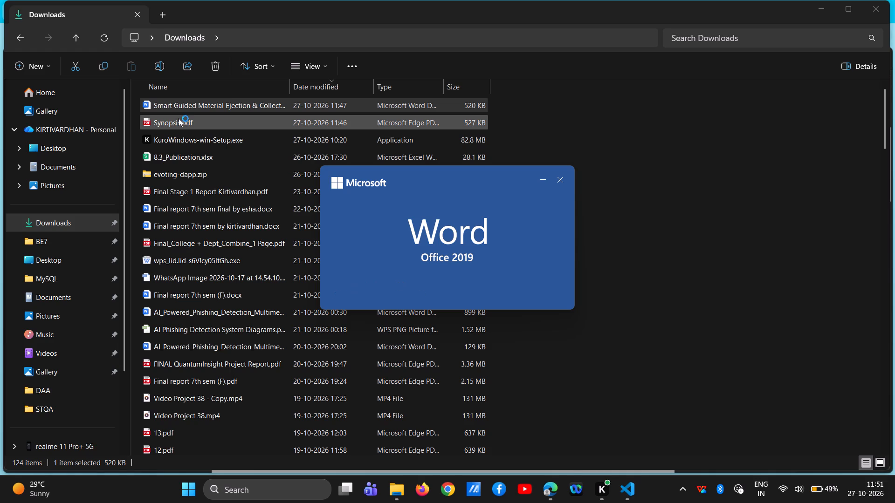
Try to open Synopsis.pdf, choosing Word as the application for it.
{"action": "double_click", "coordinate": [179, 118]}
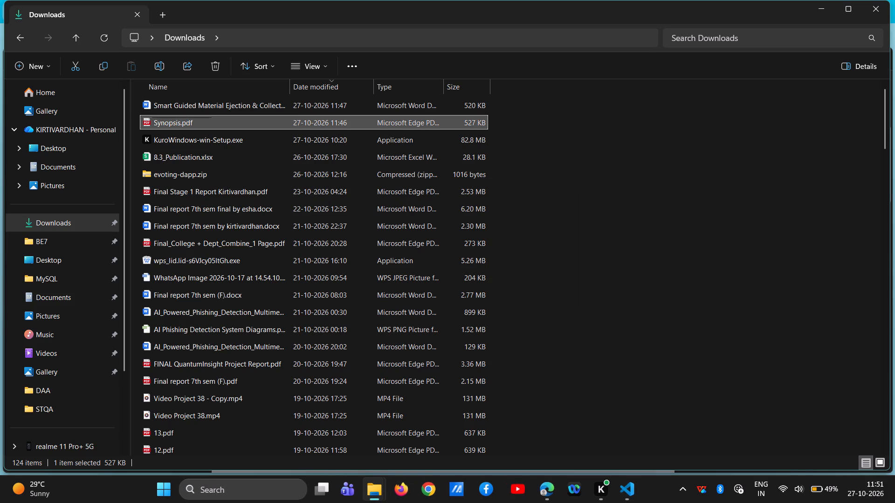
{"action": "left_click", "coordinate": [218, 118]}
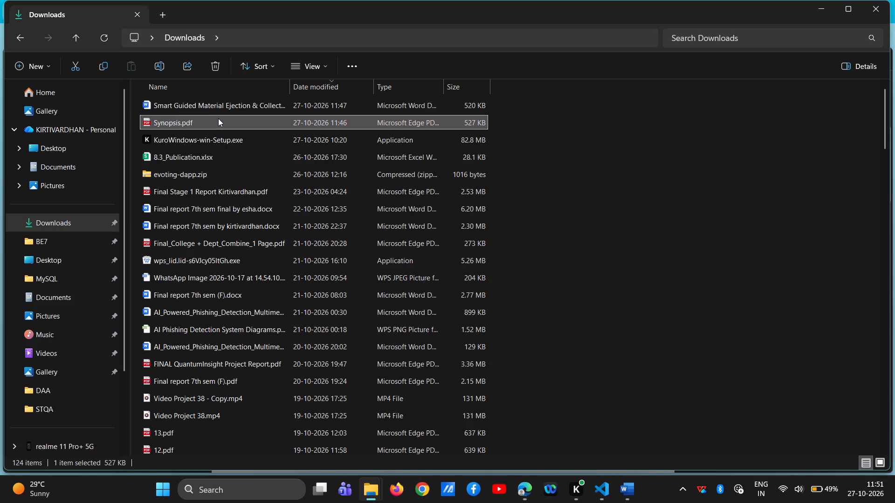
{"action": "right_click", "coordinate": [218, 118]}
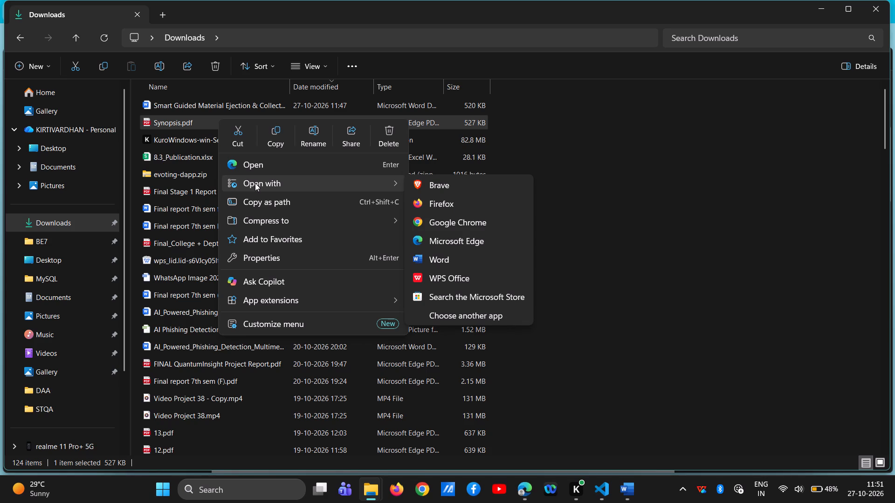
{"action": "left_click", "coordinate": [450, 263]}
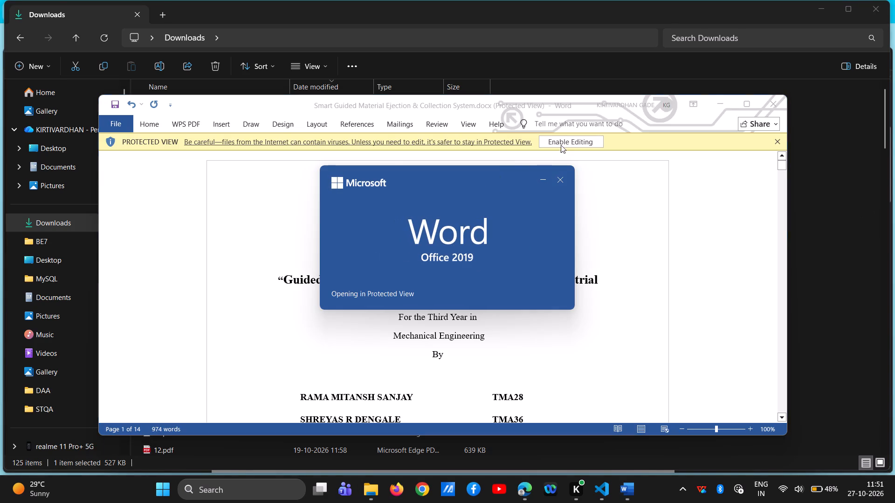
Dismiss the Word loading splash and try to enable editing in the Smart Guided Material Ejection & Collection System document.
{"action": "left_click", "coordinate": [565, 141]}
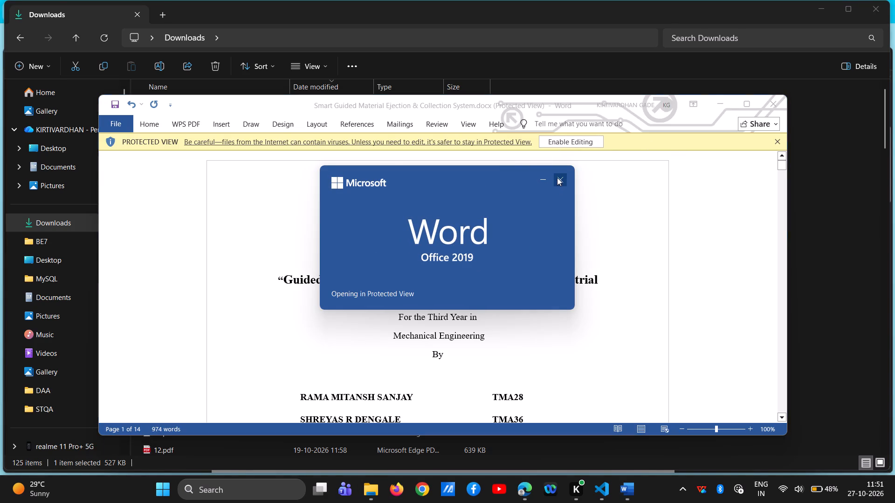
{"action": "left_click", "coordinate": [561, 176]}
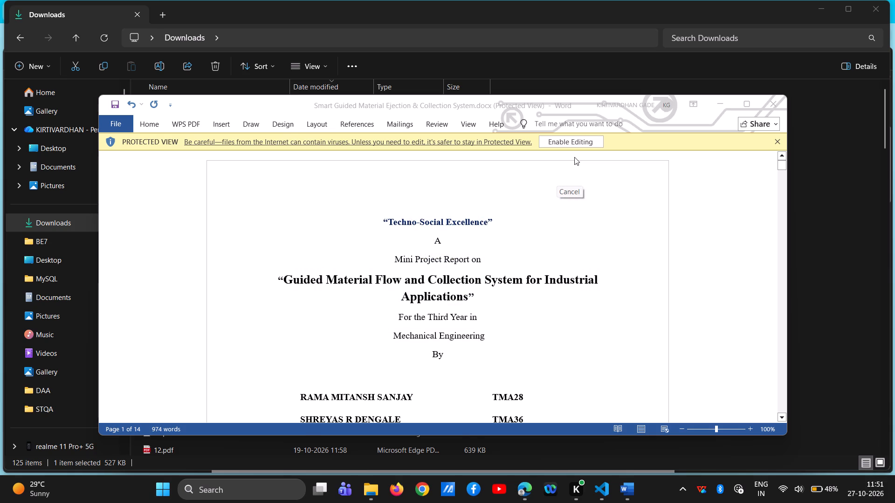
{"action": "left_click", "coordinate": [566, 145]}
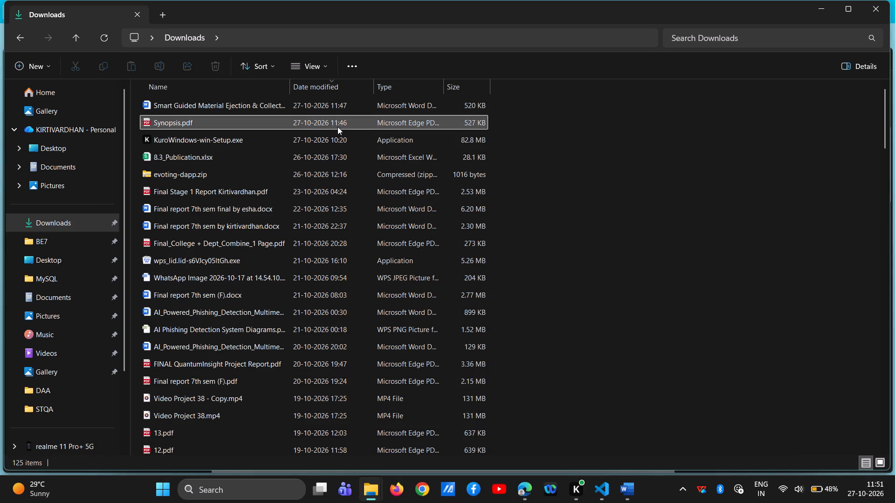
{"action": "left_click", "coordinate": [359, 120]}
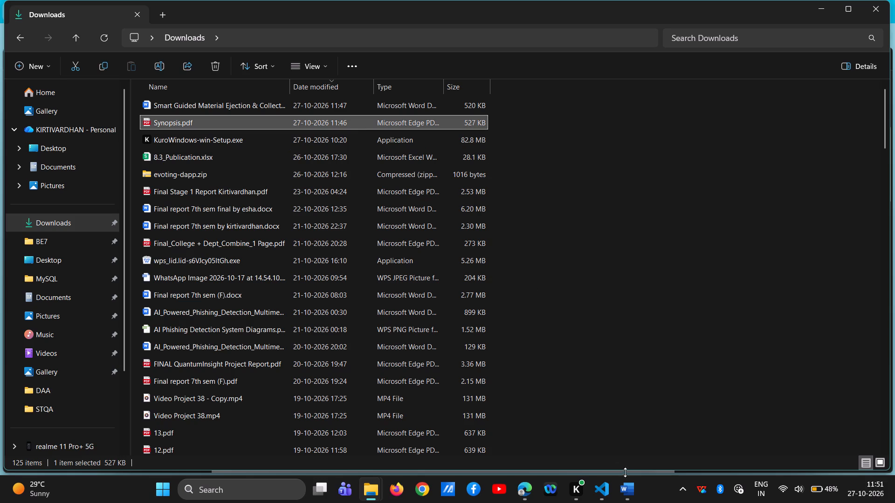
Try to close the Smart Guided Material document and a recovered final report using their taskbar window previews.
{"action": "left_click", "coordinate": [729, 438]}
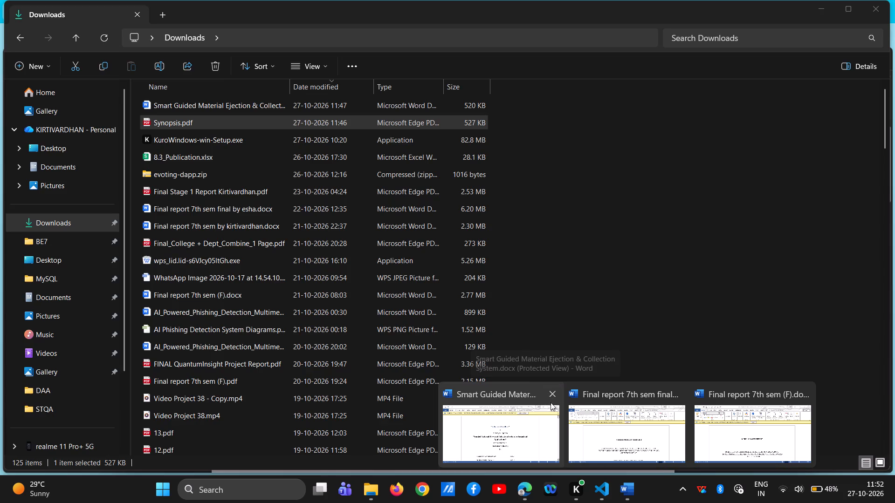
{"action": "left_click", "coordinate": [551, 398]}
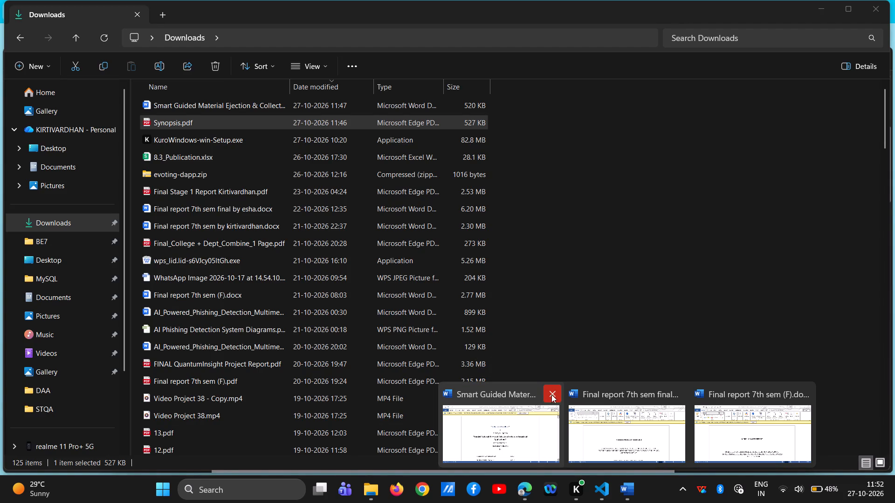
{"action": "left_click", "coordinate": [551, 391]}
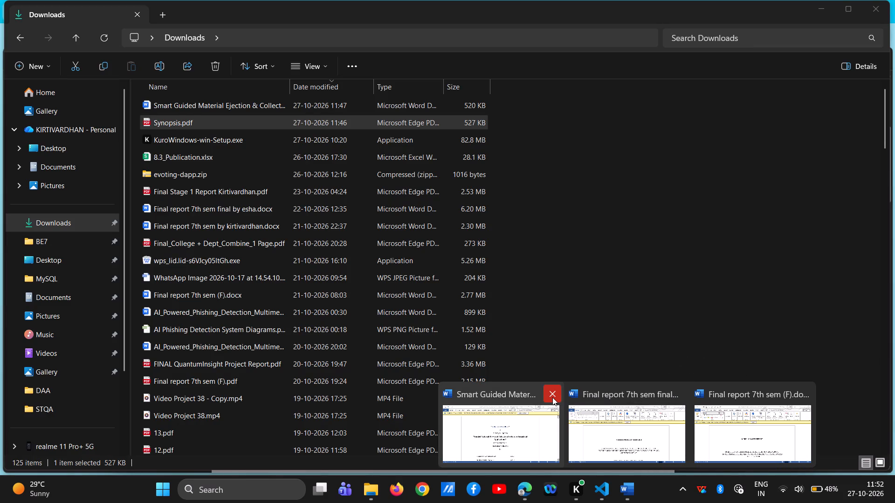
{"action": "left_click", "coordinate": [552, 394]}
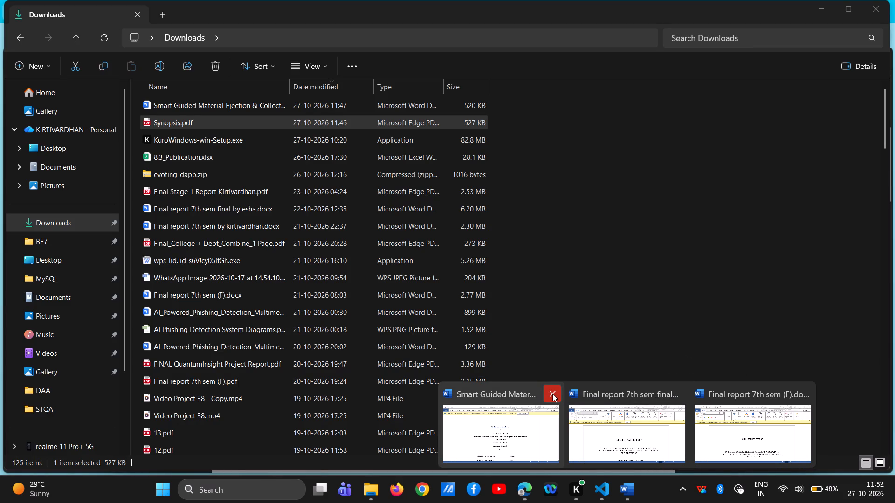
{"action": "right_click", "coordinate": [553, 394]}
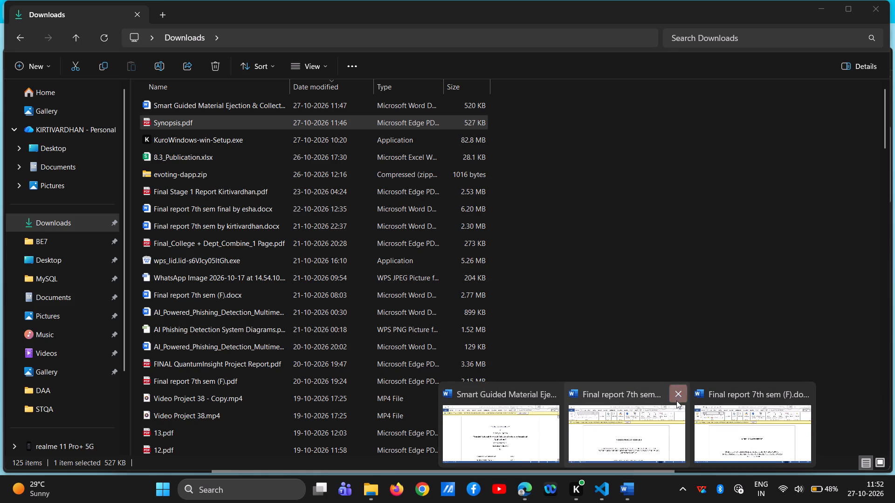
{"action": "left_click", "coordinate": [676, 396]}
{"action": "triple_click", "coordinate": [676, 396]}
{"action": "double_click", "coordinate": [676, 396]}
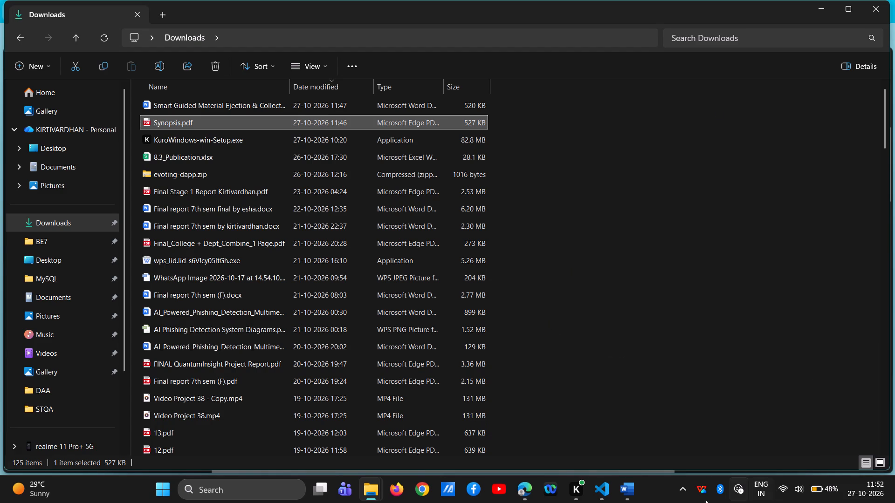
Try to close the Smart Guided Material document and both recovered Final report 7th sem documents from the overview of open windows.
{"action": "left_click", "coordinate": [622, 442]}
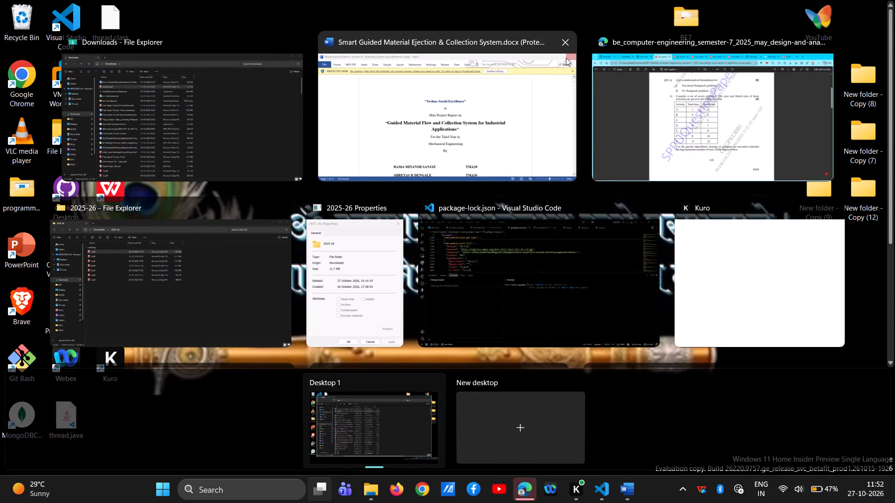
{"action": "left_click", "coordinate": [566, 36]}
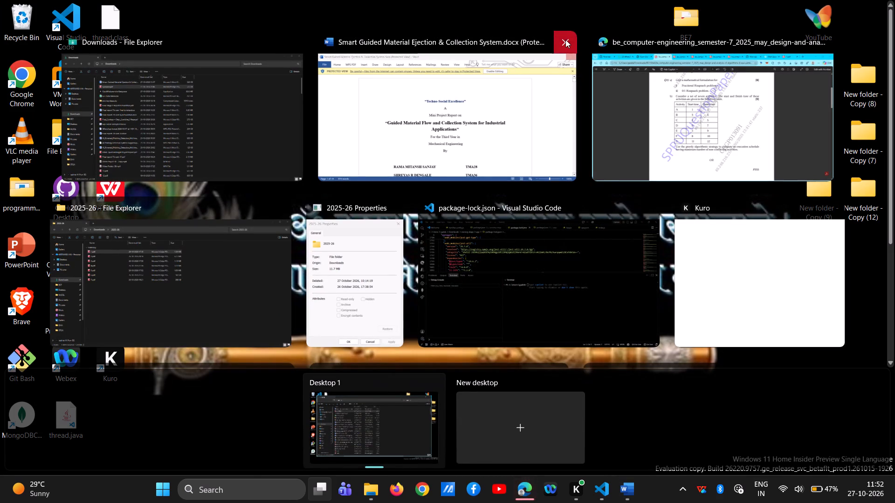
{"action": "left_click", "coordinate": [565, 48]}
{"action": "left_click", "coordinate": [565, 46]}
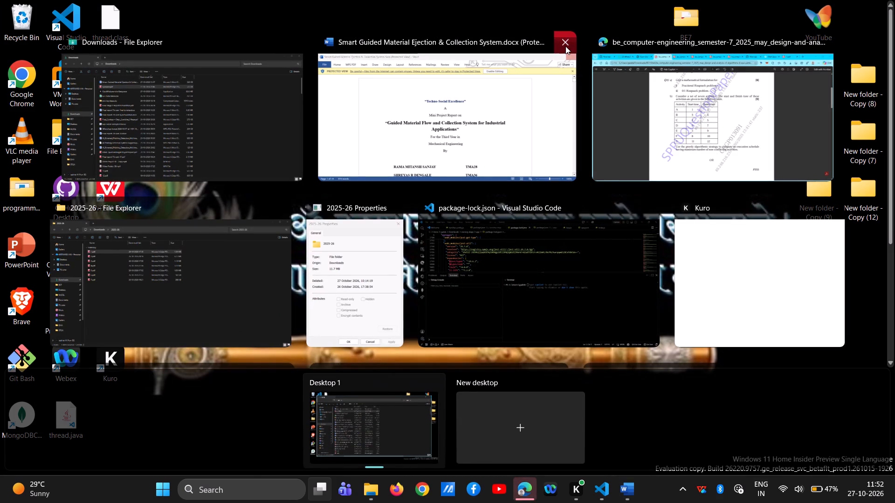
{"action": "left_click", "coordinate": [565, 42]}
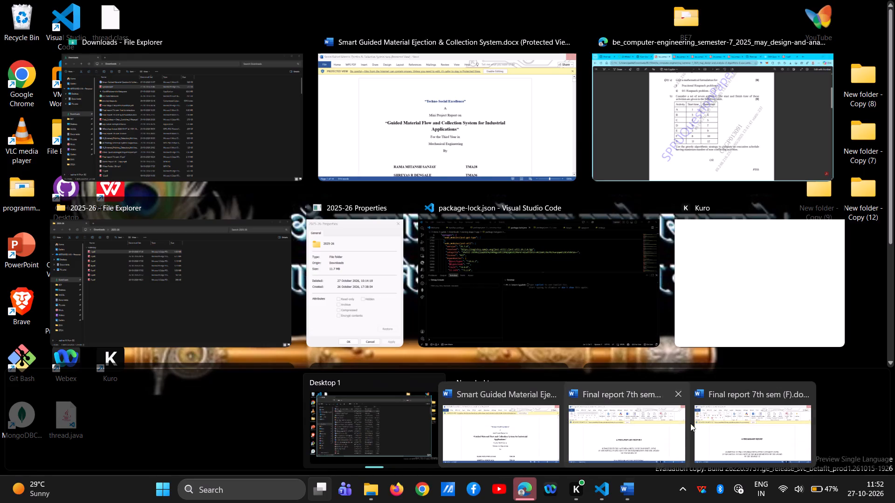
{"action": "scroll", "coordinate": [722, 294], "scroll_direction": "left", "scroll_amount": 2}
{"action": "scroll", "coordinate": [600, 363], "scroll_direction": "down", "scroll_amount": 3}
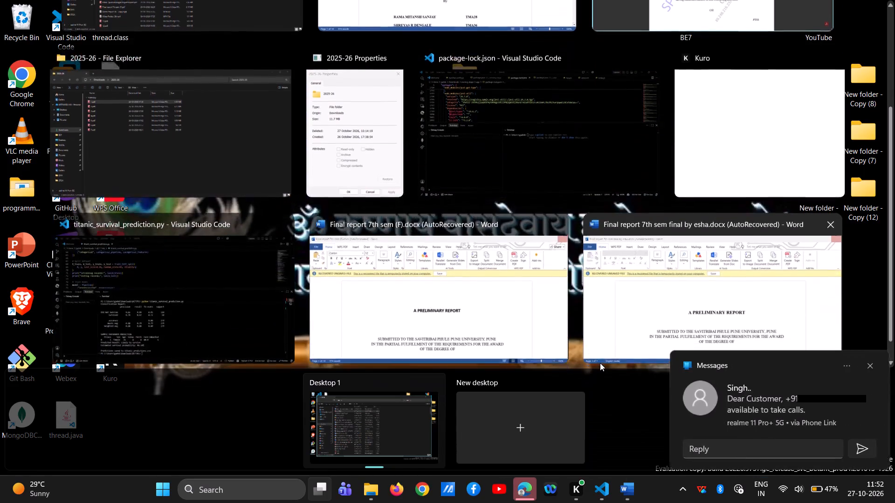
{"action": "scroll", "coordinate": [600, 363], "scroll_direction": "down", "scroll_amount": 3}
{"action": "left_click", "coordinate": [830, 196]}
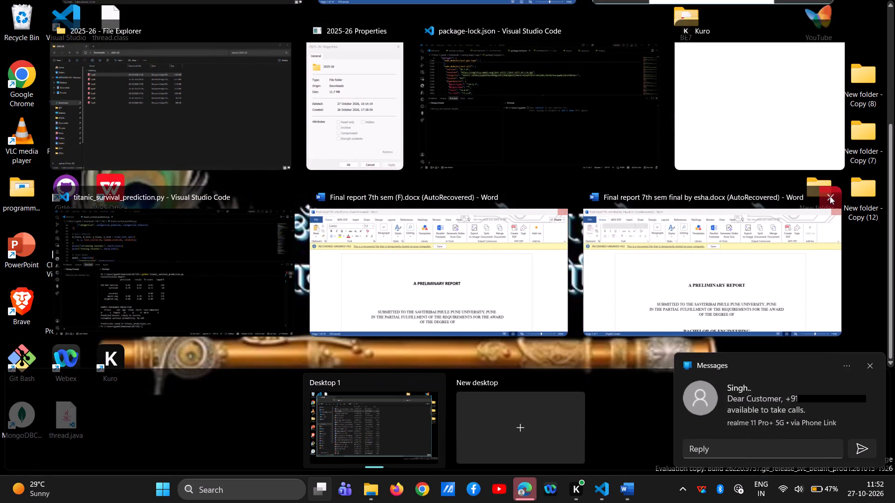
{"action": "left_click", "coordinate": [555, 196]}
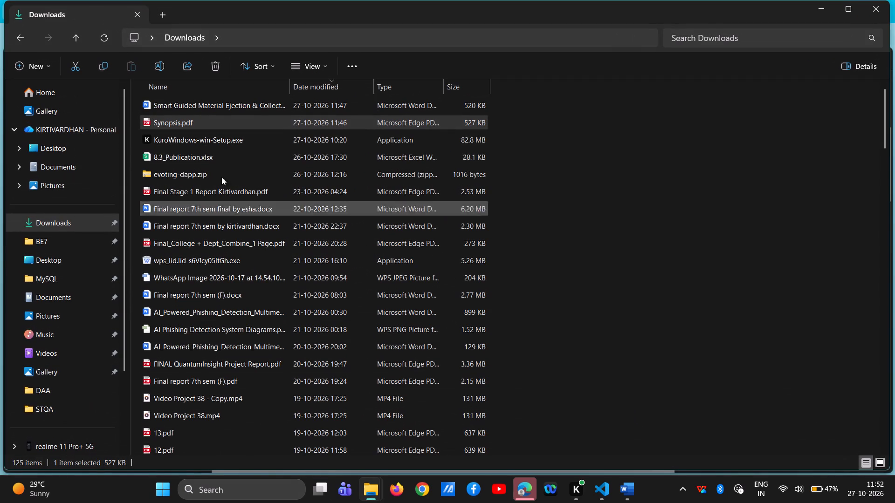
Reopen the Smart Guided Material Ejection & Collection System document as a read-only copy and enable editing.
{"action": "left_click", "coordinate": [154, 108]}
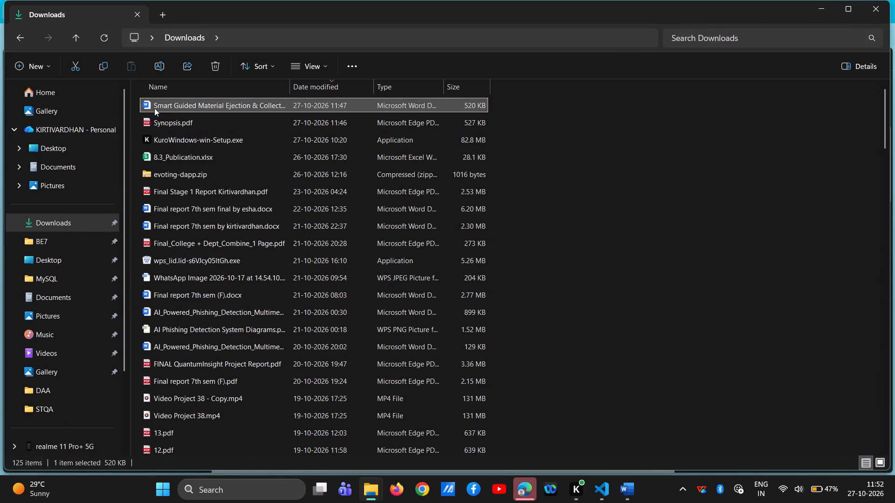
{"action": "key", "text": "Return"}
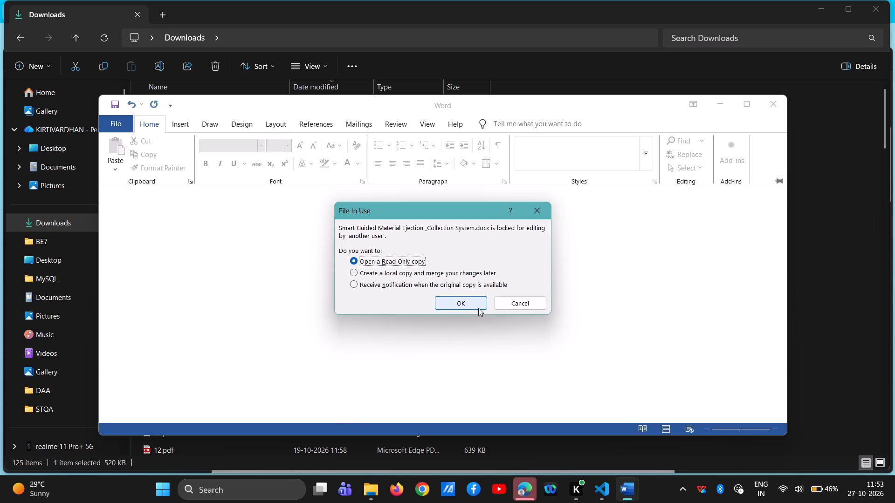
{"action": "left_click", "coordinate": [455, 303]}
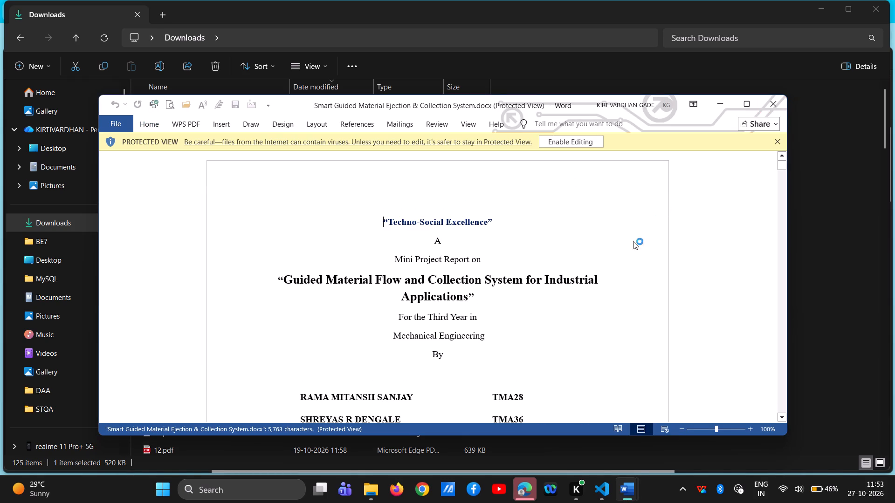
{"action": "left_click", "coordinate": [593, 142]}
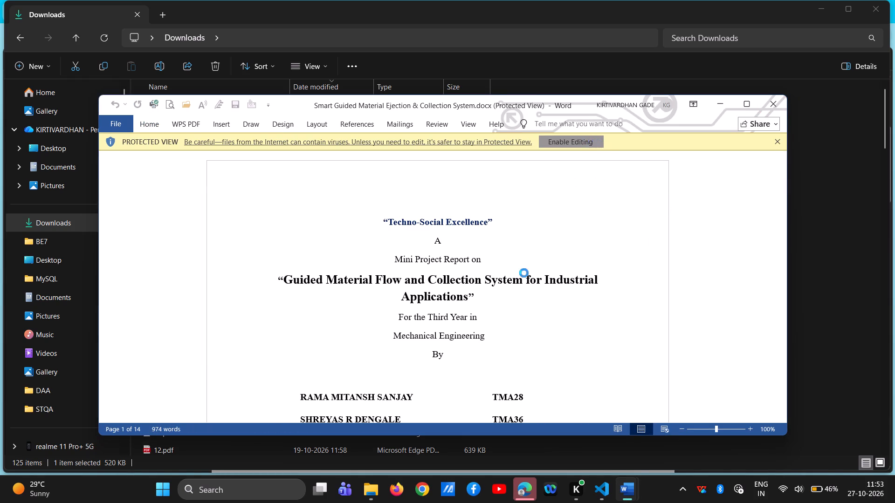
Look through the Smart Guided Material Ejection & Collection System report, from the title page and certificate to the performance analysis section.
{"action": "scroll", "coordinate": [501, 331], "scroll_direction": "down", "scroll_amount": 7}
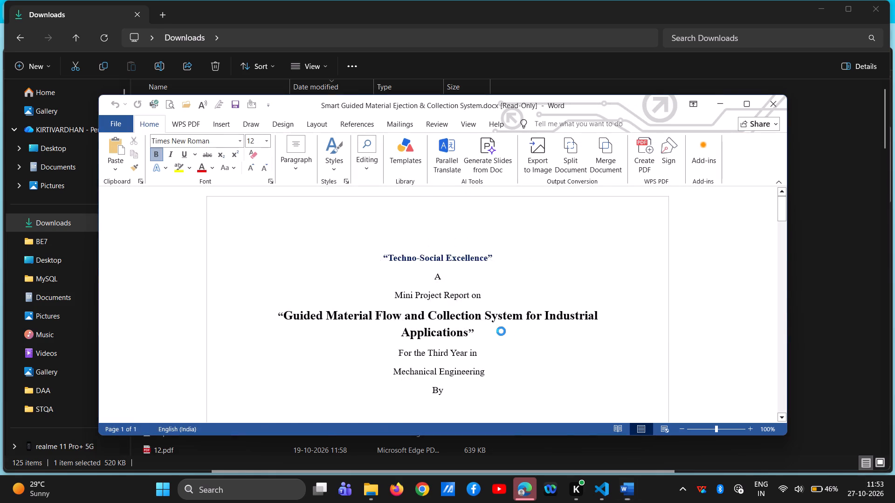
{"action": "scroll", "coordinate": [501, 331], "scroll_direction": "up", "scroll_amount": 3}
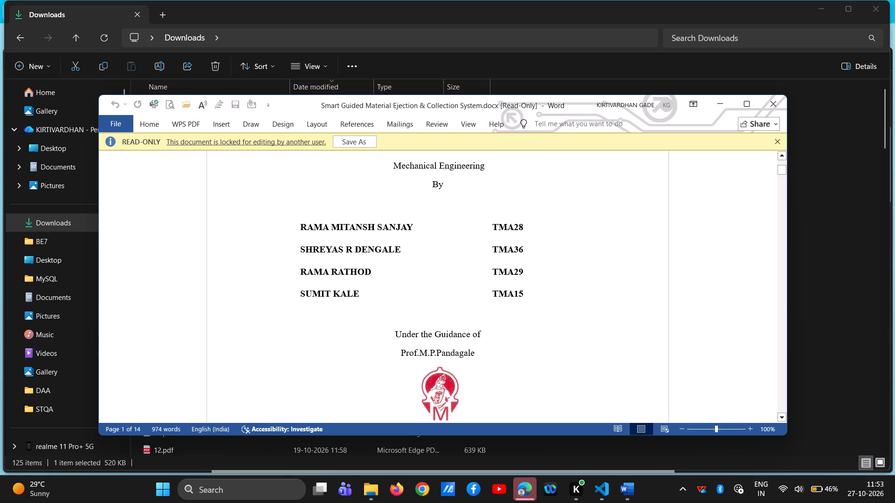
{"action": "scroll", "coordinate": [472, 303], "scroll_direction": "up", "scroll_amount": 1}
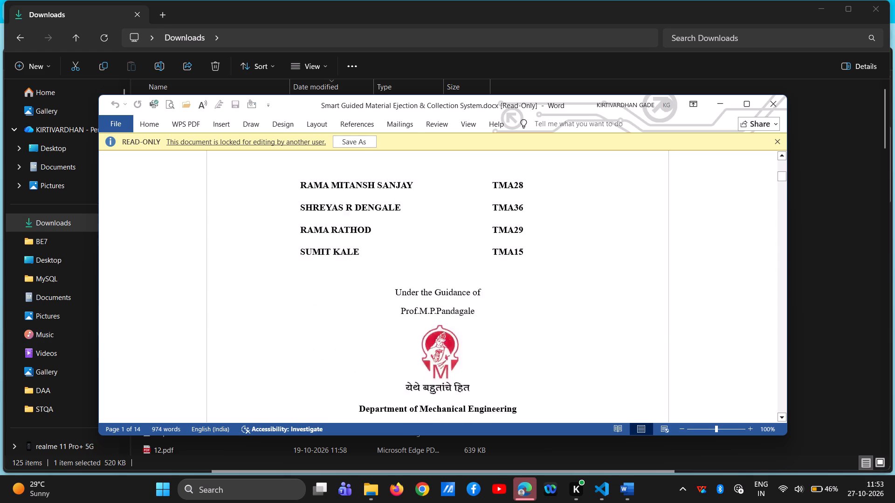
{"action": "scroll", "coordinate": [472, 303], "scroll_direction": "up", "scroll_amount": 1}
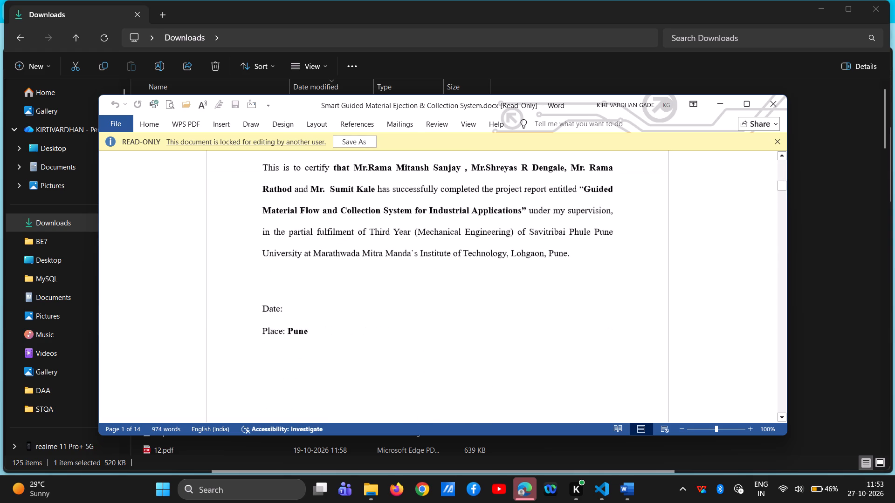
{"action": "scroll", "coordinate": [472, 303], "scroll_direction": "up", "scroll_amount": 1}
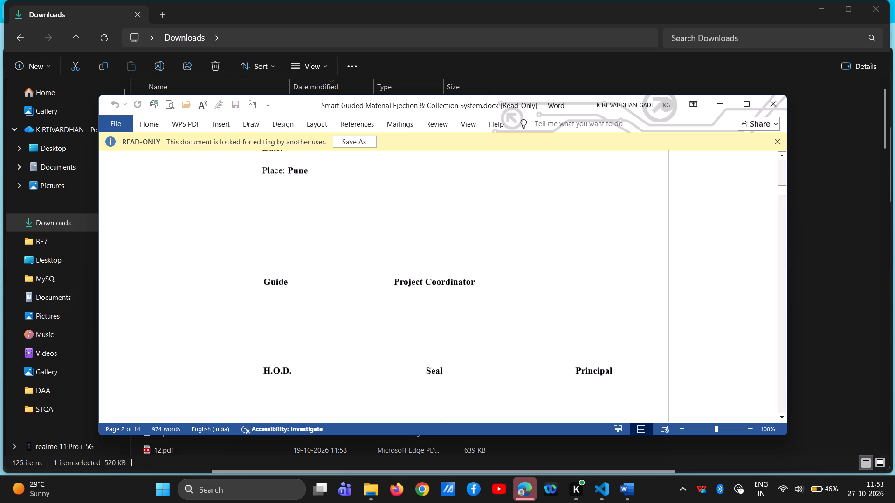
{"action": "scroll", "coordinate": [443, 324], "scroll_direction": "up", "scroll_amount": 4}
{"action": "scroll", "coordinate": [443, 324], "scroll_direction": "down", "scroll_amount": 2}
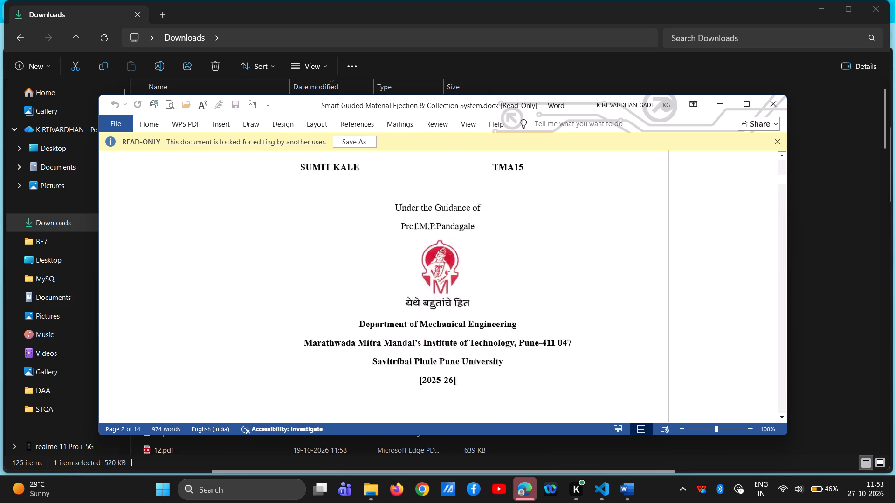
{"action": "scroll", "coordinate": [443, 324], "scroll_direction": "down", "scroll_amount": 6}
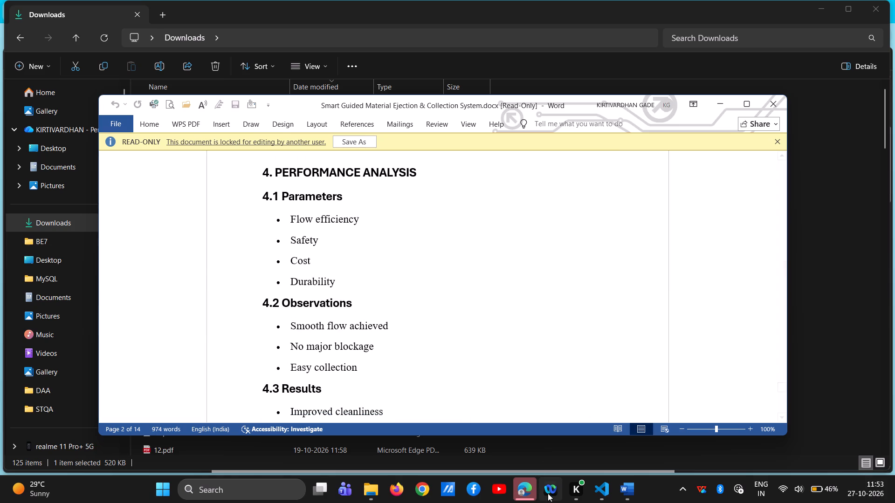
Open Synopsis.pdf from the Downloads folder in Word and enable editing.
{"action": "left_click", "coordinate": [365, 485]}
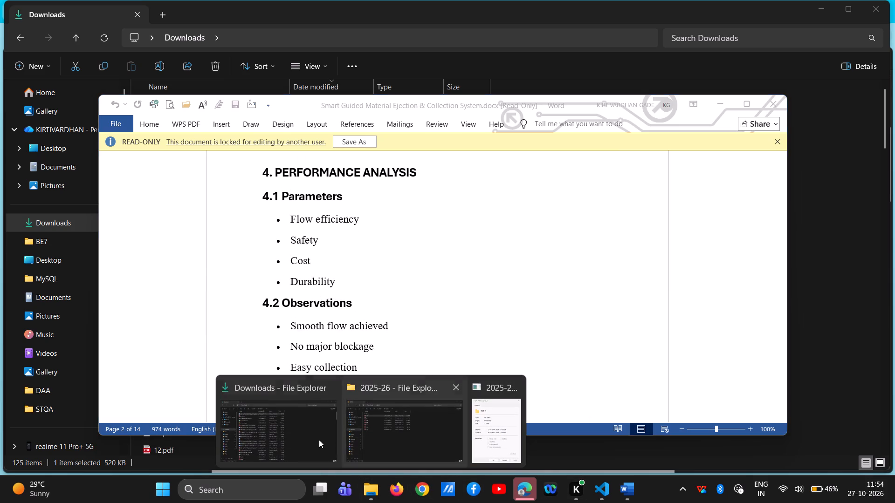
{"action": "left_click", "coordinate": [291, 430]}
{"action": "left_click", "coordinate": [185, 124]}
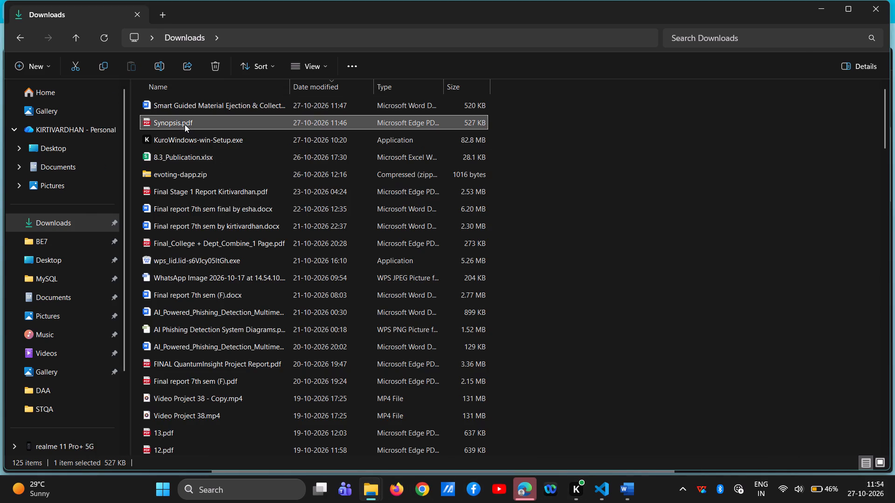
{"action": "right_click", "coordinate": [185, 124]}
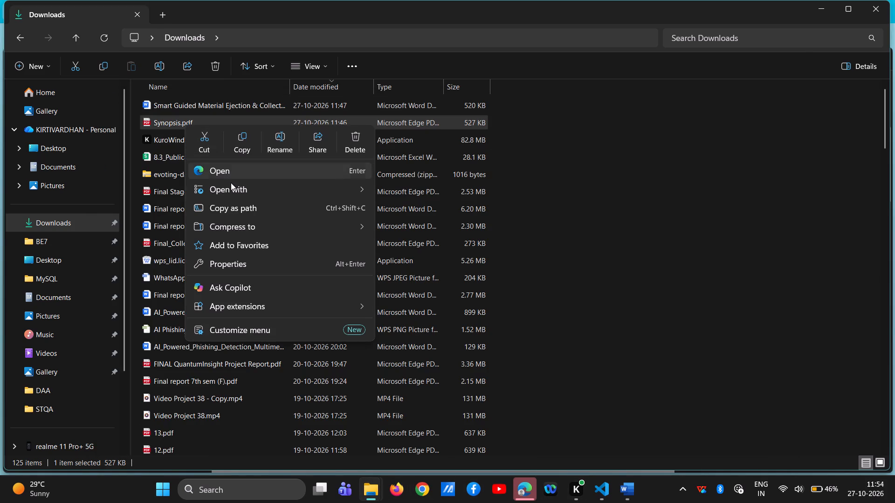
{"action": "left_click", "coordinate": [234, 187]}
{"action": "left_click", "coordinate": [402, 262]}
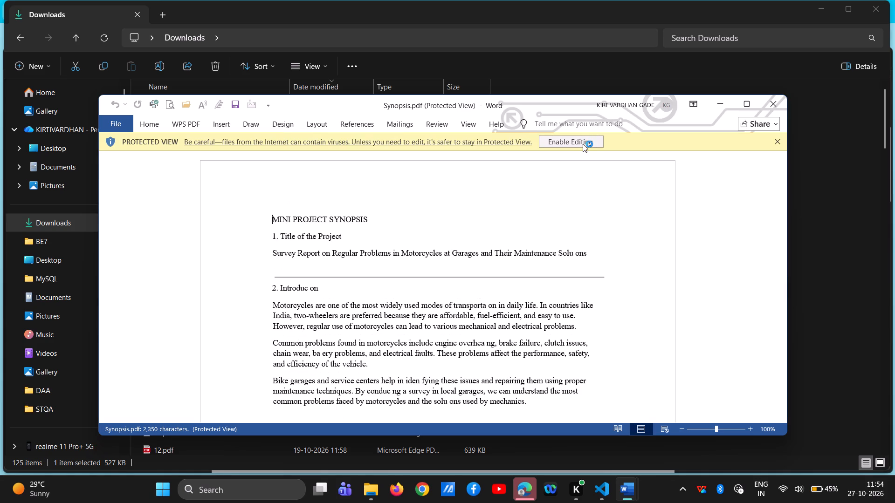
{"action": "left_click", "coordinate": [557, 144]}
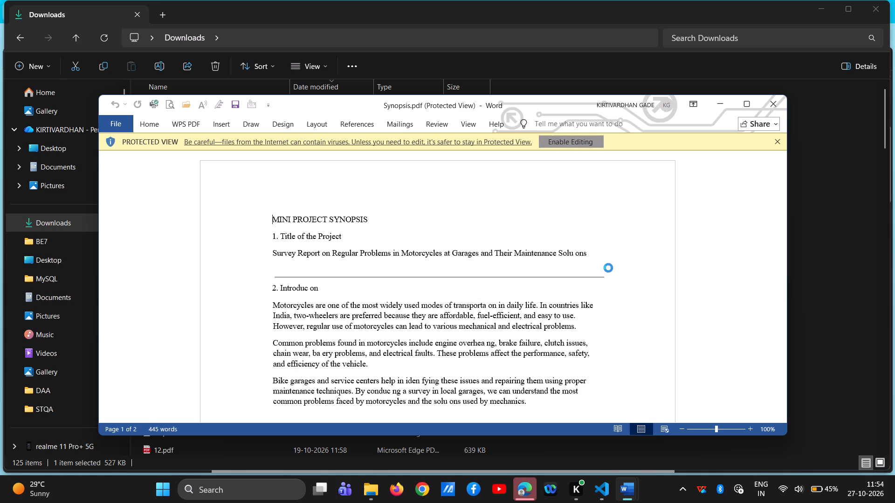
Examine the converted mini project synopsis from its title and introduction through the objectives, methodology and references.
{"action": "scroll", "coordinate": [608, 268], "scroll_direction": "down", "scroll_amount": 2}
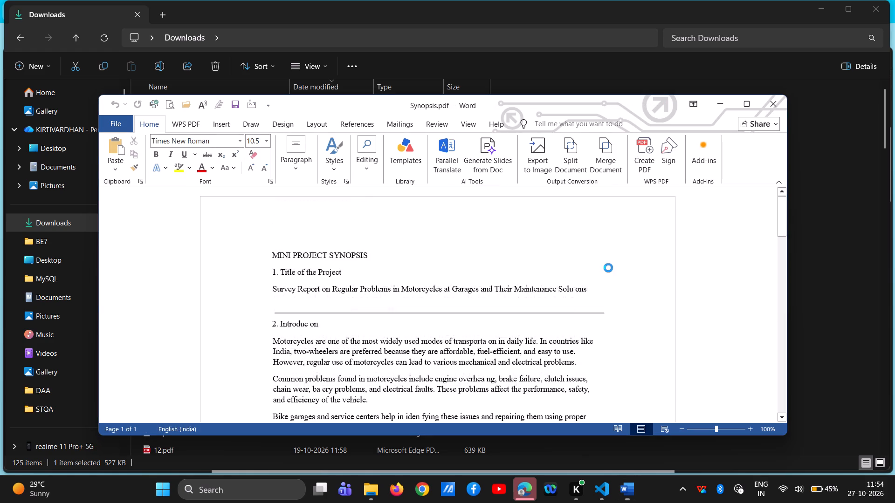
{"action": "scroll", "coordinate": [608, 268], "scroll_direction": "down", "scroll_amount": 2}
{"action": "scroll", "coordinate": [510, 301], "scroll_direction": "down", "scroll_amount": 7}
{"action": "scroll", "coordinate": [510, 301], "scroll_direction": "up", "scroll_amount": 6}
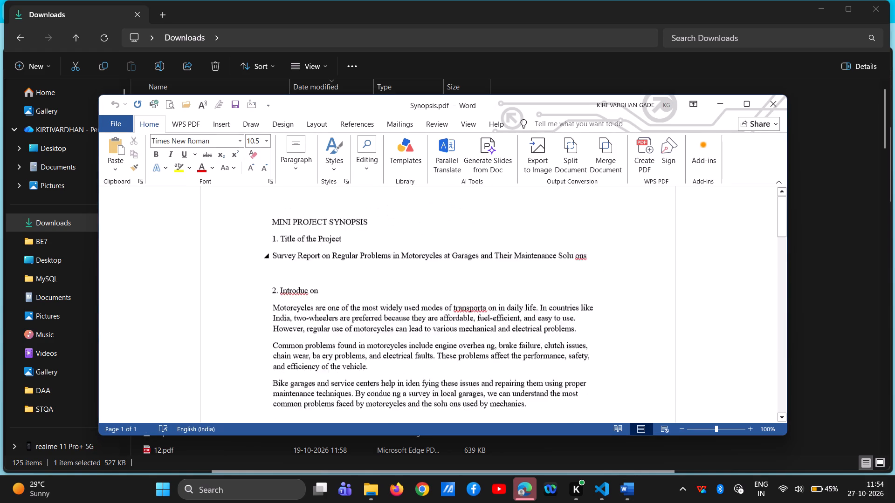
{"action": "scroll", "coordinate": [510, 301], "scroll_direction": "up", "scroll_amount": 8}
{"action": "scroll", "coordinate": [510, 301], "scroll_direction": "down", "scroll_amount": 6}
{"action": "scroll", "coordinate": [510, 301], "scroll_direction": "up", "scroll_amount": 7}
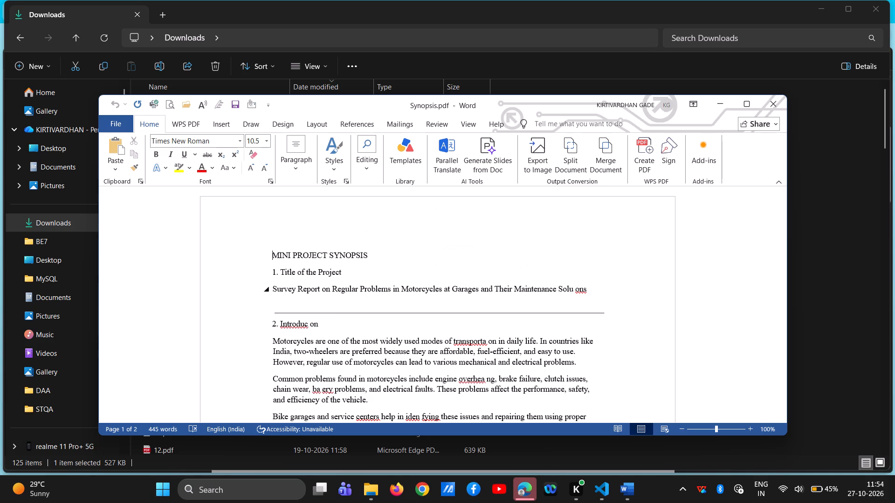
{"action": "scroll", "coordinate": [510, 301], "scroll_direction": "down", "scroll_amount": 4}
{"action": "scroll", "coordinate": [510, 301], "scroll_direction": "up", "scroll_amount": 2}
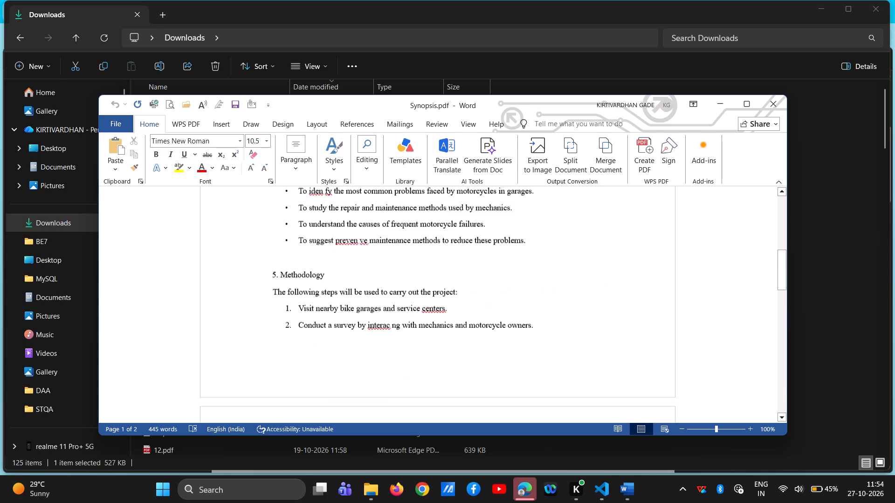
{"action": "scroll", "coordinate": [510, 301], "scroll_direction": "up", "scroll_amount": 2}
{"action": "scroll", "coordinate": [510, 301], "scroll_direction": "down", "scroll_amount": 5}
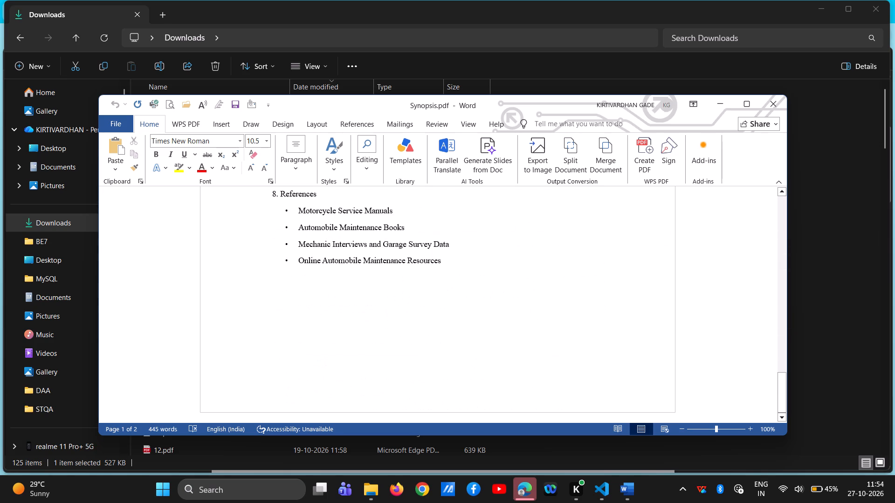
{"action": "scroll", "coordinate": [510, 301], "scroll_direction": "down", "scroll_amount": 1}
{"action": "scroll", "coordinate": [510, 301], "scroll_direction": "up", "scroll_amount": 1}
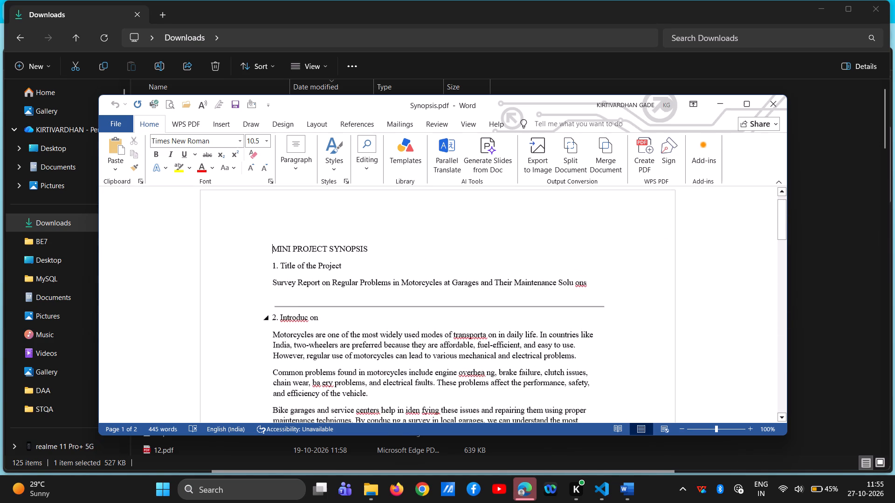
{"action": "scroll", "coordinate": [510, 301], "scroll_direction": "up", "scroll_amount": 2}
{"action": "scroll", "coordinate": [510, 301], "scroll_direction": "down", "scroll_amount": 1}
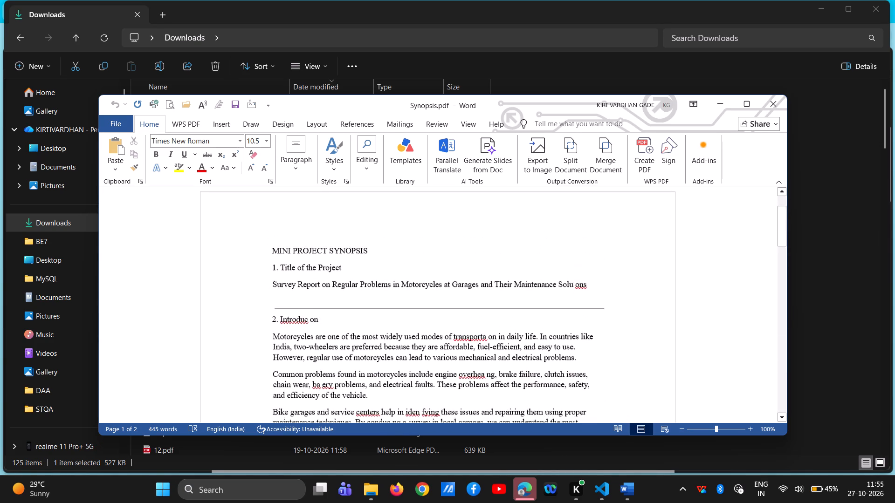
{"action": "scroll", "coordinate": [510, 301], "scroll_direction": "down", "scroll_amount": 2}
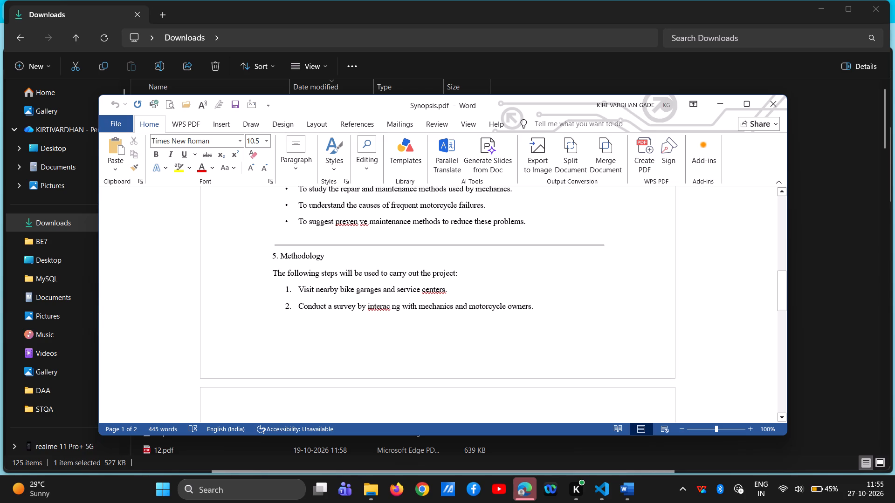
{"action": "scroll", "coordinate": [510, 301], "scroll_direction": "down", "scroll_amount": 4}
{"action": "scroll", "coordinate": [510, 301], "scroll_direction": "up", "scroll_amount": 1}
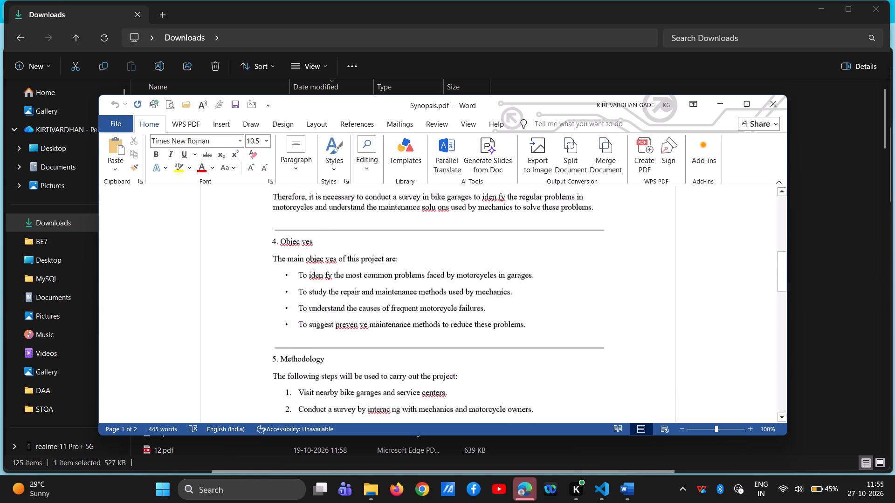
{"action": "scroll", "coordinate": [510, 301], "scroll_direction": "up", "scroll_amount": 2}
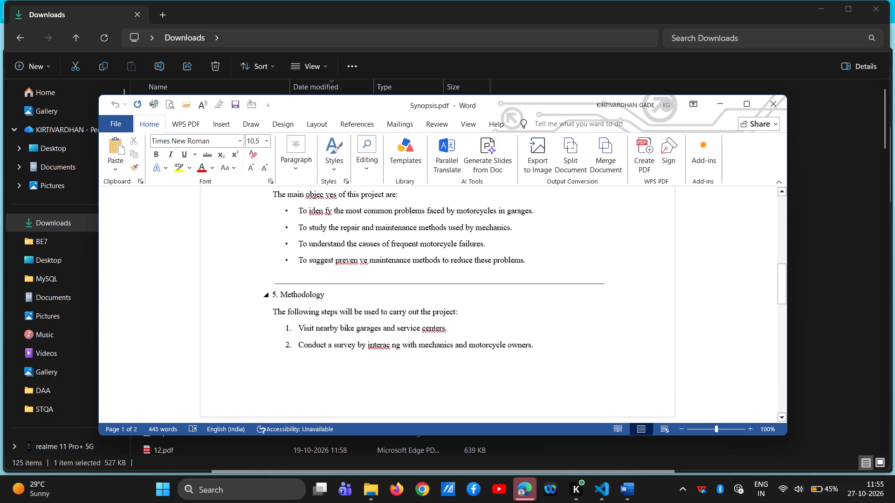
{"action": "scroll", "coordinate": [510, 301], "scroll_direction": "up", "scroll_amount": 2}
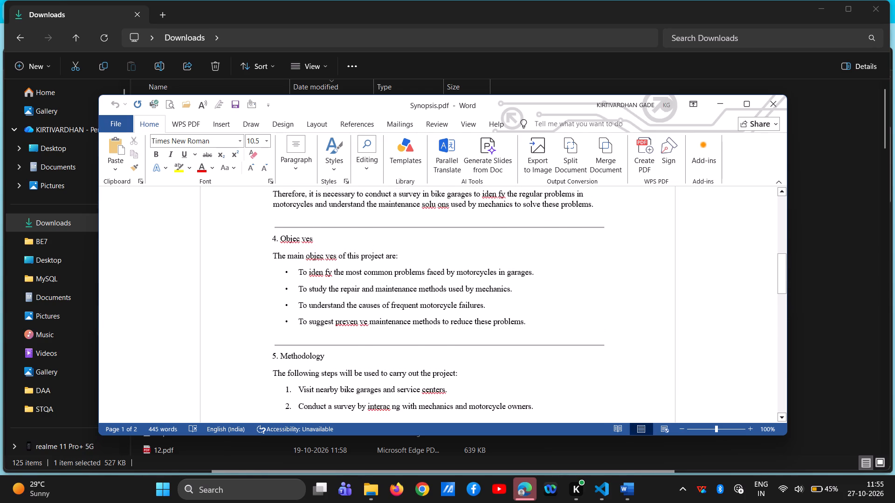
{"action": "scroll", "coordinate": [510, 301], "scroll_direction": "up", "scroll_amount": 3}
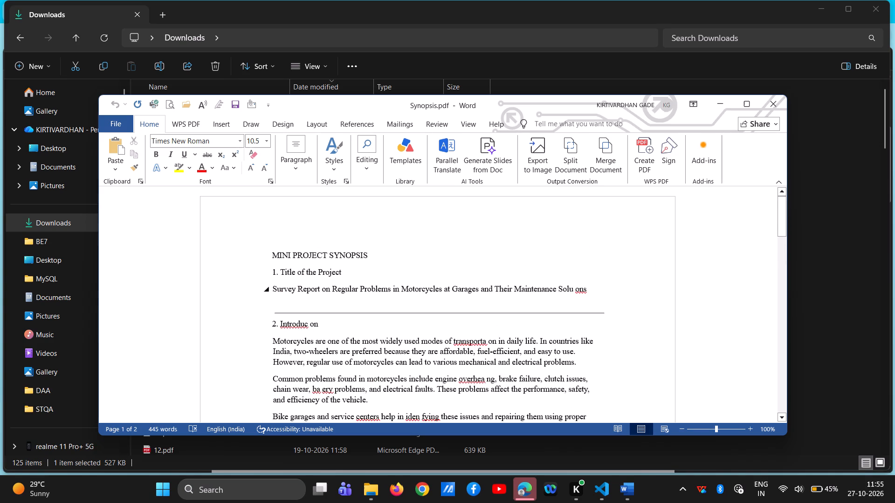
{"action": "scroll", "coordinate": [457, 285], "scroll_direction": "down", "scroll_amount": 1}
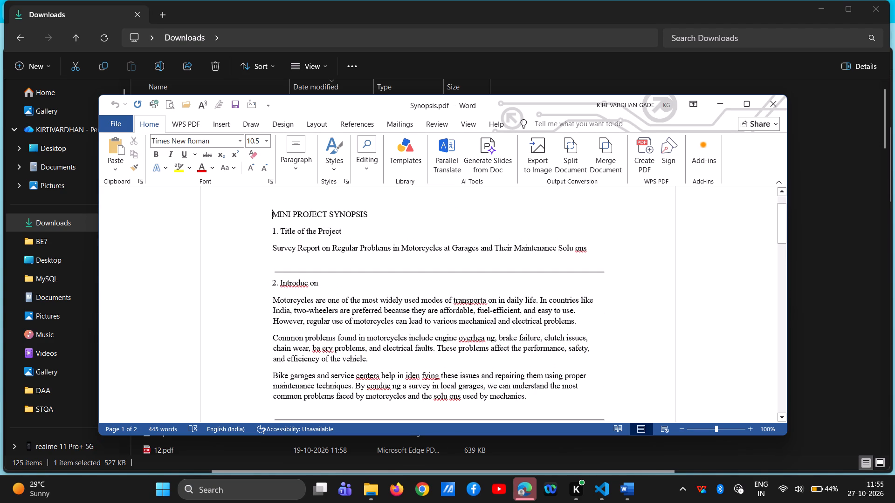
Close the converted Synopsis.pdf document.
{"action": "left_click", "coordinate": [769, 107]}
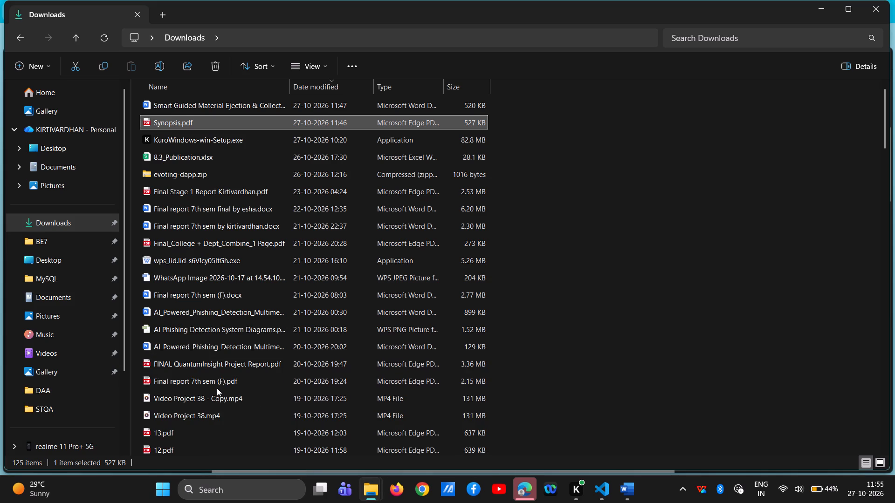
Find Synopsis_format.docx in the Downloads folder and open it in Word.
{"action": "scroll", "coordinate": [217, 388], "scroll_direction": "down", "scroll_amount": 3}
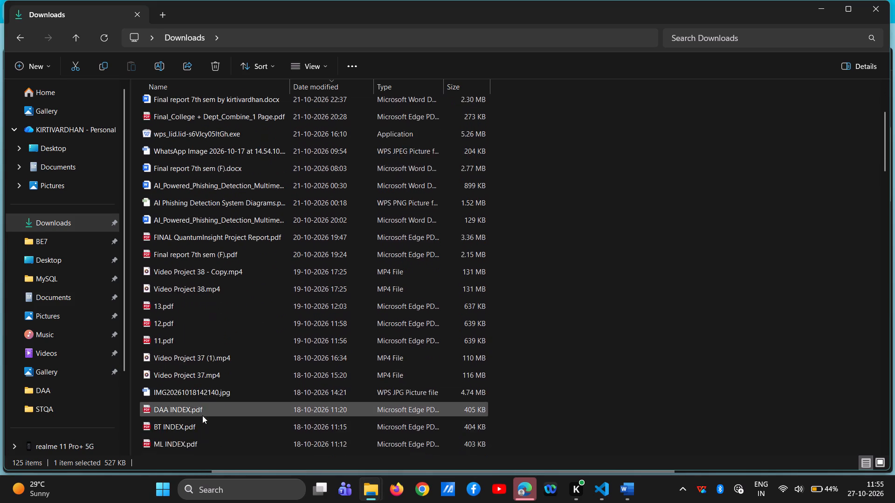
{"action": "scroll", "coordinate": [202, 415], "scroll_direction": "down", "scroll_amount": 2}
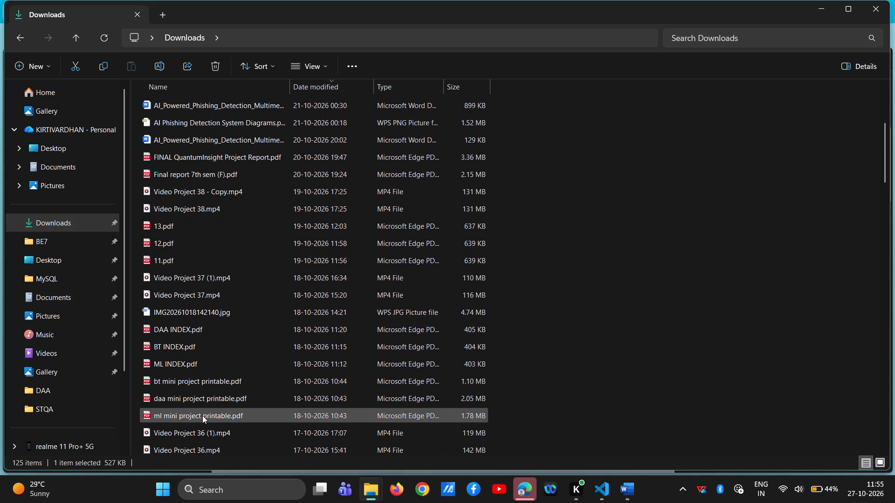
{"action": "scroll", "coordinate": [239, 345], "scroll_direction": "down", "scroll_amount": 1}
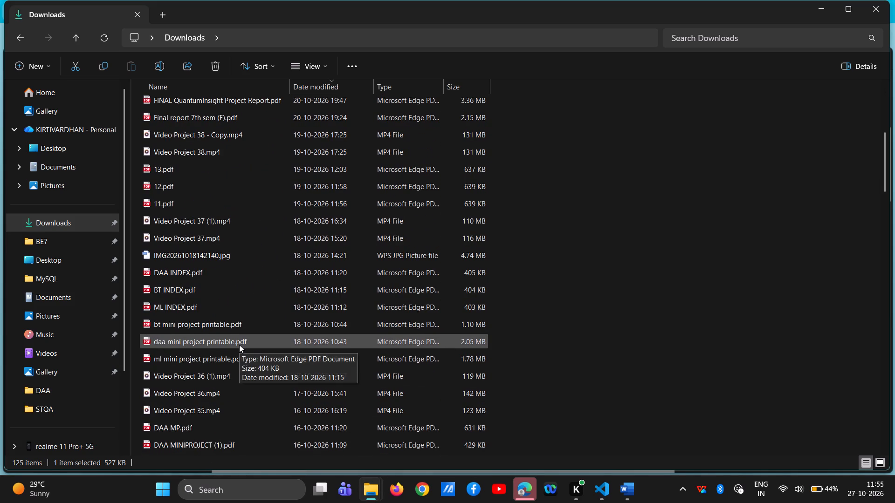
{"action": "scroll", "coordinate": [218, 422], "scroll_direction": "down", "scroll_amount": 2}
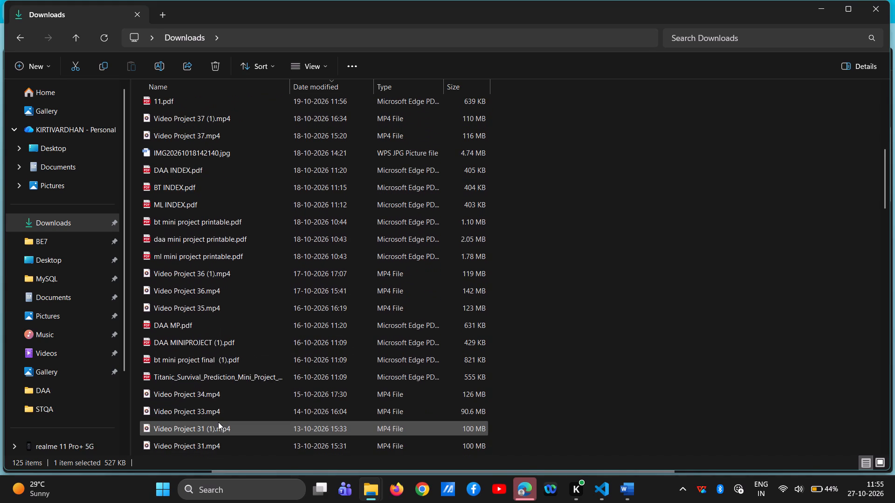
{"action": "scroll", "coordinate": [218, 422], "scroll_direction": "down", "scroll_amount": 2}
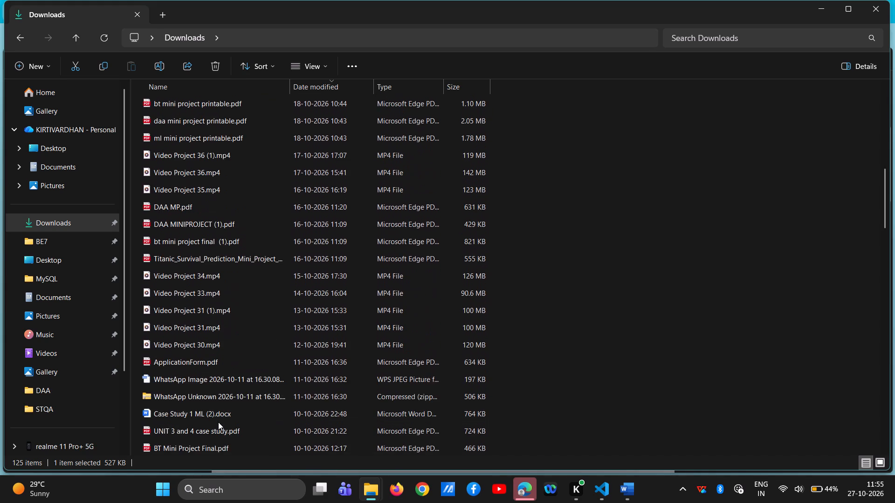
{"action": "scroll", "coordinate": [218, 422], "scroll_direction": "down", "scroll_amount": 3}
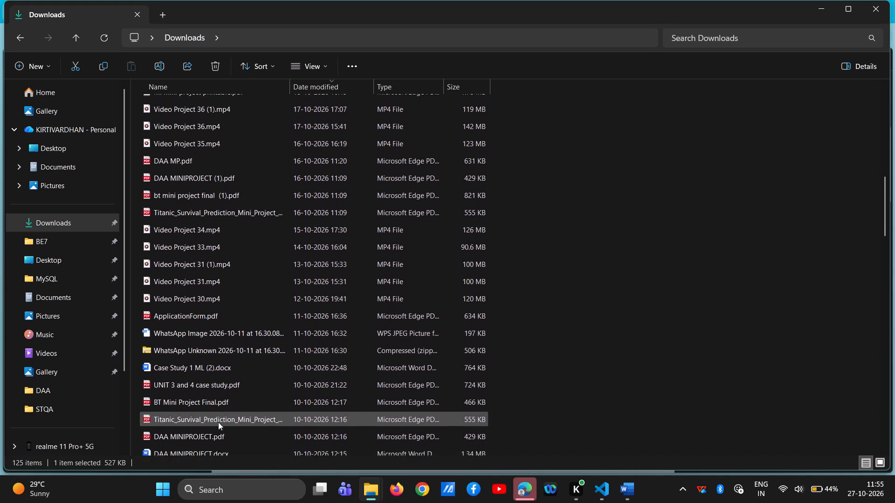
{"action": "scroll", "coordinate": [218, 422], "scroll_direction": "down", "scroll_amount": 4}
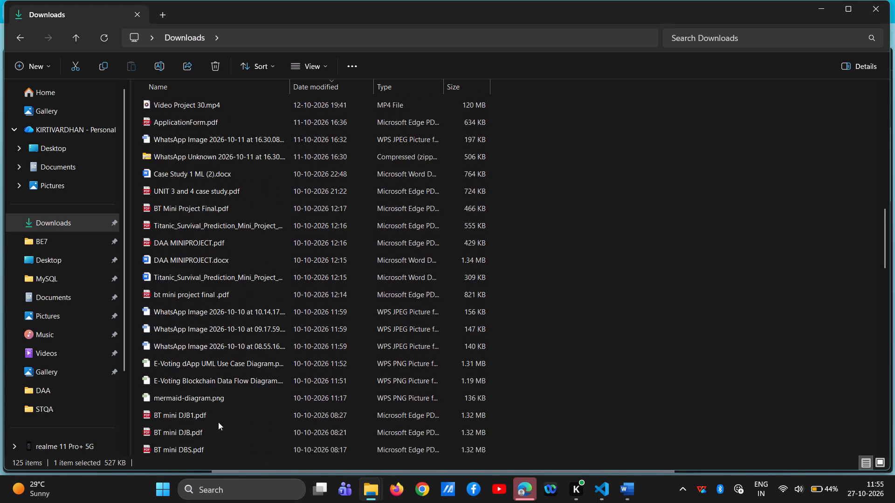
{"action": "scroll", "coordinate": [218, 422], "scroll_direction": "down", "scroll_amount": 2}
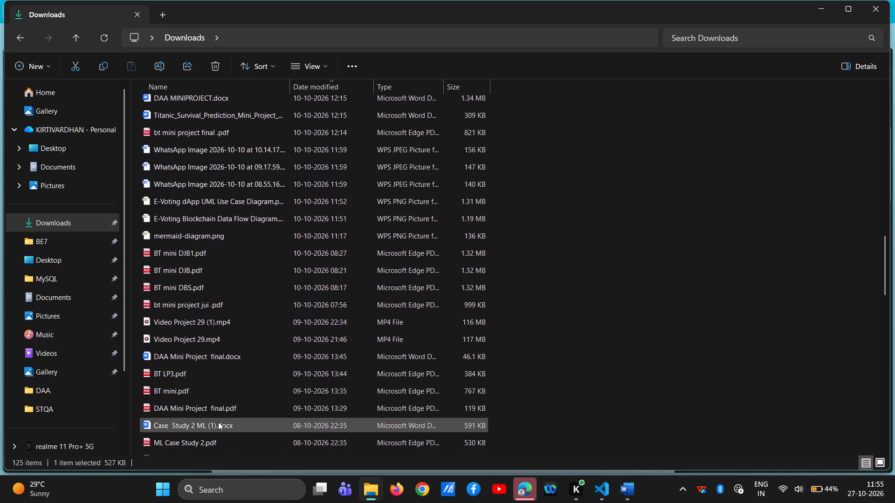
{"action": "scroll", "coordinate": [218, 422], "scroll_direction": "down", "scroll_amount": 1}
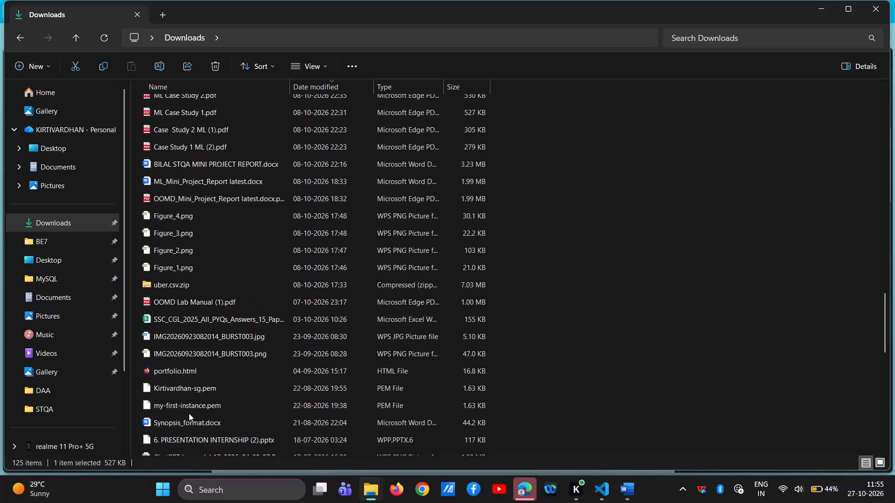
{"action": "left_click", "coordinate": [175, 425]}
{"action": "key", "text": "Return"}
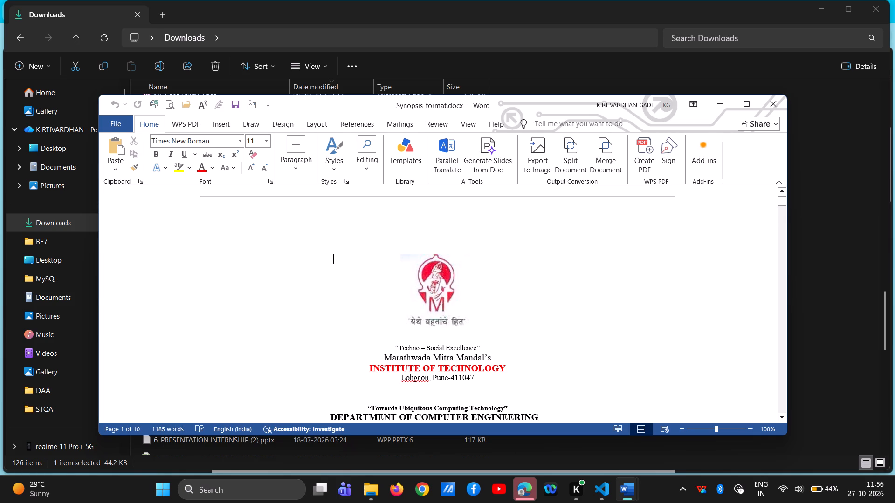
Replace COMPUTER with MECHANICAL in the department line on the synopsis title page.
{"action": "scroll", "coordinate": [614, 285], "scroll_direction": "up", "scroll_amount": 1}
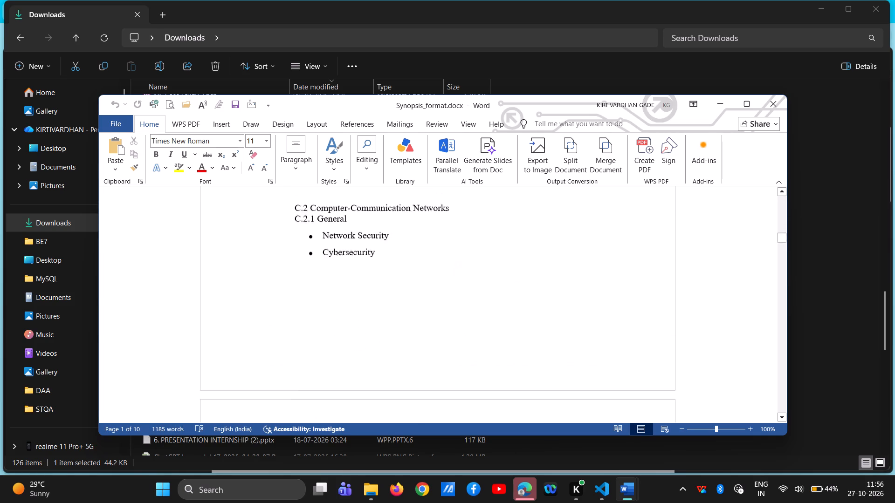
{"action": "scroll", "coordinate": [614, 285], "scroll_direction": "up", "scroll_amount": 3}
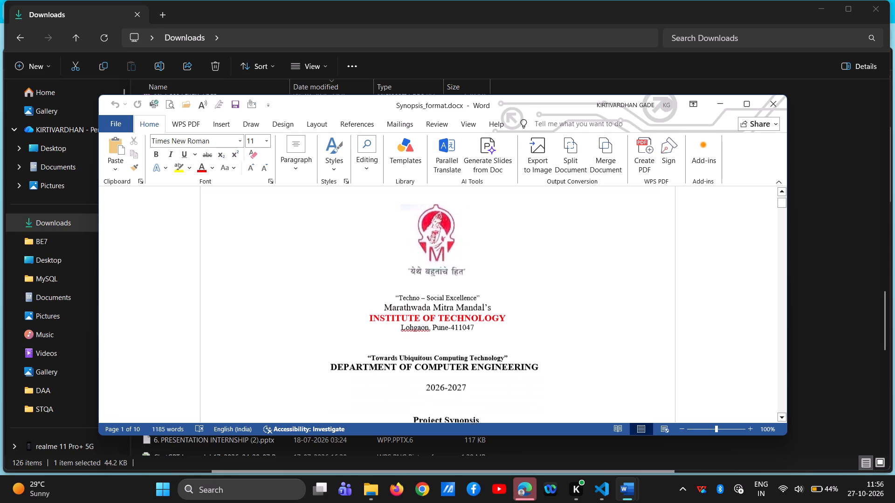
{"action": "scroll", "coordinate": [614, 285], "scroll_direction": "down", "scroll_amount": 1}
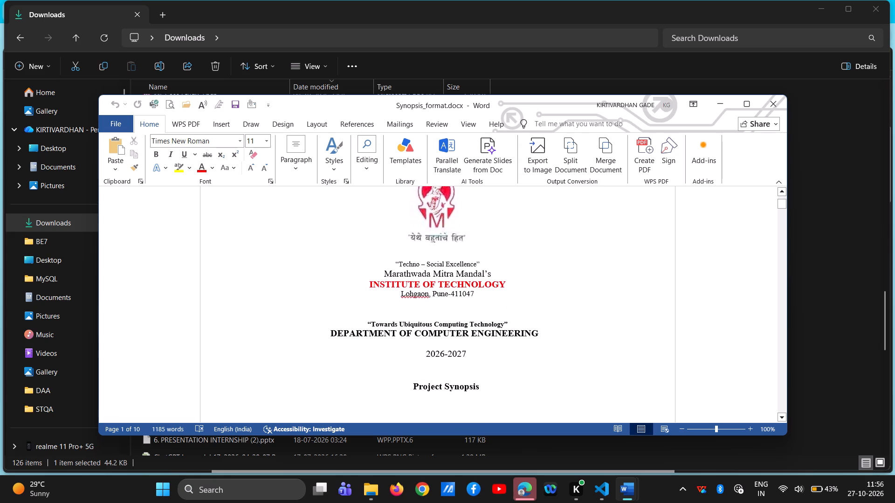
{"action": "left_click", "coordinate": [467, 335]}
{"action": "key", "text": "BackSpace"}
{"action": "key", "text": "BackSpace"}
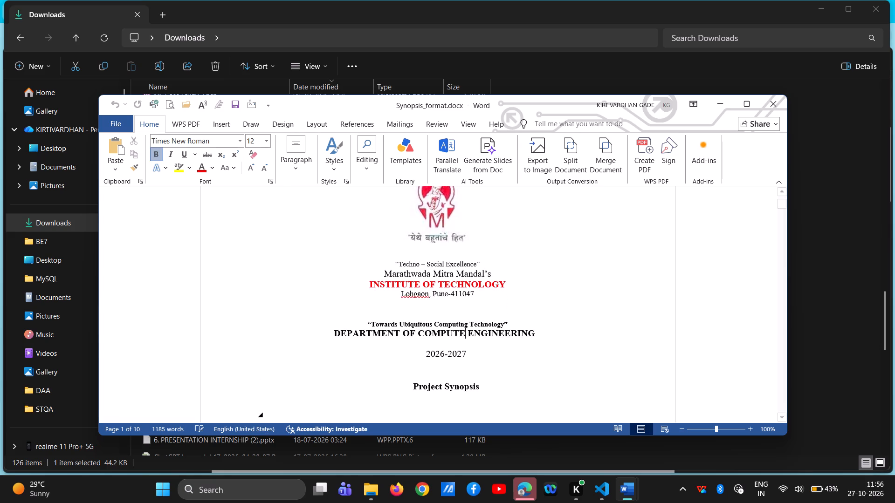
{"action": "key", "text": "BackSpace"}
{"action": "key", "text": "BackSpace"}
{"action": "key", "text": "BackSpace"}
{"action": "key", "text": "BackSpace"}
{"action": "key", "text": "BackSpace"}
{"action": "key", "text": "BackSpace"}
{"action": "key", "text": "BackSpace"}
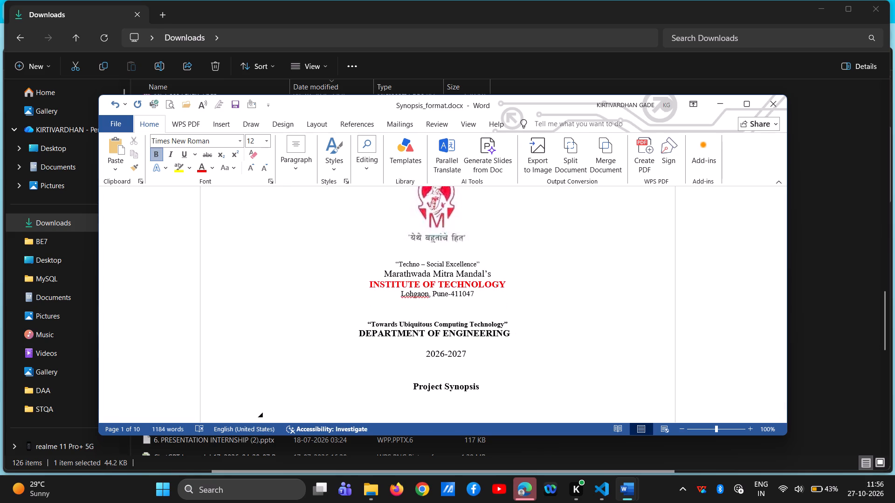
{"action": "key", "text": "space"}
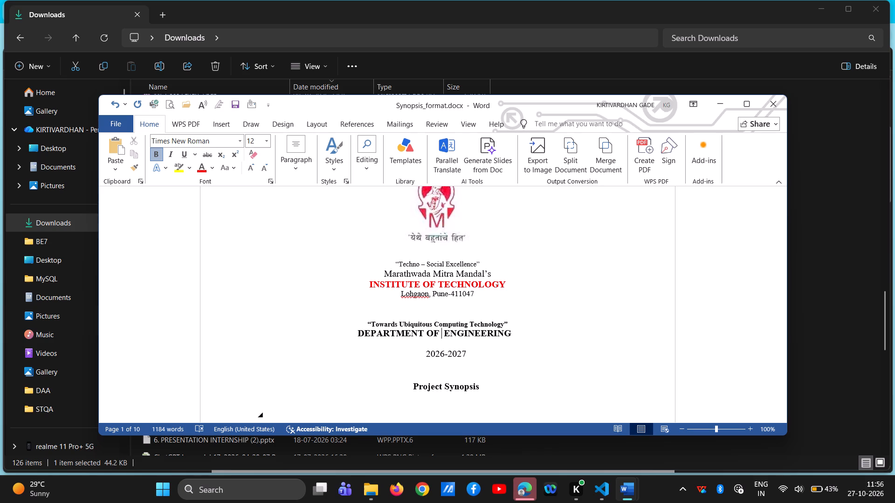
{"action": "type", "text": "Me"}
{"action": "key", "text": "BackSpace"}
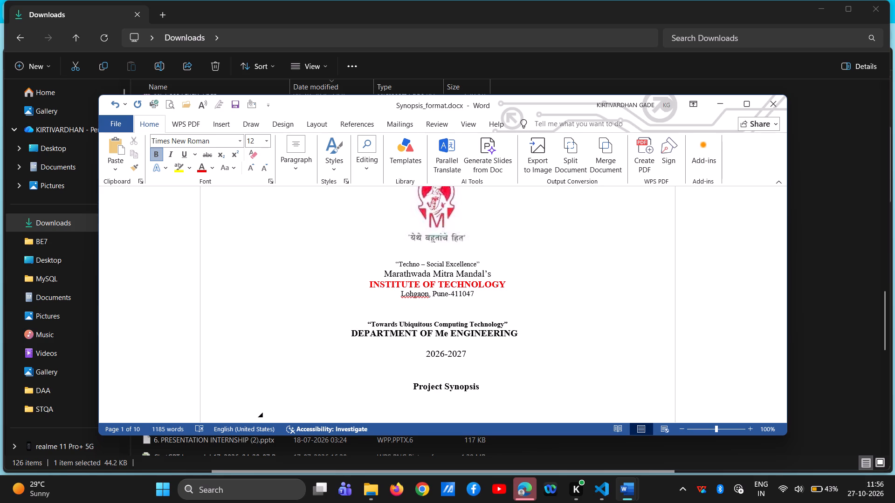
{"action": "type", "text": "ECH"}
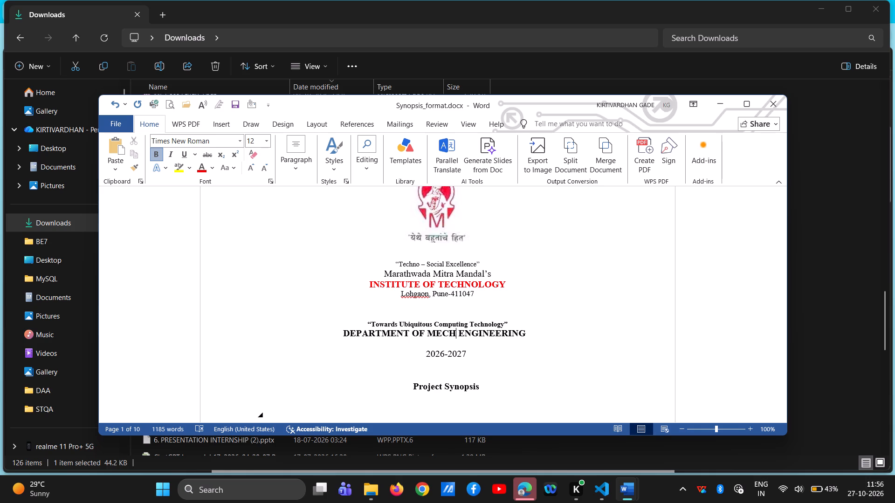
{"action": "type", "text": "ANI"}
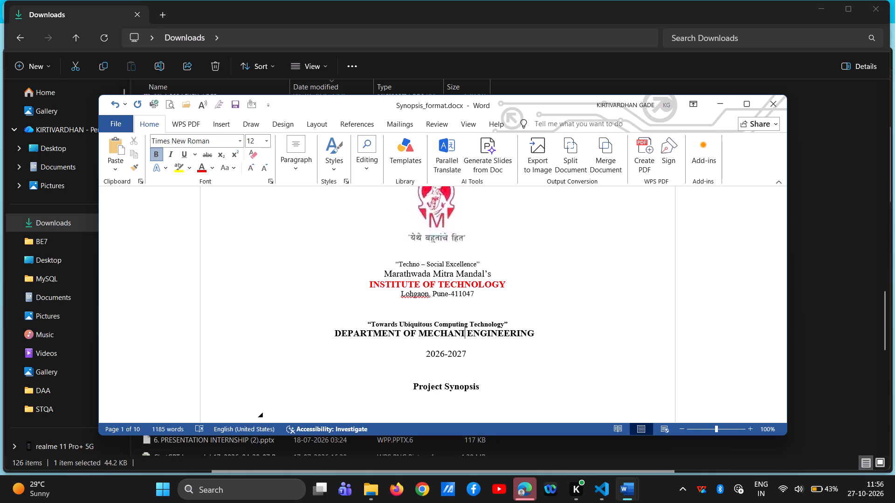
{"action": "type", "text": "CAL"}
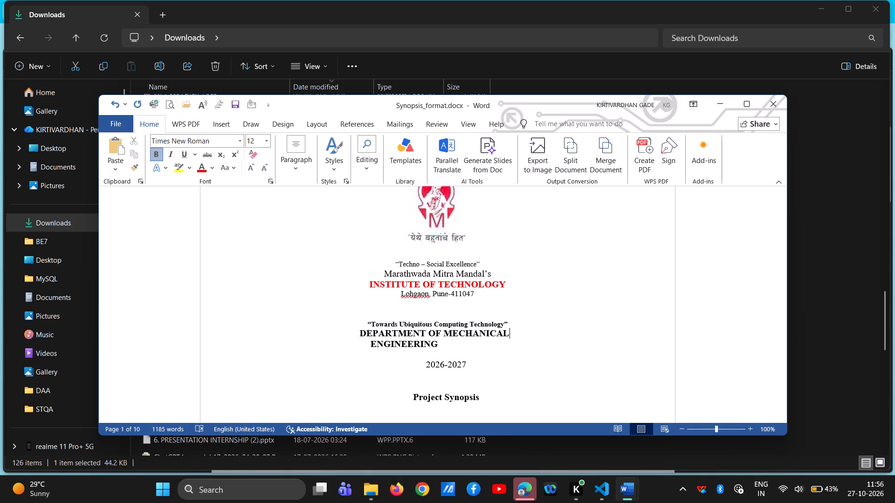
Remove the extra spaces before DEPARTMENT OF MECHANICAL ENGINEERING so the heading fits on one line.
{"action": "left_click", "coordinate": [369, 346]}
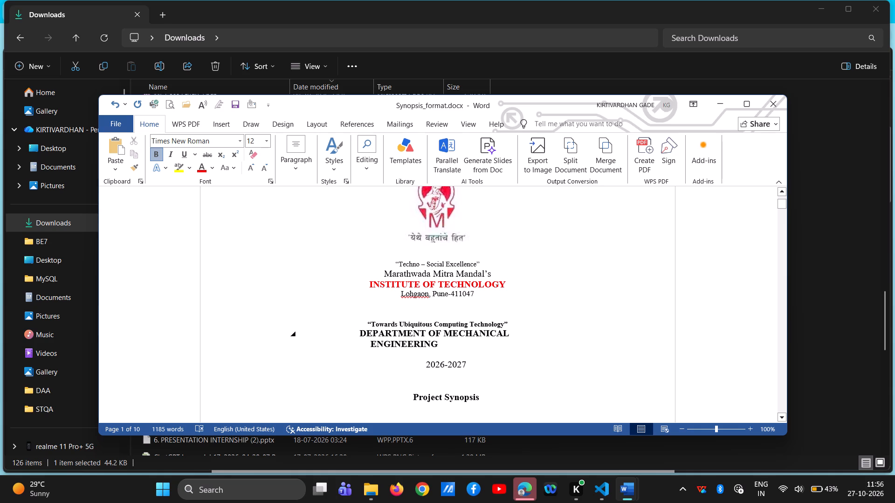
{"action": "left_click", "coordinate": [358, 337]}
{"action": "key", "text": "BackSpace"}
{"action": "key", "text": "BackSpace"}
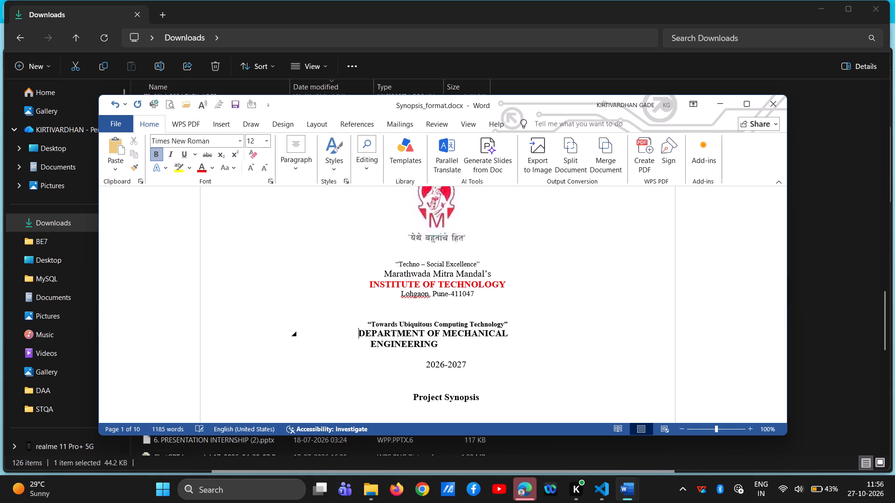
{"action": "key", "text": "BackSpace"}
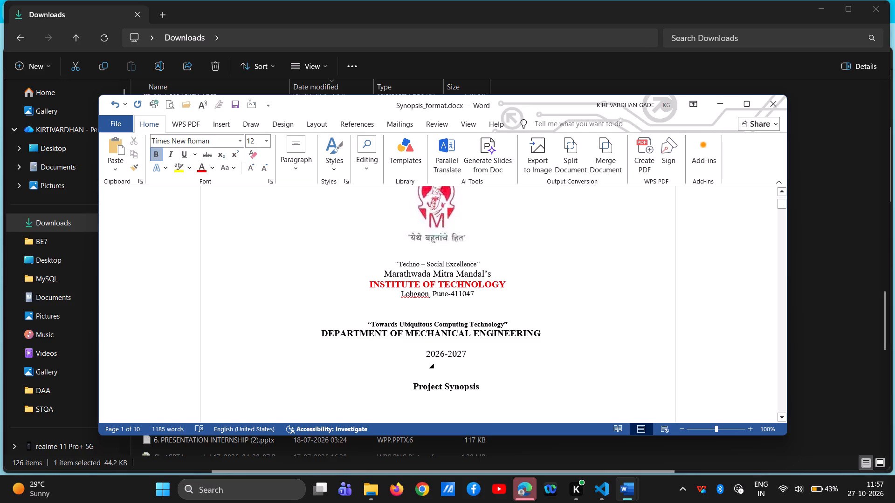
Set the academic year below the department heading to 2025-2026.
{"action": "scroll", "coordinate": [566, 362], "scroll_direction": "down", "scroll_amount": 1}
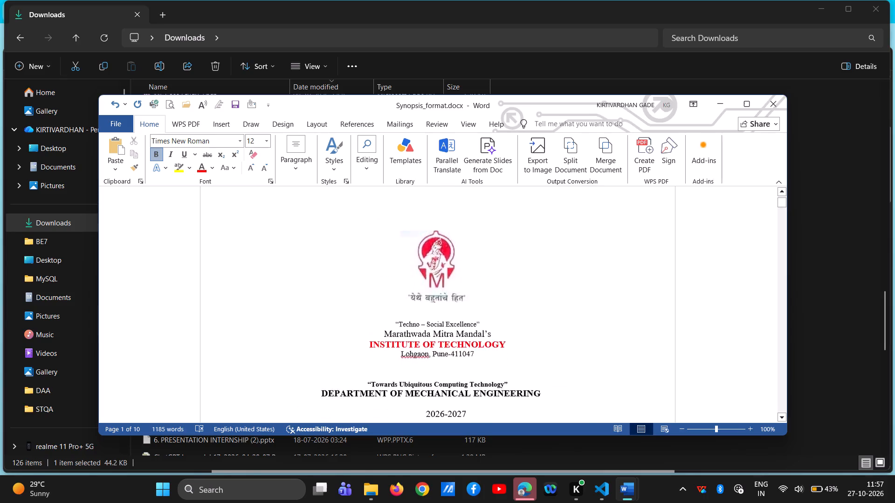
{"action": "left_click", "coordinate": [446, 256]}
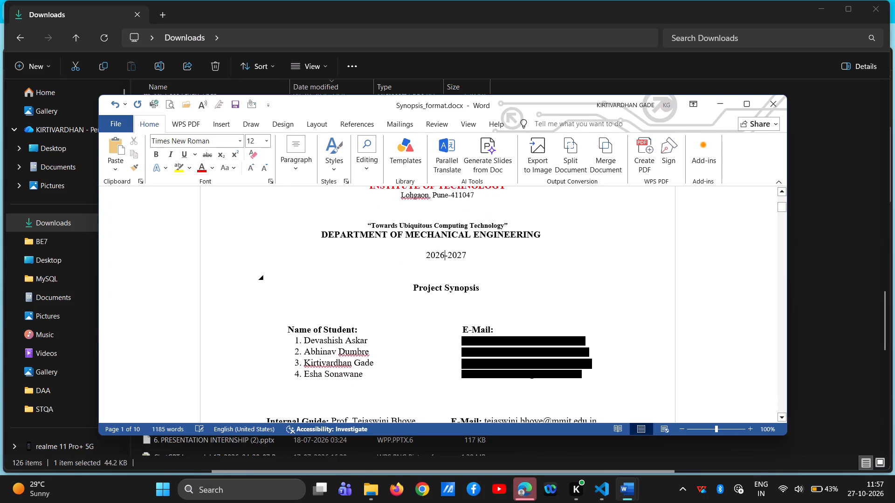
{"action": "key", "text": "BackSpace"}
{"action": "key", "text": "5"}
{"action": "key", "text": "Right"}
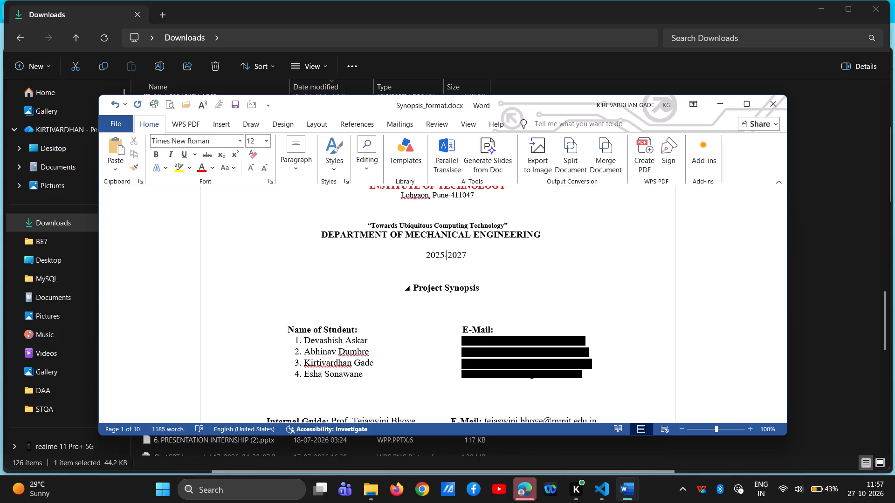
{"action": "key", "text": "Right"}
{"action": "key", "text": "Right"}
{"action": "key", "text": "Right"}
{"action": "key", "text": "Right"}
{"action": "key", "text": "BackSpace"}
{"action": "key", "text": "6"}
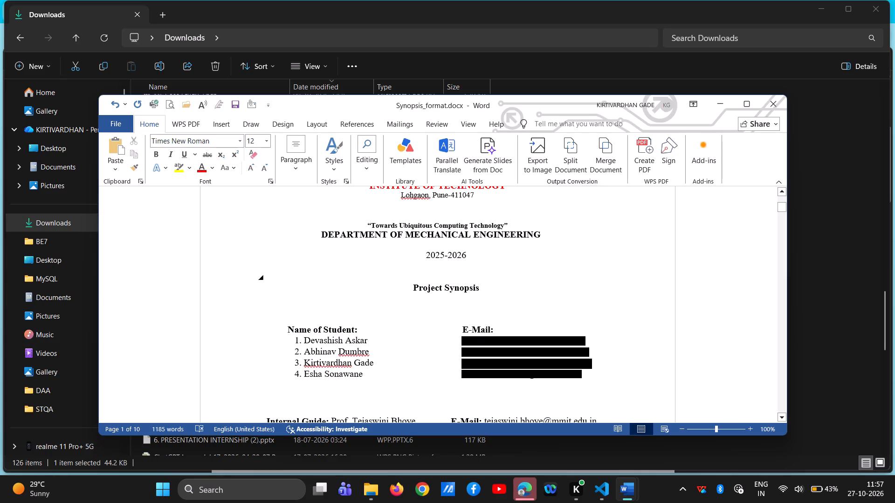
Remove one blank line between the academic year and the Project Synopsis heading.
{"action": "left_click", "coordinate": [420, 274]}
{"action": "key", "text": "BackSpace"}
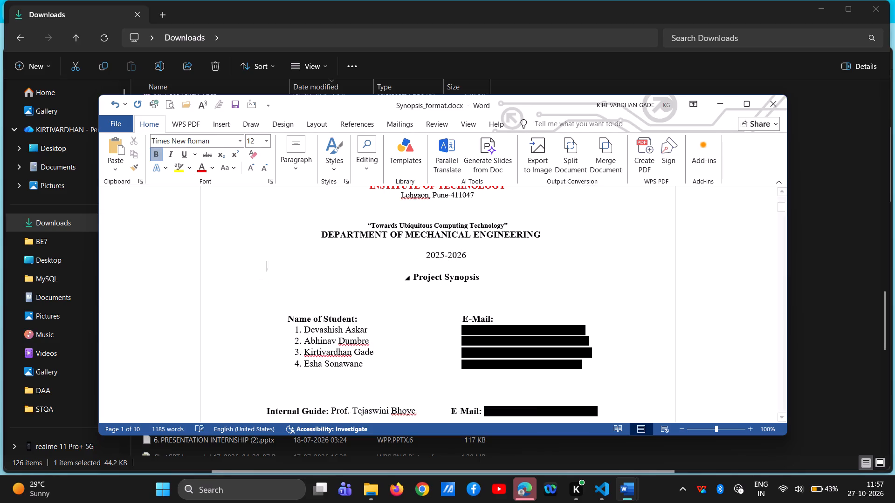
Delete the first student's name from the Name of Student list, keeping the list number.
{"action": "left_click", "coordinate": [370, 330]}
{"action": "key", "text": "BackSpace"}
{"action": "key", "text": "BackSpace"}
{"action": "key", "text": "BackSpace"}
{"action": "key", "text": "BackSpace"}
{"action": "key", "text": "BackSpace"}
{"action": "key", "text": "BackSpace"}
{"action": "key", "text": "BackSpace"}
{"action": "key", "text": "BackSpace"}
{"action": "key", "text": "BackSpace"}
{"action": "key", "text": "BackSpace"}
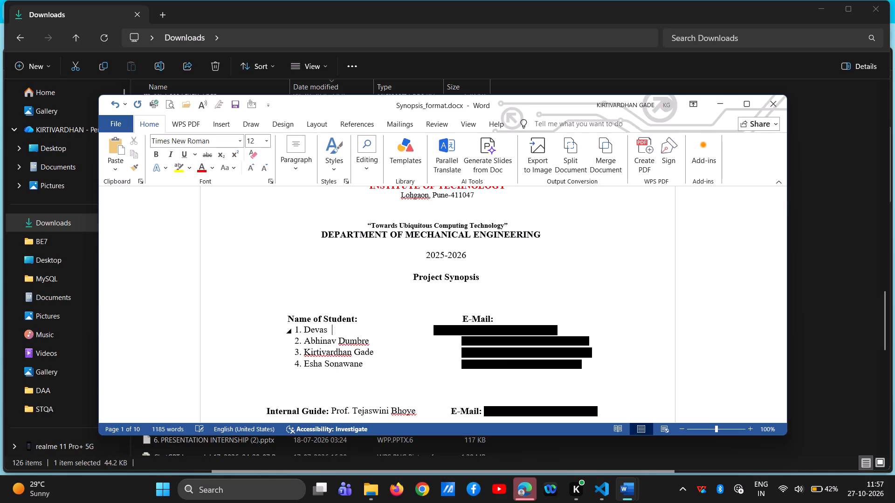
{"action": "key", "text": "BackSpace"}
{"action": "key", "text": "BackSpace"}
{"action": "key", "text": "BackSpace"}
{"action": "key", "text": "BackSpace"}
{"action": "key", "text": "BackSpace"}
{"action": "key", "text": "BackSpace"}
{"action": "key", "text": "space"}
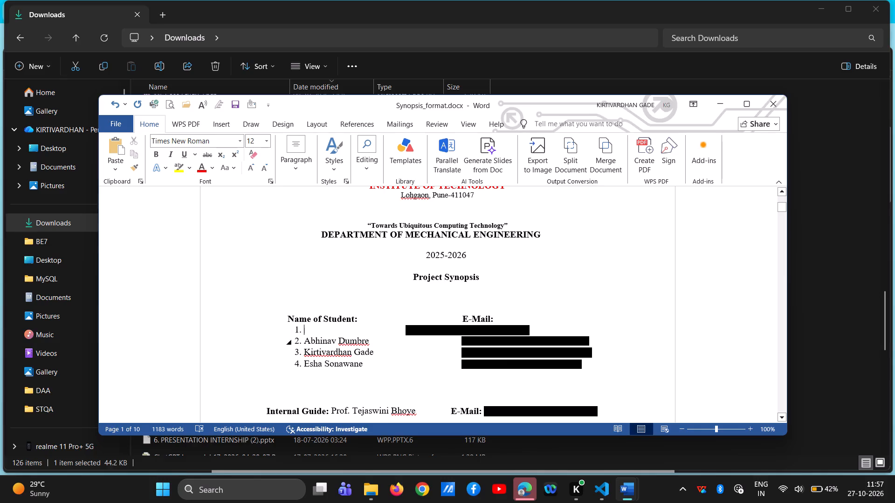
Replace the E-Mail heading beside Name of Student with "Roll No. :", aligned over the column below it.
{"action": "left_click", "coordinate": [496, 319]}
{"action": "key", "text": "Print"}
{"action": "key", "text": "BackSpace"}
{"action": "key", "text": "BackSpace"}
{"action": "key", "text": "BackSpace"}
{"action": "key", "text": "BackSpace"}
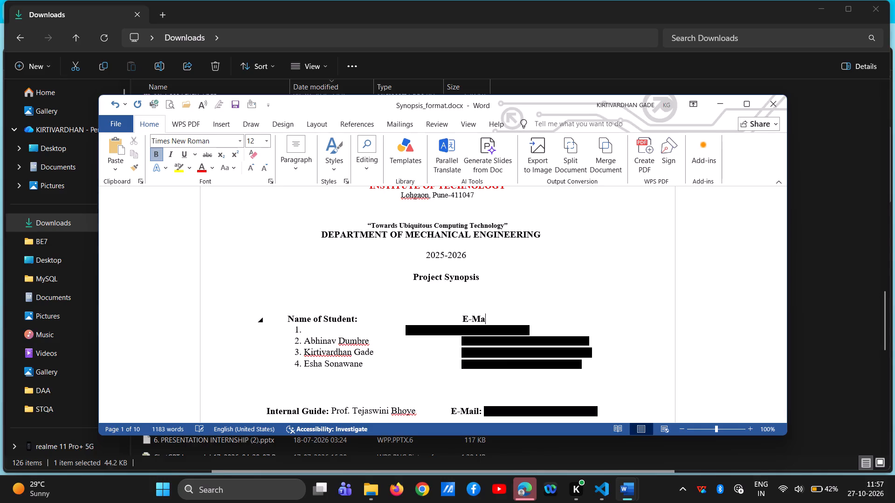
{"action": "key", "text": "BackSpace"}
{"action": "key", "text": "BackSpace"}
{"action": "key", "text": "BackSpace"}
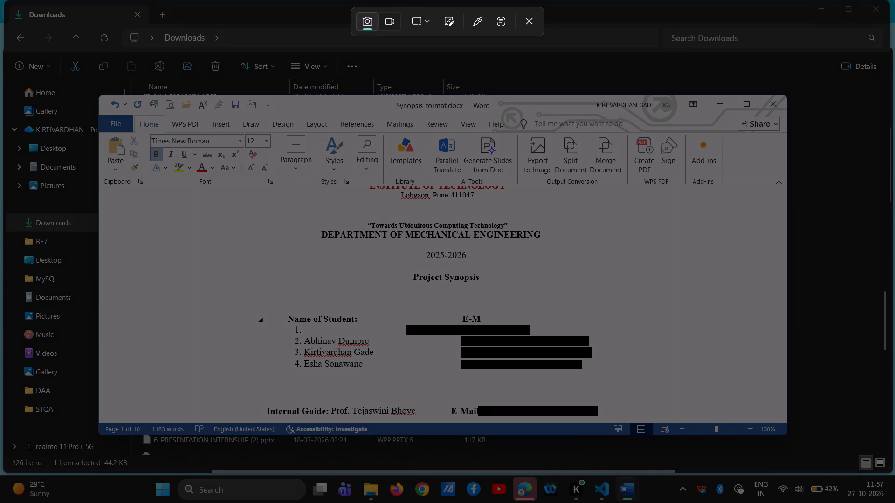
{"action": "key", "text": "BackSpace"}
{"action": "key", "text": "BackSpace"}
{"action": "left_click_drag", "start_coordinate": [496, 319], "coordinate": [481, 308]}
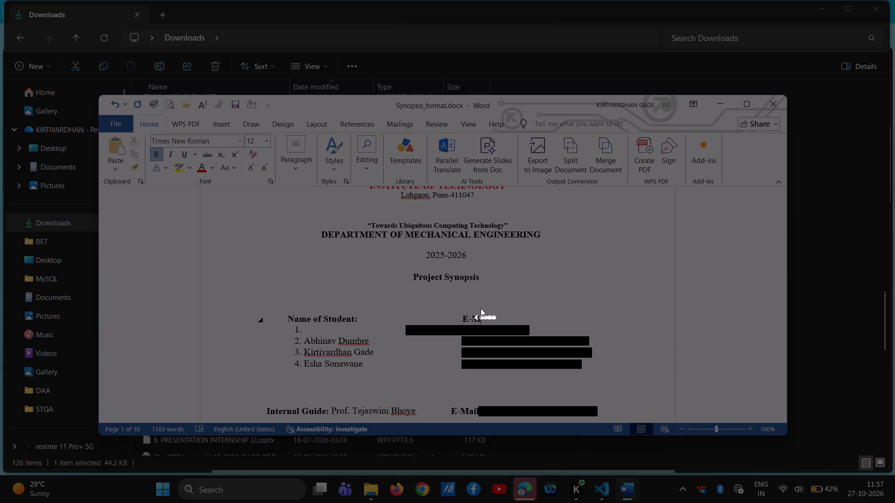
{"action": "left_click_drag", "start_coordinate": [481, 308], "coordinate": [491, 297]}
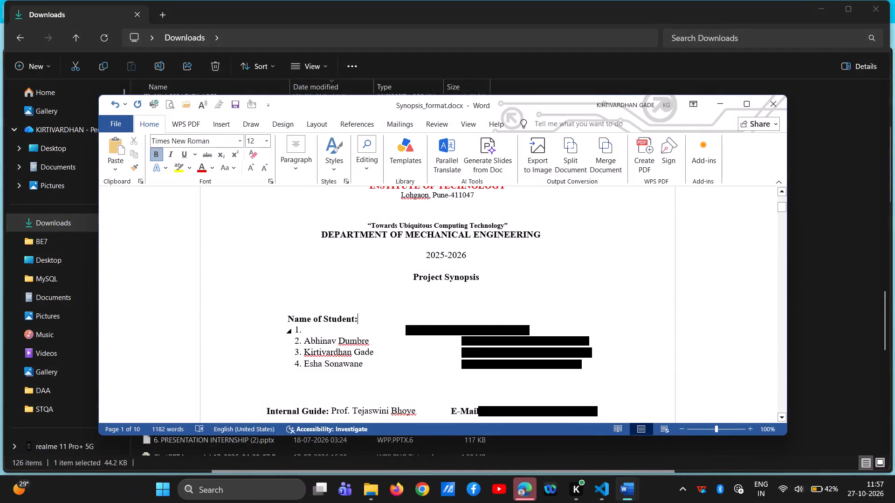
{"action": "key", "text": "Tab"}
{"action": "key", "text": "Tab"}
{"action": "type", "text": "Roll"}
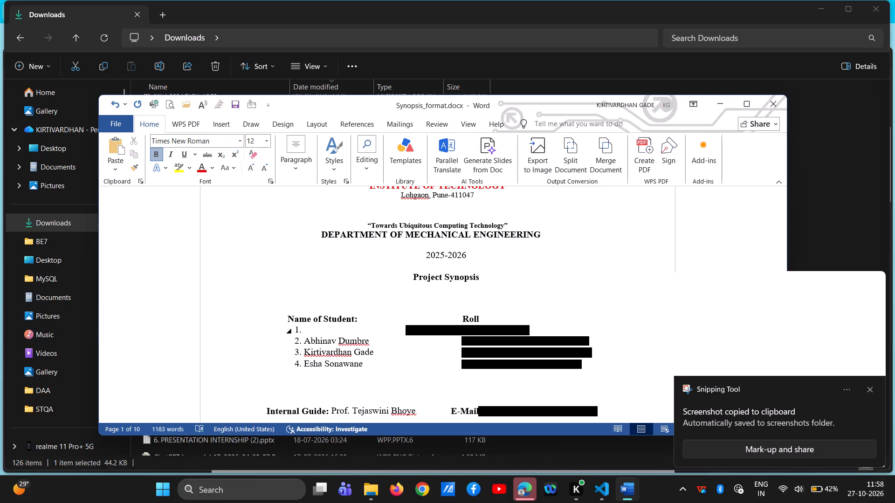
{"action": "key", "text": "space"}
{"action": "type", "text": "No"}
{"action": "key", "text": "period"}
{"action": "key", "text": "space"}
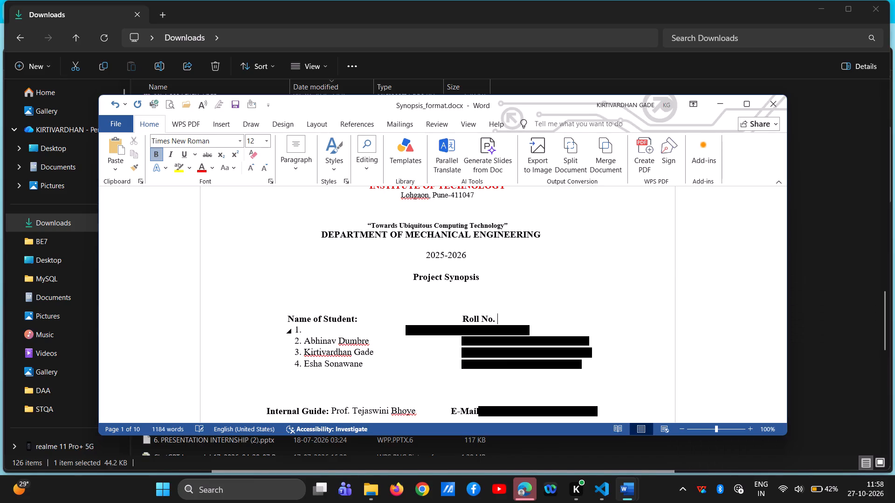
{"action": "type", "text": ":"}
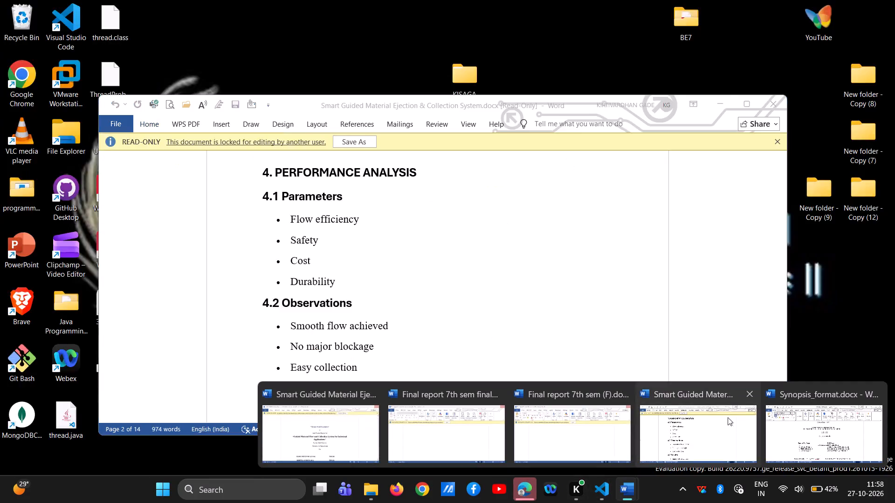
Copy the four student names and roll numbers from the Smart Guided Material Ejection & Collection System report into the synopsis above Internal Guide.
{"action": "left_click", "coordinate": [725, 434]}
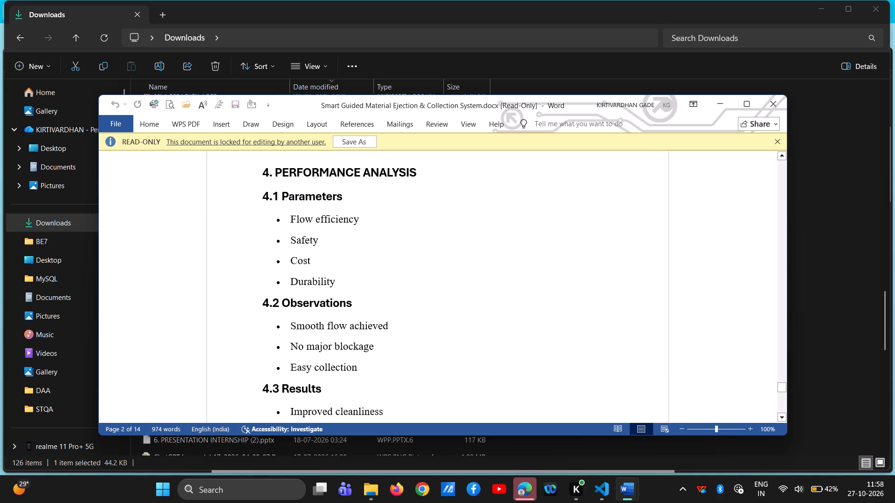
{"action": "scroll", "coordinate": [399, 240], "scroll_direction": "up", "scroll_amount": 20}
{"action": "scroll", "coordinate": [399, 240], "scroll_direction": "up", "scroll_amount": 10}
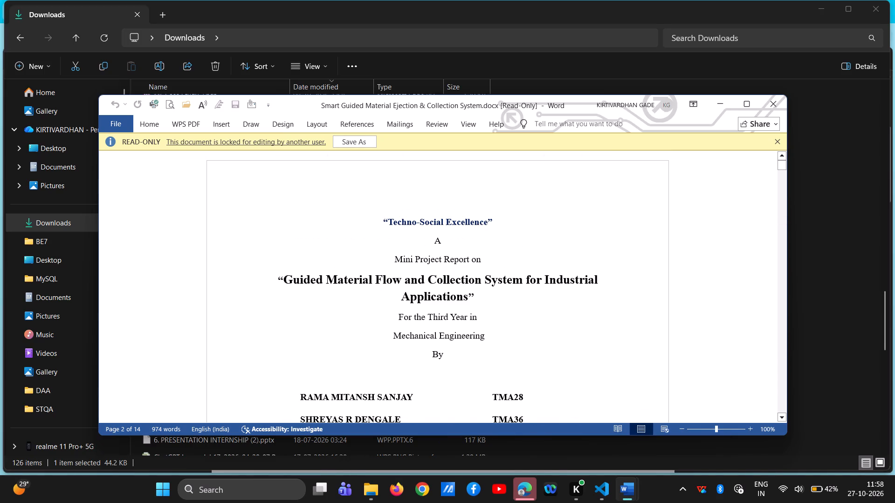
{"action": "scroll", "coordinate": [399, 240], "scroll_direction": "down", "scroll_amount": 1, "text": "ctrl"}
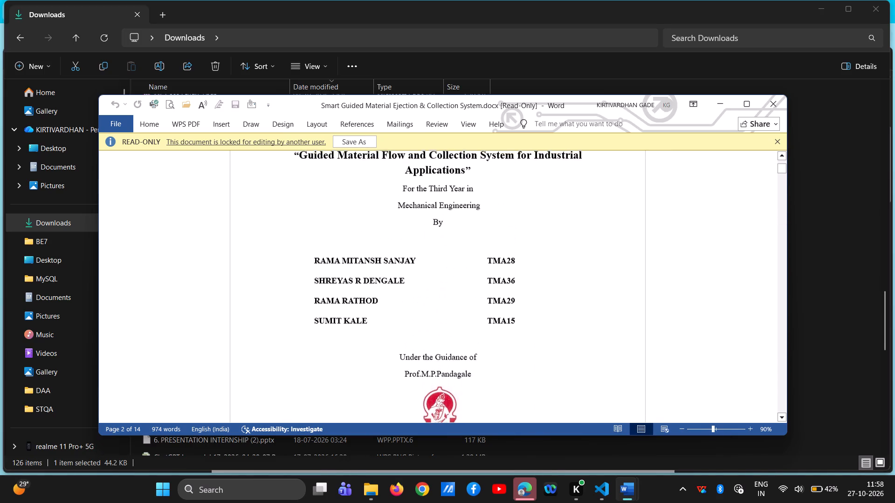
{"action": "left_click_drag", "start_coordinate": [521, 326], "coordinate": [450, 317]}
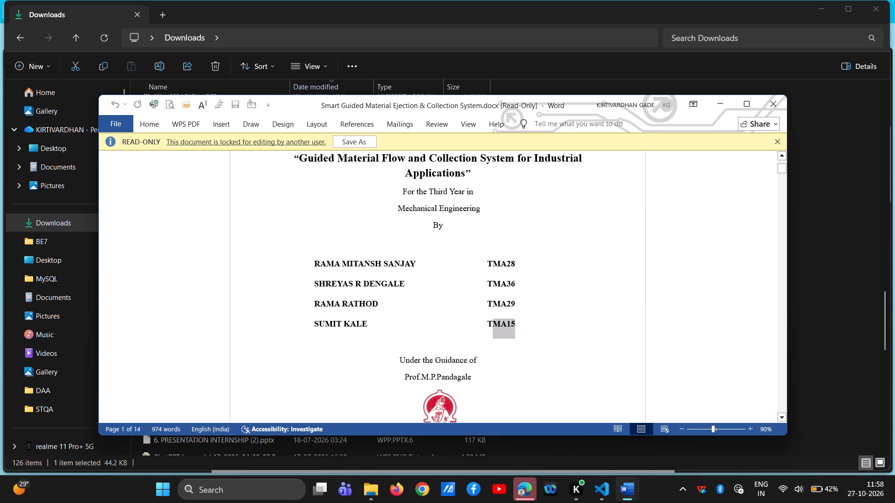
{"action": "left_click_drag", "start_coordinate": [450, 317], "coordinate": [312, 271]}
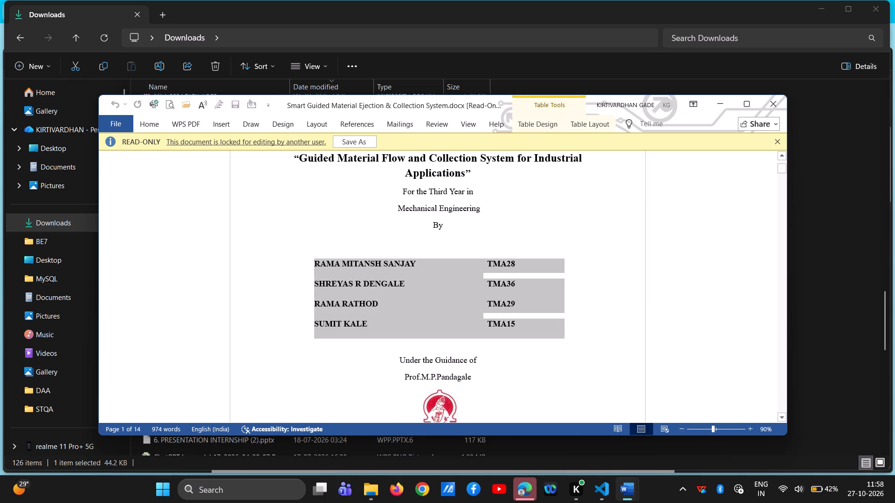
{"action": "key", "text": "ctrl+c"}
{"action": "left_click", "coordinate": [816, 410]}
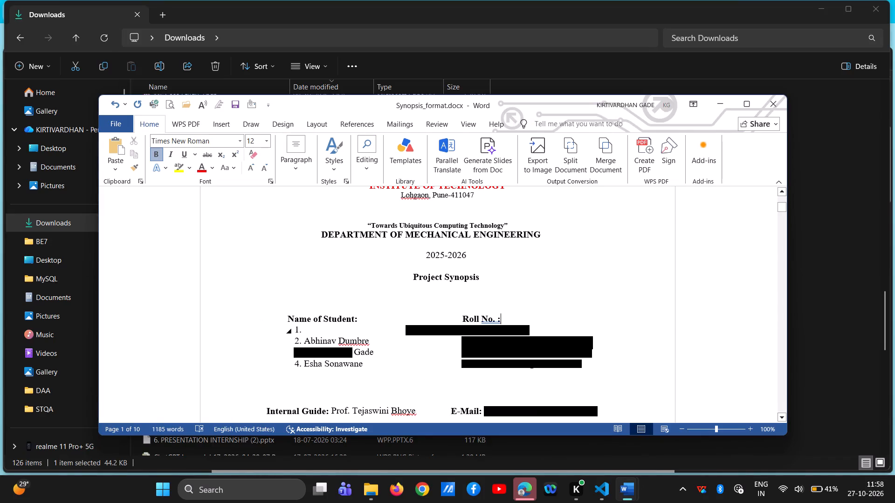
{"action": "left_click", "coordinate": [454, 392]}
{"action": "key", "text": "ctrl+v"}
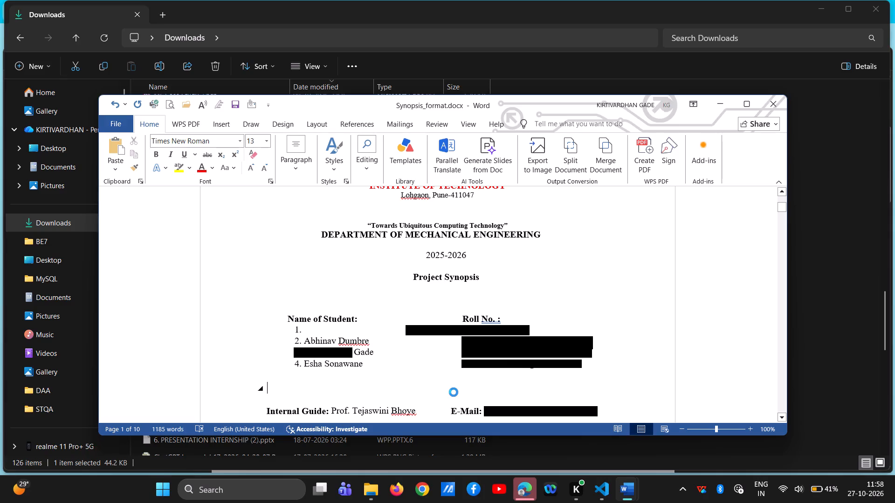
Remove bold from the pasted student names and roll numbers and set their font size to 12.
{"action": "scroll", "coordinate": [511, 344], "scroll_direction": "down", "scroll_amount": 1}
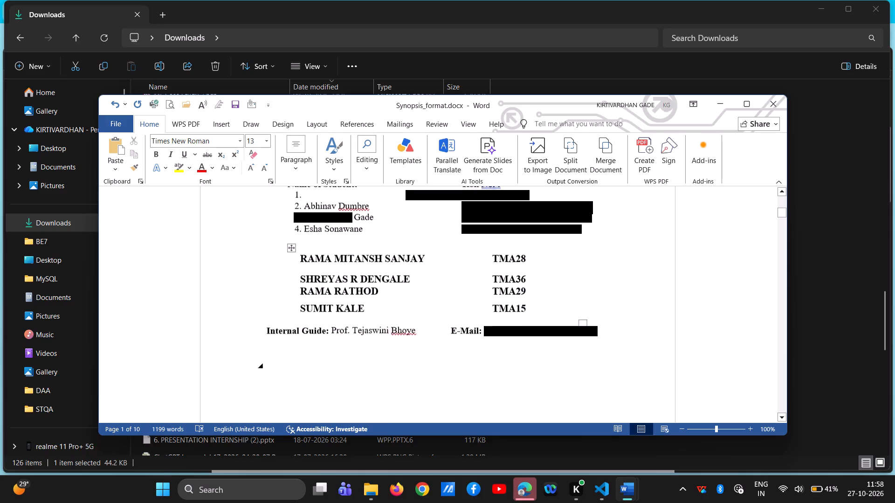
{"action": "scroll", "coordinate": [511, 344], "scroll_direction": "down", "scroll_amount": 1}
{"action": "left_click_drag", "start_coordinate": [535, 316], "coordinate": [371, 296]}
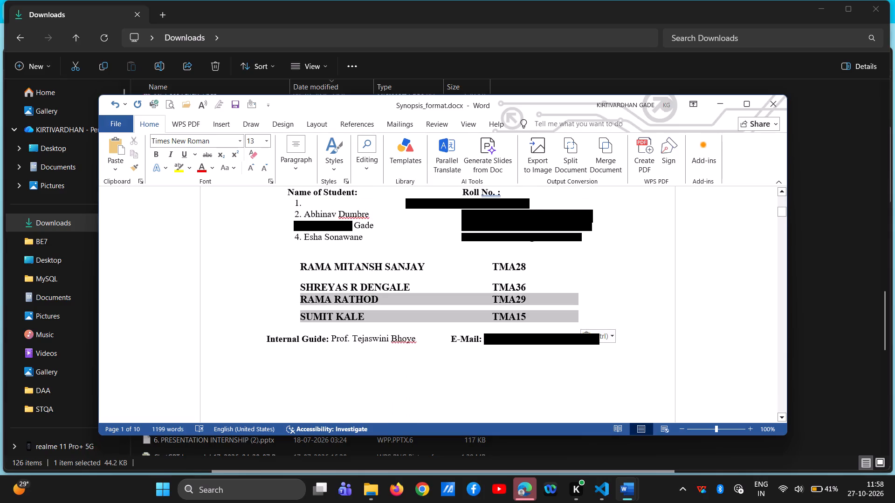
{"action": "left_click_drag", "start_coordinate": [371, 296], "coordinate": [302, 278]}
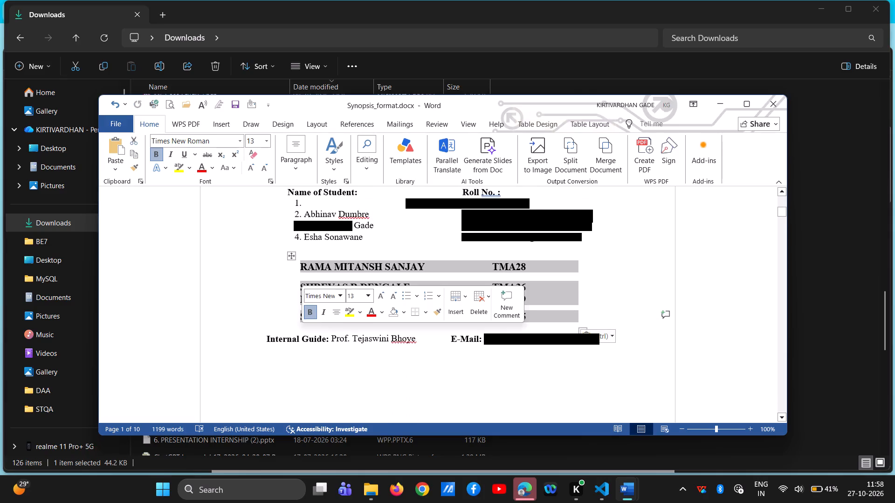
{"action": "key", "text": "ctrl+b"}
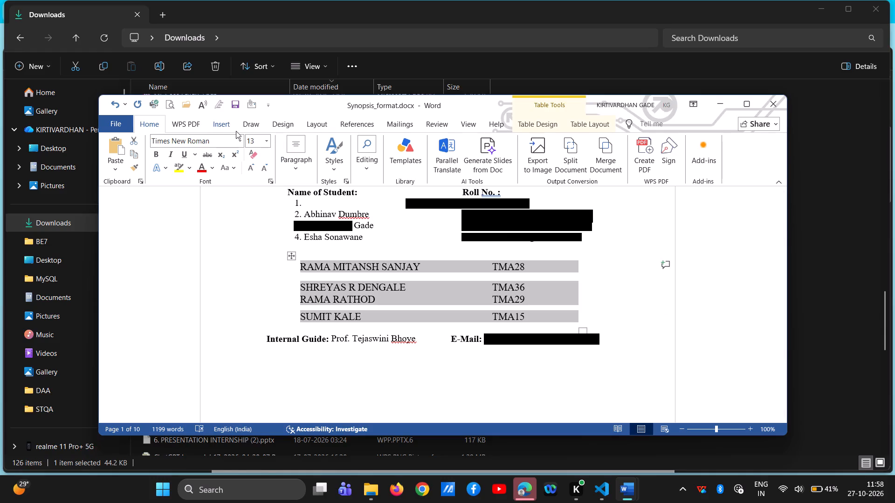
{"action": "left_click", "coordinate": [268, 141]}
{"action": "left_click", "coordinate": [253, 198]}
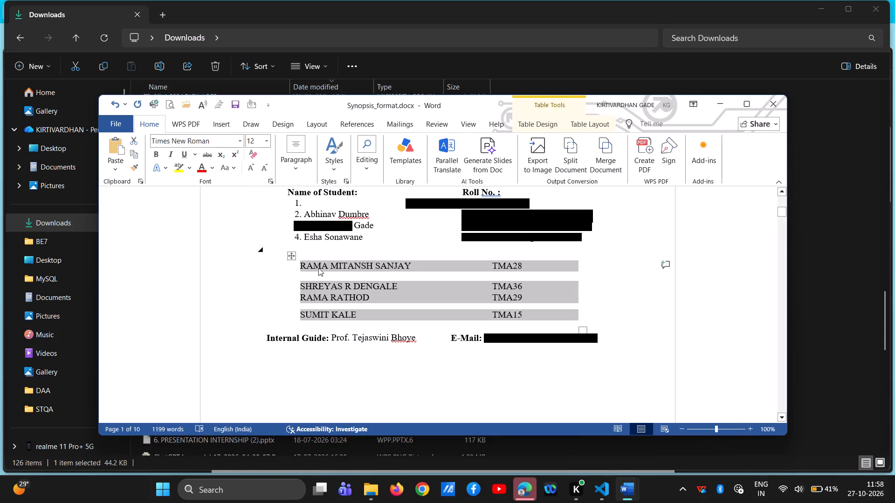
{"action": "left_click_drag", "start_coordinate": [323, 228], "coordinate": [345, 228]}
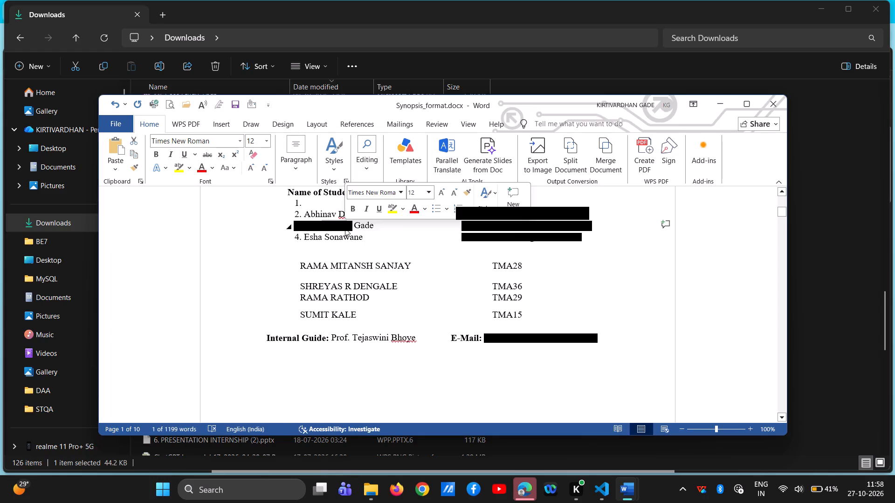
{"action": "left_click", "coordinate": [380, 244]}
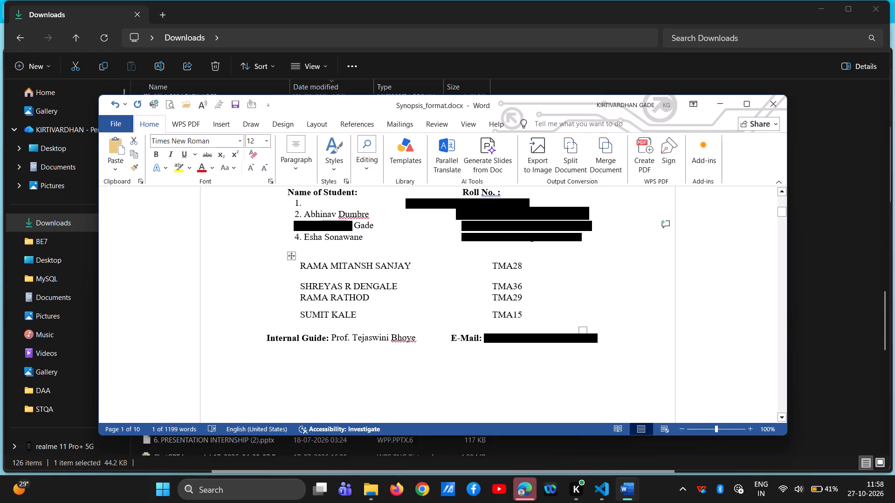
Delete the e-mail address in the first student's row under Roll No.
{"action": "scroll", "coordinate": [452, 296], "scroll_direction": "up", "scroll_amount": 1}
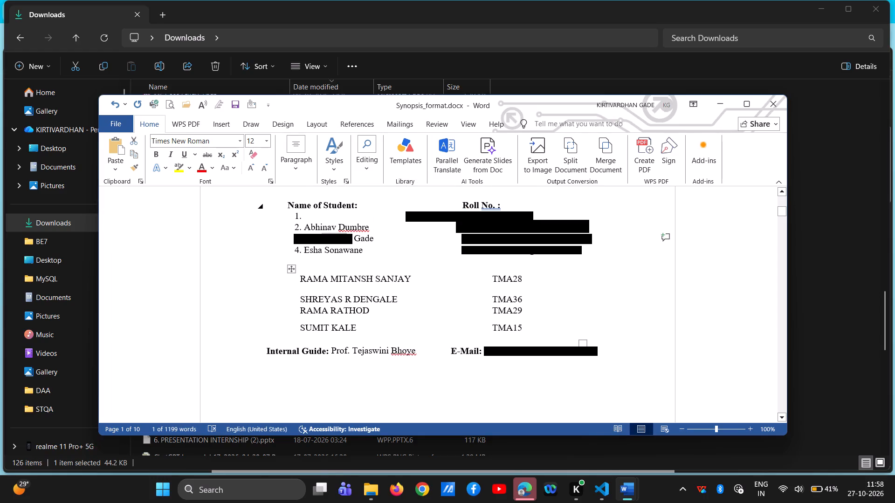
{"action": "left_click_drag", "start_coordinate": [530, 218], "coordinate": [415, 224]}
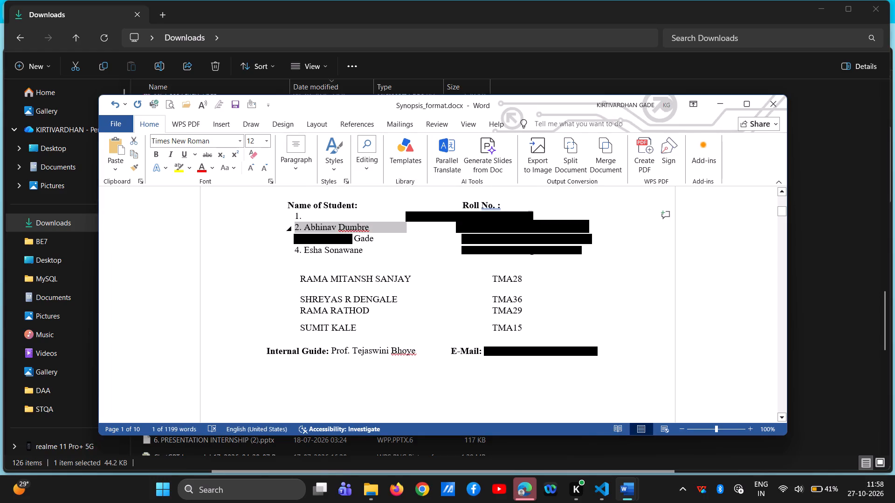
{"action": "left_click_drag", "start_coordinate": [415, 224], "coordinate": [407, 219]}
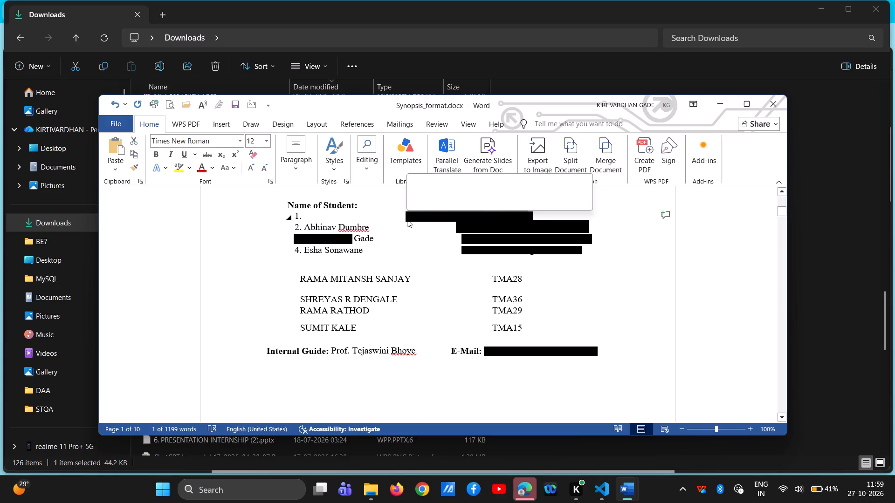
{"action": "key", "text": "BackSpace"}
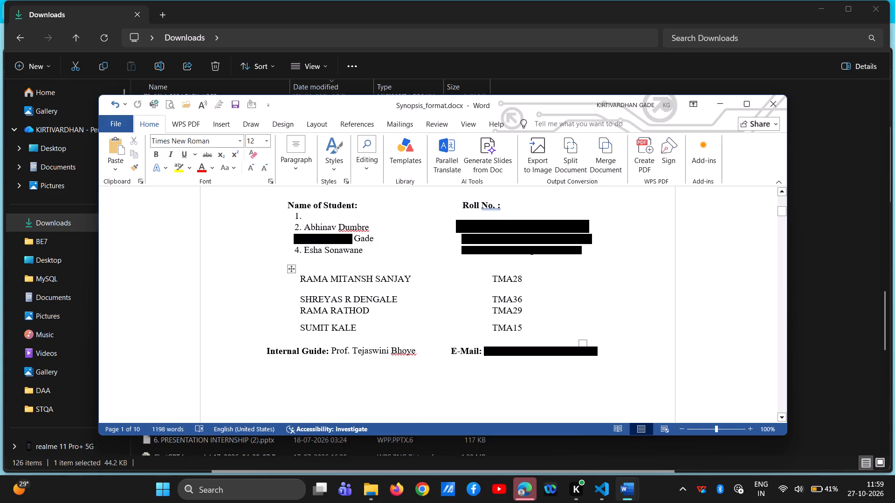
Move the last student's name from the pasted table into item 1 of the Name of Student list.
{"action": "left_click_drag", "start_coordinate": [356, 325], "coordinate": [298, 328]}
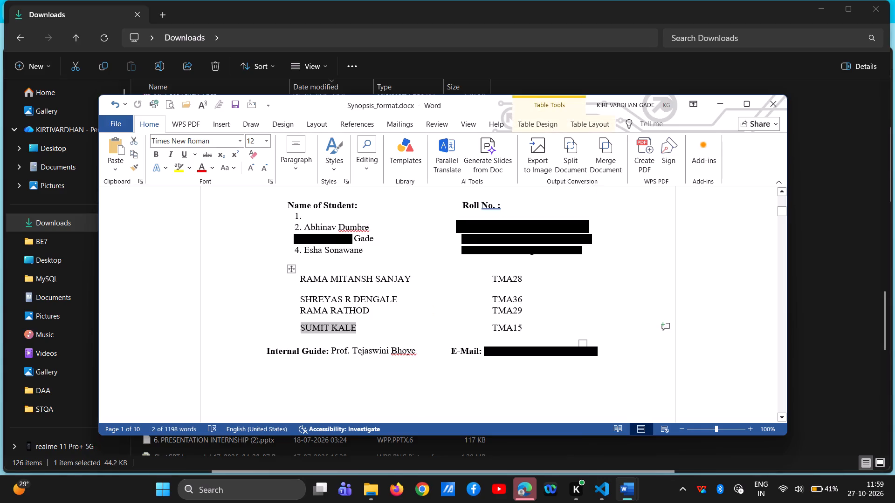
{"action": "key", "text": "ctrl+x"}
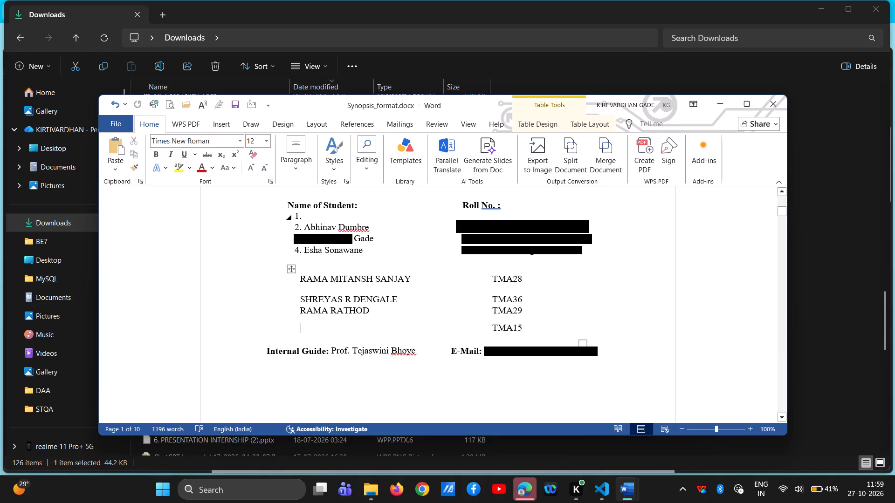
{"action": "left_click", "coordinate": [316, 216]}
{"action": "key", "text": "BackSpace"}
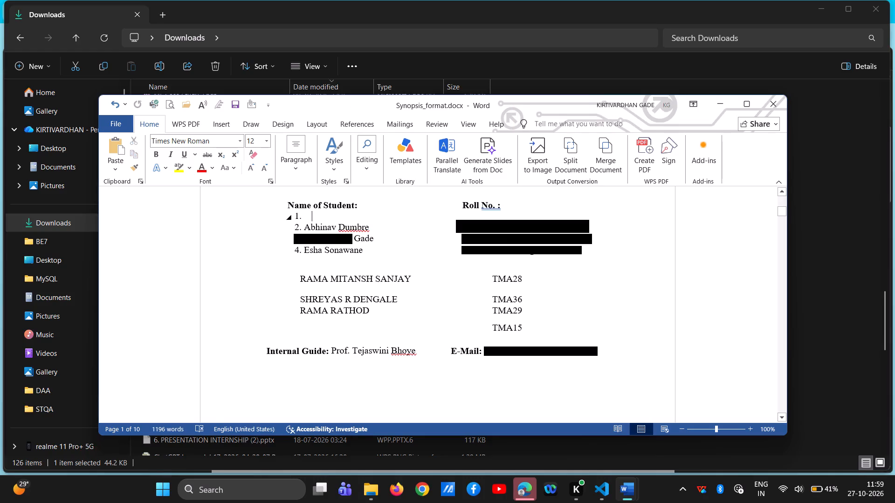
{"action": "key", "text": "ctrl+v"}
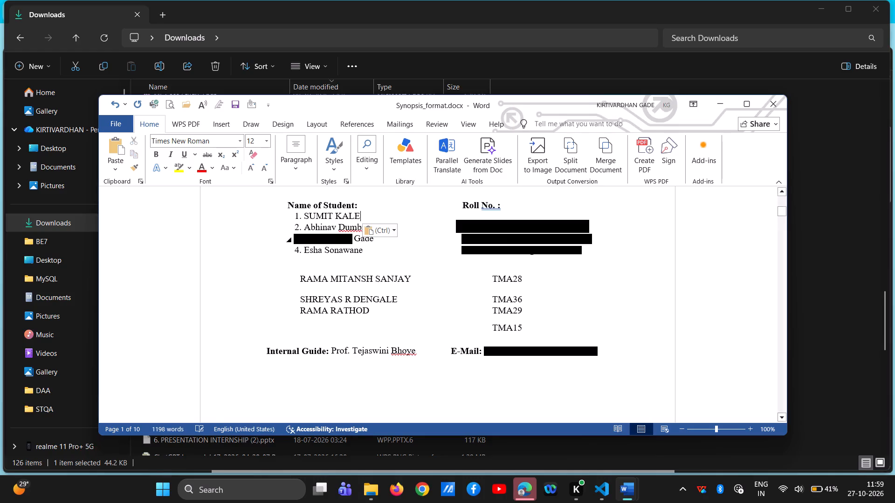
Move the last student's roll number from the pasted table into the Roll No. column beside item 1.
{"action": "left_click_drag", "start_coordinate": [524, 330], "coordinate": [493, 334]}
{"action": "key", "text": "ctrl+x"}
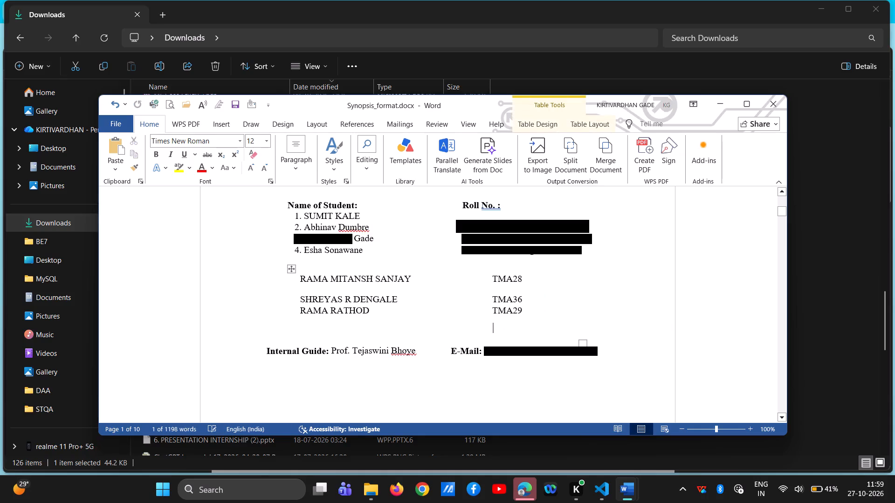
{"action": "left_click", "coordinate": [531, 214]}
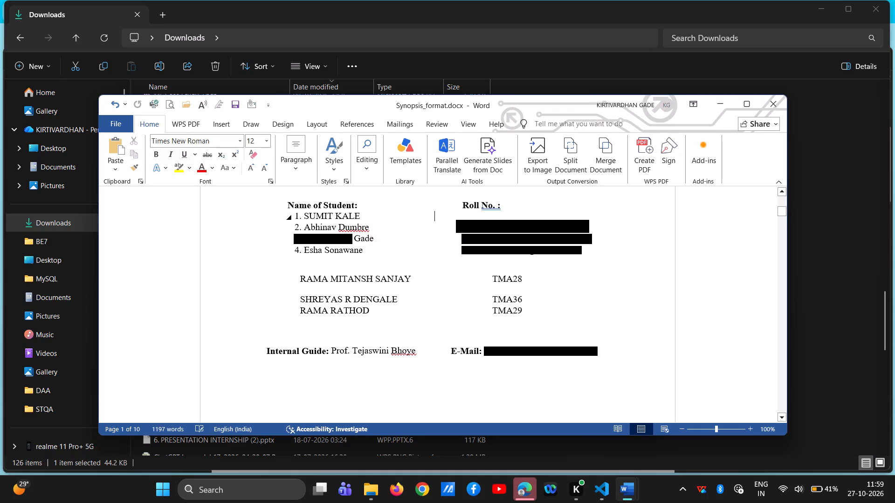
{"action": "key", "text": "Tab"}
{"action": "key", "text": "ctrl+v"}
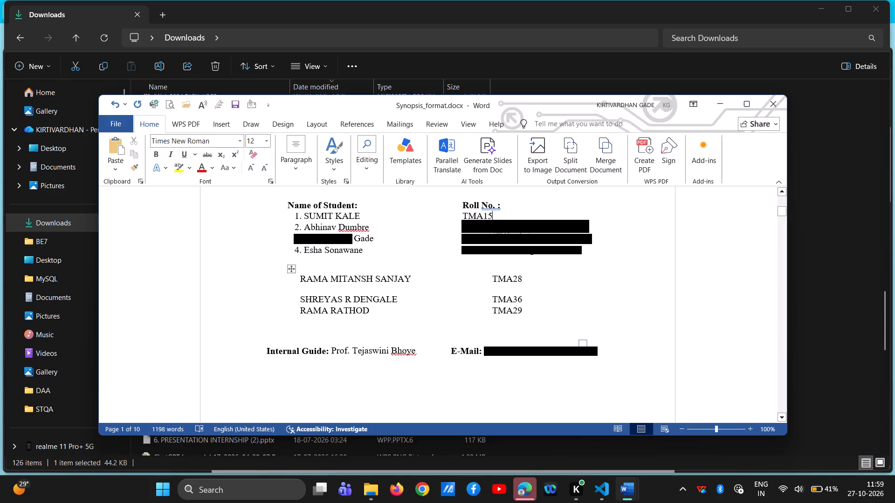
Replace the student name in item 2 with the first name cut from the pasted table.
{"action": "left_click", "coordinate": [372, 229]}
{"action": "key", "text": "BackSpace"}
{"action": "key", "text": "BackSpace"}
{"action": "key", "text": "BackSpace"}
{"action": "key", "text": "BackSpace"}
{"action": "key", "text": "BackSpace"}
{"action": "key", "text": "BackSpace"}
{"action": "key", "text": "BackSpace"}
{"action": "key", "text": "BackSpace"}
{"action": "key", "text": "BackSpace"}
{"action": "key", "text": "BackSpace"}
{"action": "key", "text": "BackSpace"}
{"action": "key", "text": "BackSpace"}
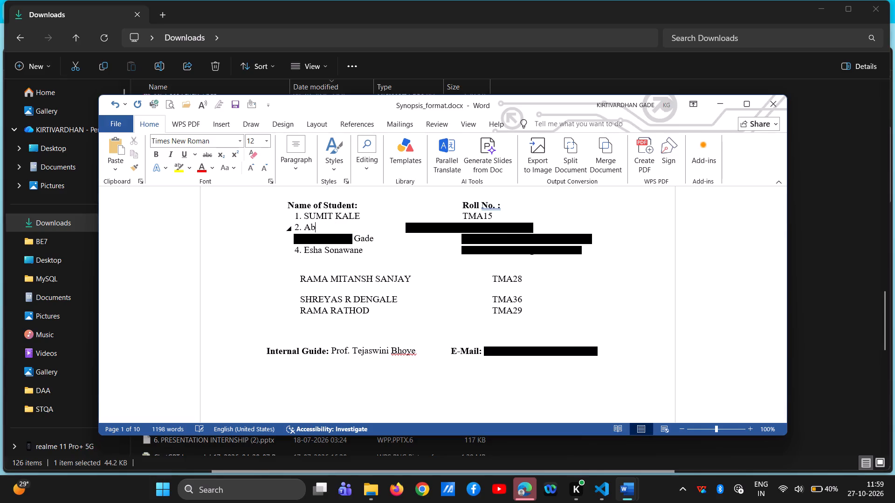
{"action": "key", "text": "BackSpace"}
{"action": "key", "text": "BackSpace"}
{"action": "left_click_drag", "start_coordinate": [411, 275], "coordinate": [311, 279]}
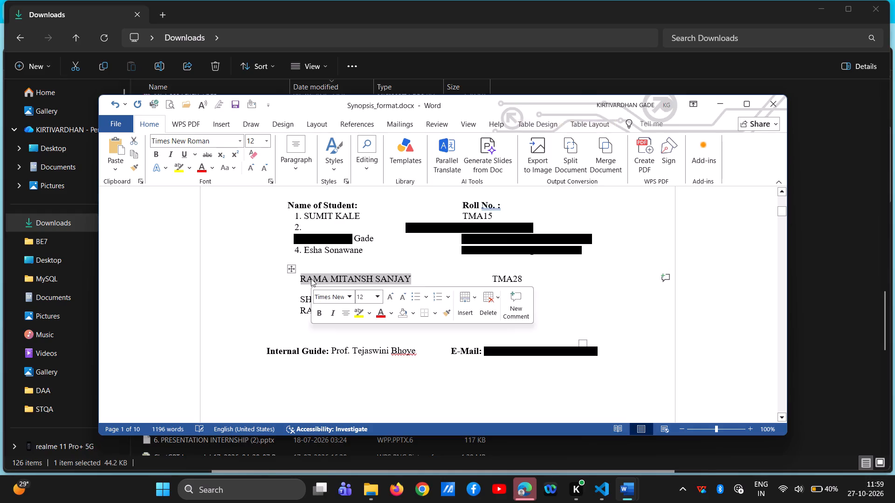
{"action": "key", "text": "ctrl+x"}
{"action": "left_click", "coordinate": [327, 223]}
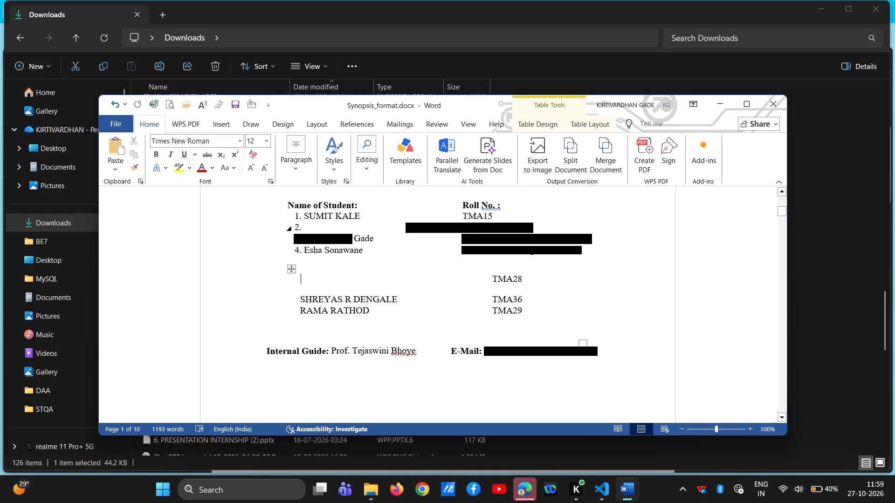
{"action": "key", "text": "BackSpace"}
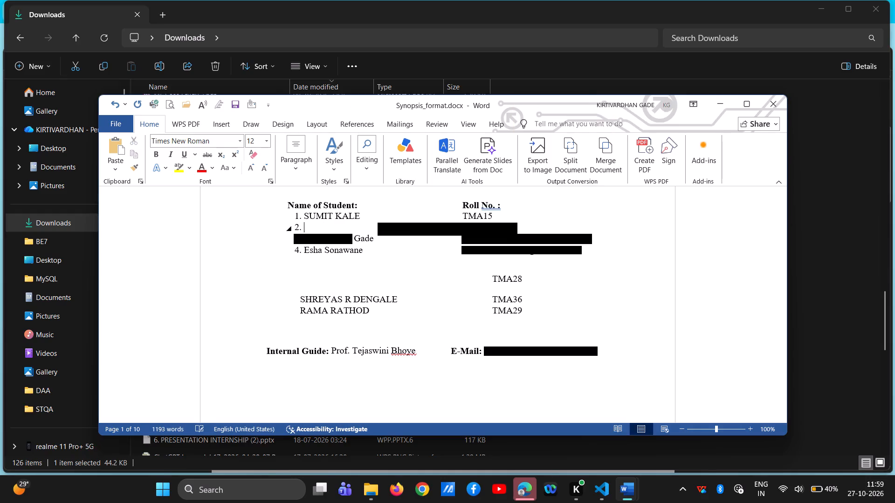
{"action": "key", "text": "ctrl+v"}
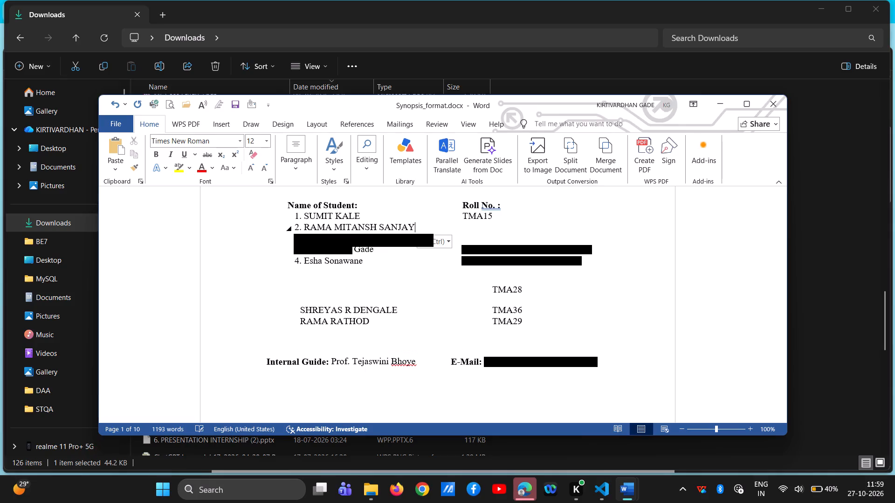
Move the first roll number from the pasted table into the Roll No. column beside item 2.
{"action": "left_click", "coordinate": [481, 228]}
{"action": "left_click_drag", "start_coordinate": [523, 292], "coordinate": [494, 292]}
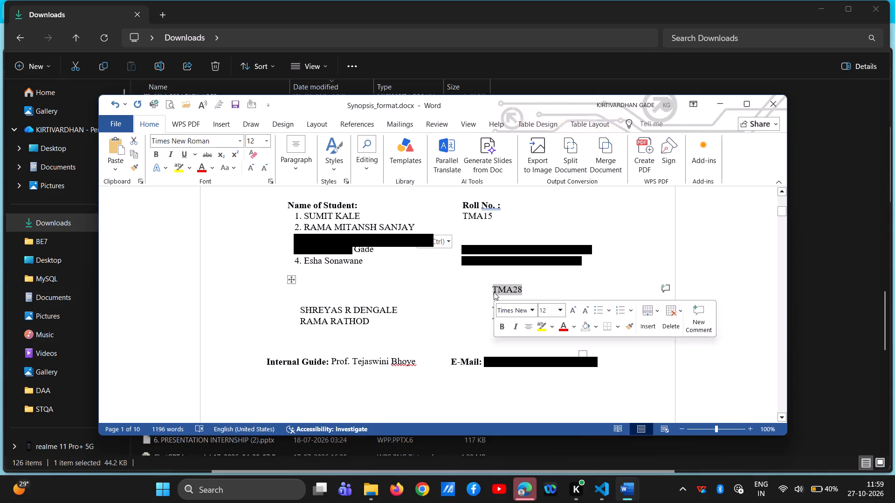
{"action": "key", "text": "ctrl+x"}
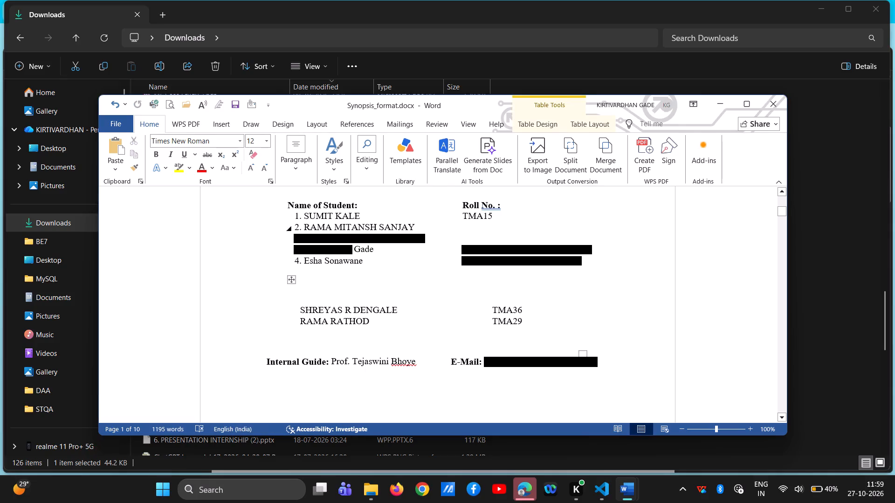
{"action": "left_click", "coordinate": [489, 223]}
{"action": "key", "text": "ctrl+v"}
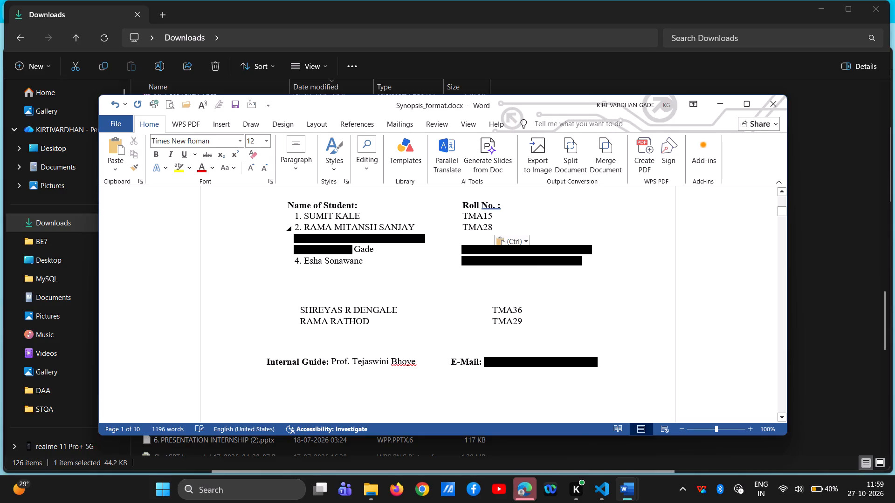
Delete the leftover e-mail address on the line below item 2.
{"action": "left_click_drag", "start_coordinate": [428, 240], "coordinate": [344, 242]}
{"action": "left_click_drag", "start_coordinate": [344, 242], "coordinate": [295, 242]}
{"action": "key", "text": "BackSpace"}
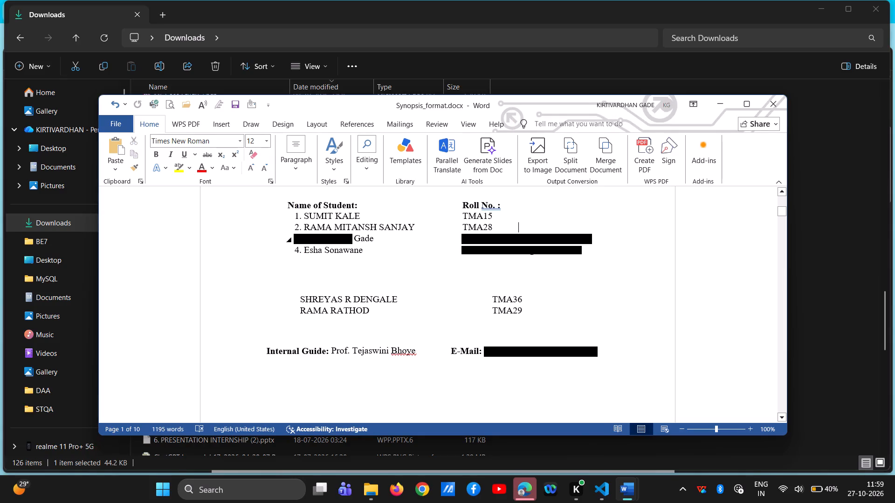
Replace the student name in item 3 with the last remaining name cut from the pasted table.
{"action": "left_click_drag", "start_coordinate": [372, 240], "coordinate": [310, 241]}
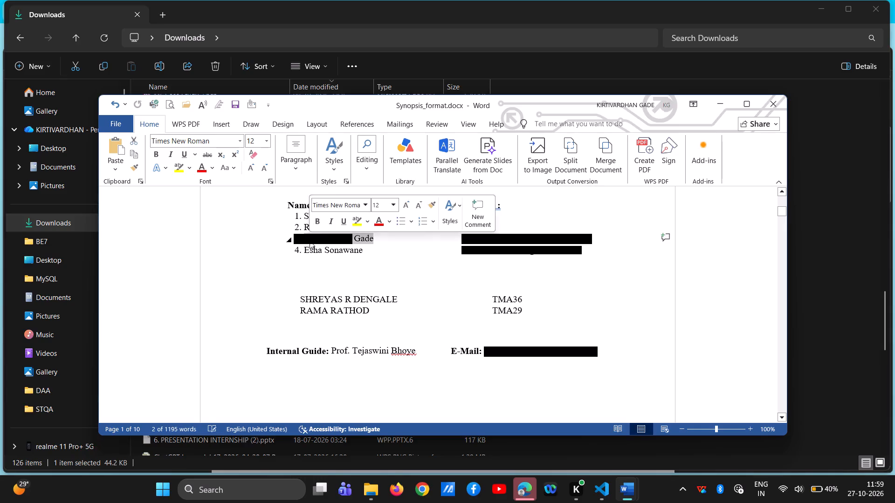
{"action": "key", "text": "BackSpace"}
{"action": "key", "text": "space"}
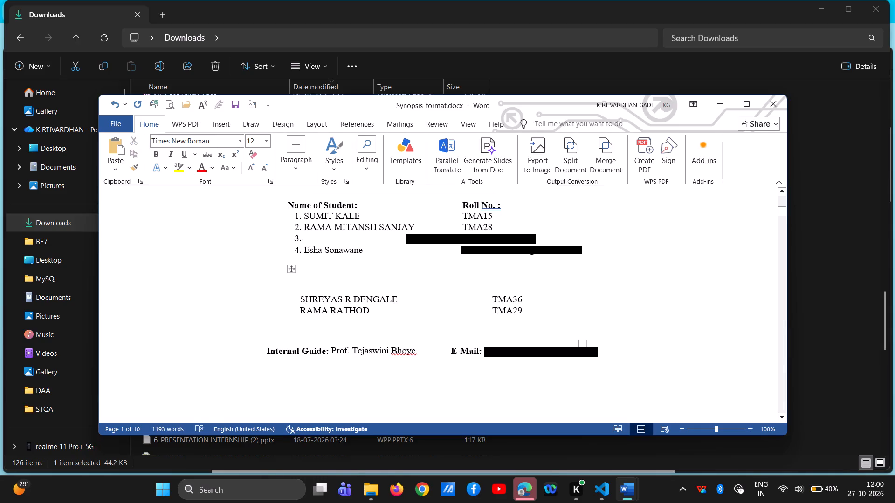
{"action": "left_click_drag", "start_coordinate": [367, 311], "coordinate": [326, 317]}
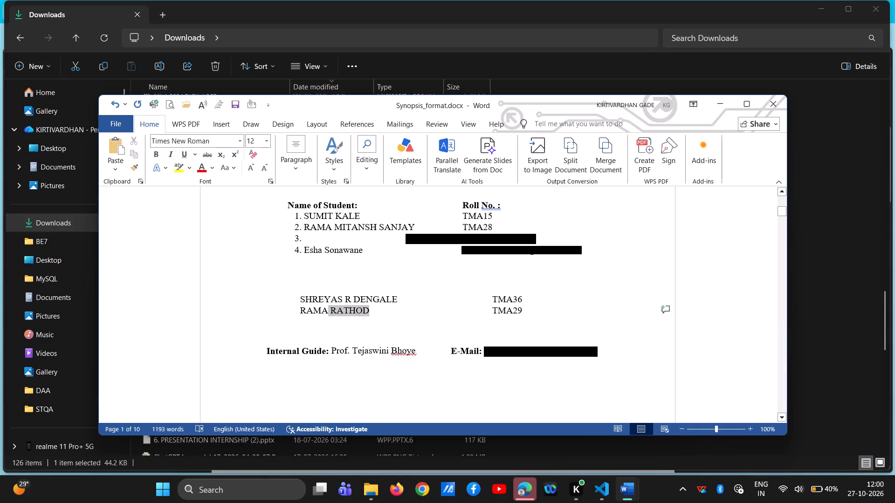
{"action": "left_click_drag", "start_coordinate": [326, 317], "coordinate": [301, 316]}
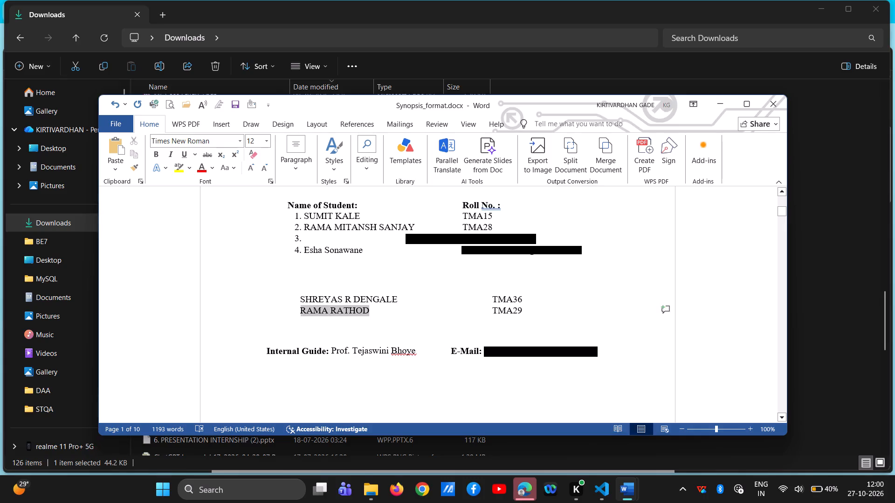
{"action": "left_click_drag", "start_coordinate": [301, 316], "coordinate": [303, 315]}
{"action": "key", "text": "ctrl+x"}
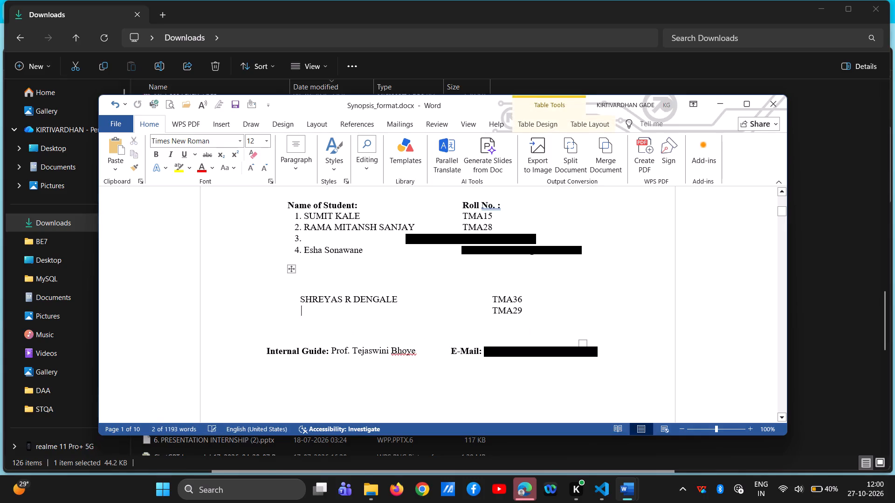
{"action": "left_click", "coordinate": [303, 238]}
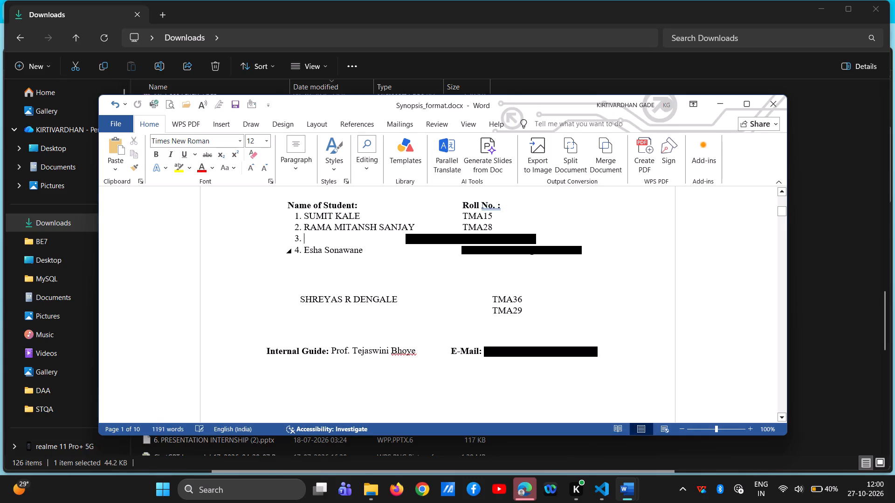
{"action": "key", "text": "ctrl+v"}
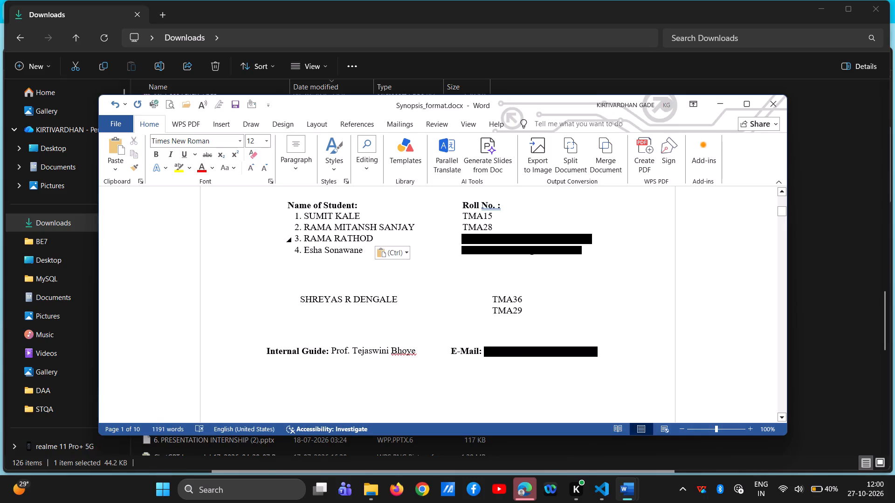
Replace the e-mail address beside item 3 with the last remaining roll number cut from the pasted table.
{"action": "left_click_drag", "start_coordinate": [462, 239], "coordinate": [571, 250]}
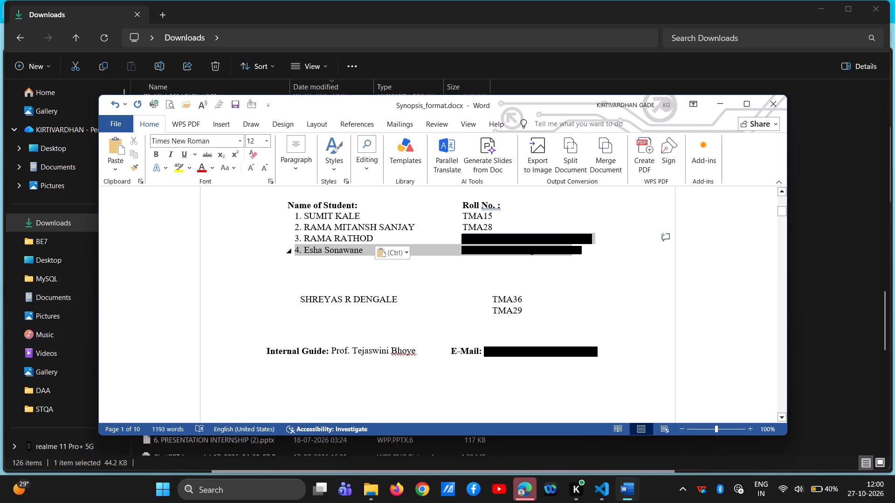
{"action": "left_click_drag", "start_coordinate": [571, 250], "coordinate": [587, 241]}
{"action": "key", "text": "BackSpace"}
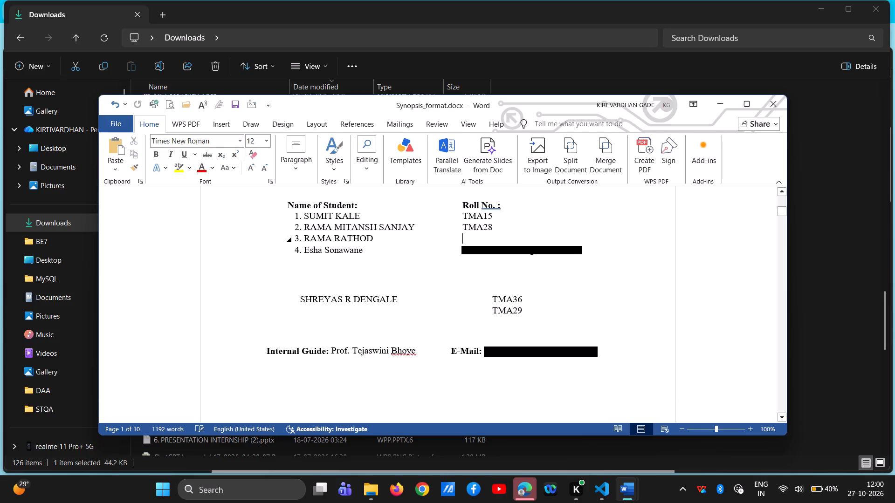
{"action": "left_click_drag", "start_coordinate": [527, 311], "coordinate": [523, 312]}
{"action": "left_click_drag", "start_coordinate": [523, 312], "coordinate": [494, 313]}
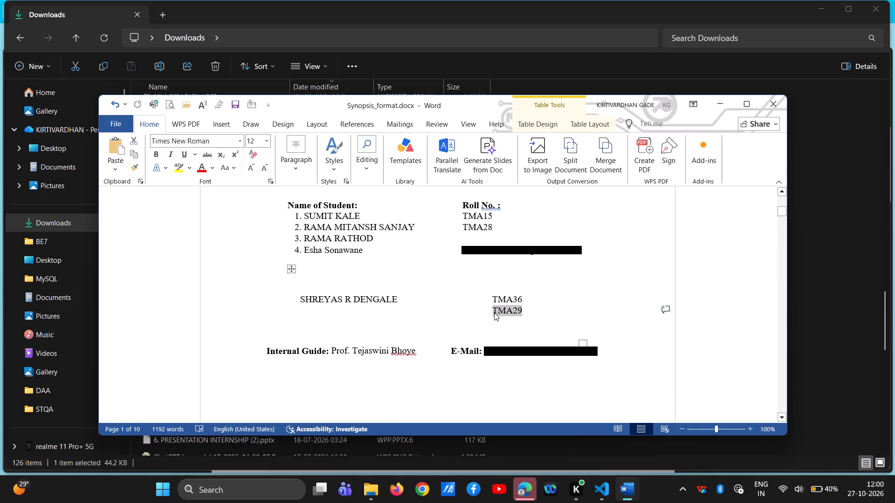
{"action": "key", "text": "ctrl+x"}
{"action": "left_click", "coordinate": [468, 238]}
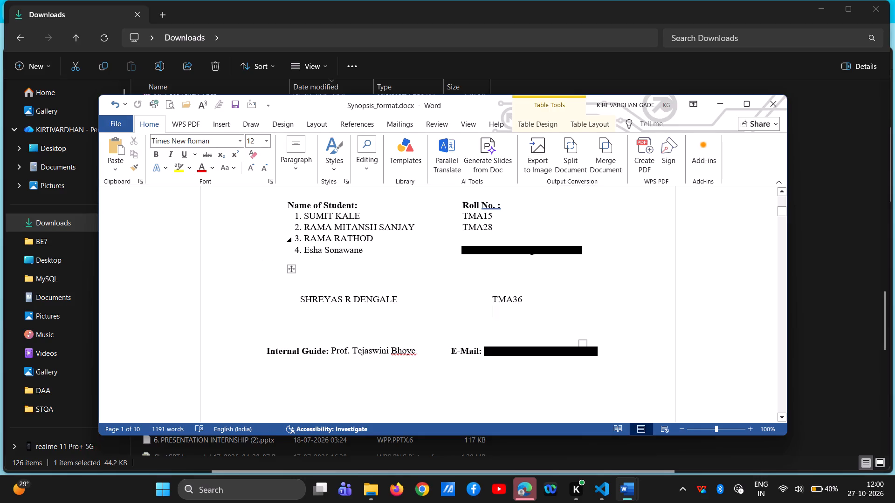
{"action": "key", "text": "ctrl+v"}
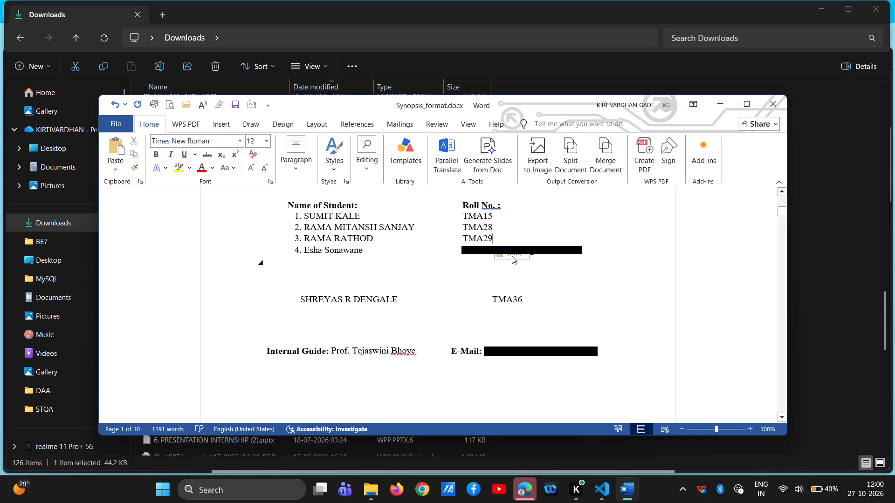
Delete the old student name and e-mail address from item 4, keeping its list number.
{"action": "left_click_drag", "start_coordinate": [584, 245], "coordinate": [475, 253]}
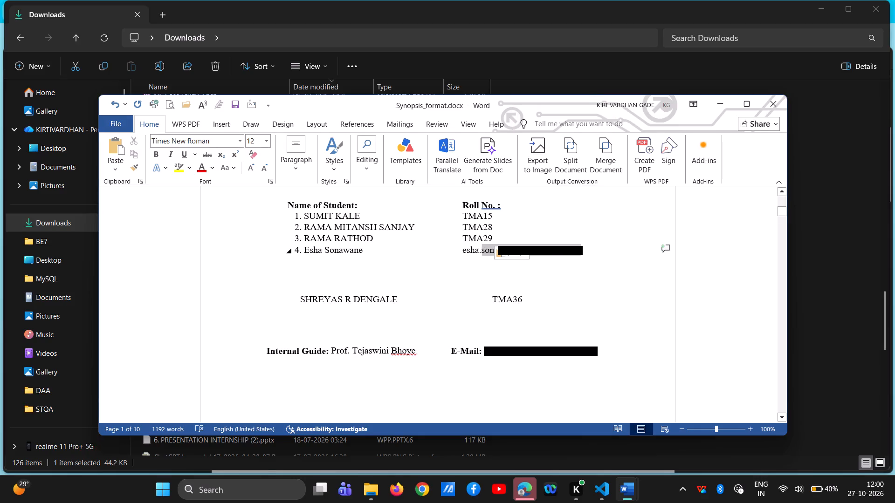
{"action": "left_click_drag", "start_coordinate": [475, 253], "coordinate": [322, 254]}
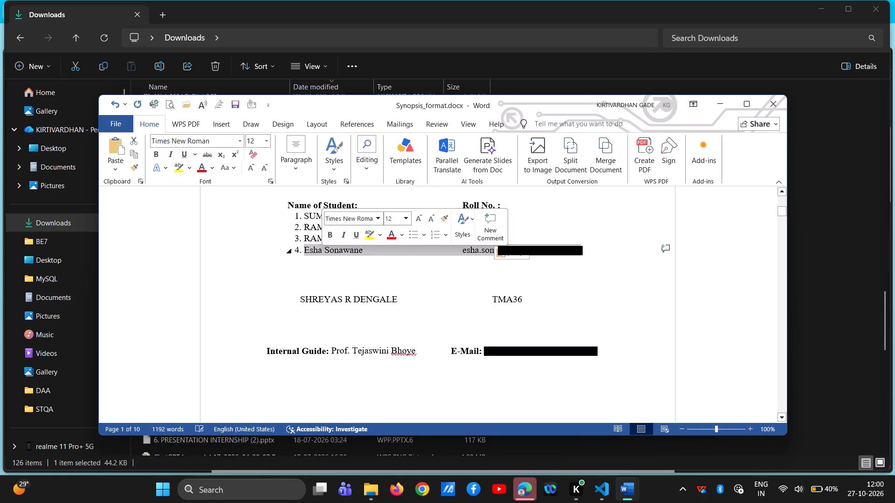
{"action": "key", "text": "BackSpace"}
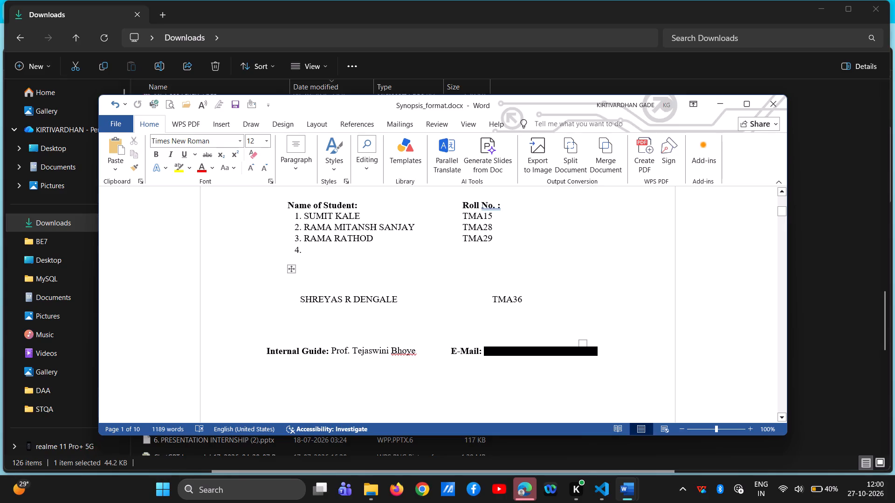
Move the remaining student name from the pasted table to item 4 of the student list.
{"action": "left_click_drag", "start_coordinate": [399, 300], "coordinate": [307, 307]}
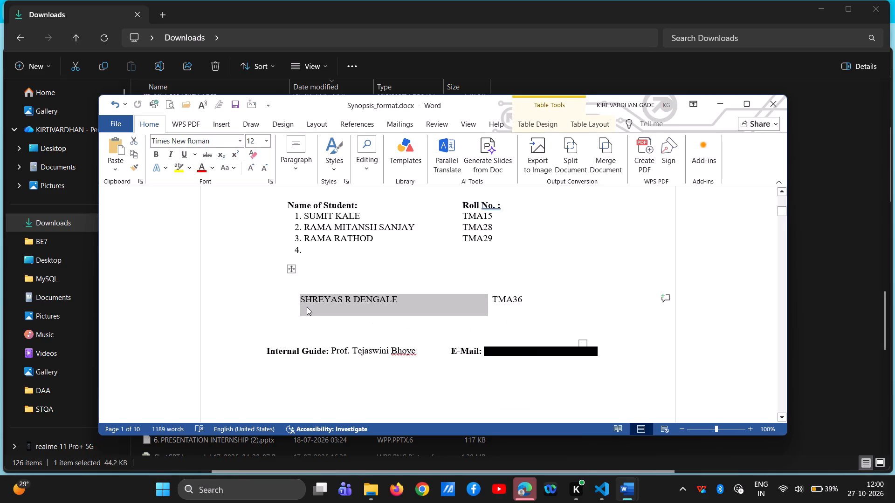
{"action": "key", "text": "ctrl+x"}
{"action": "left_click", "coordinate": [317, 258]}
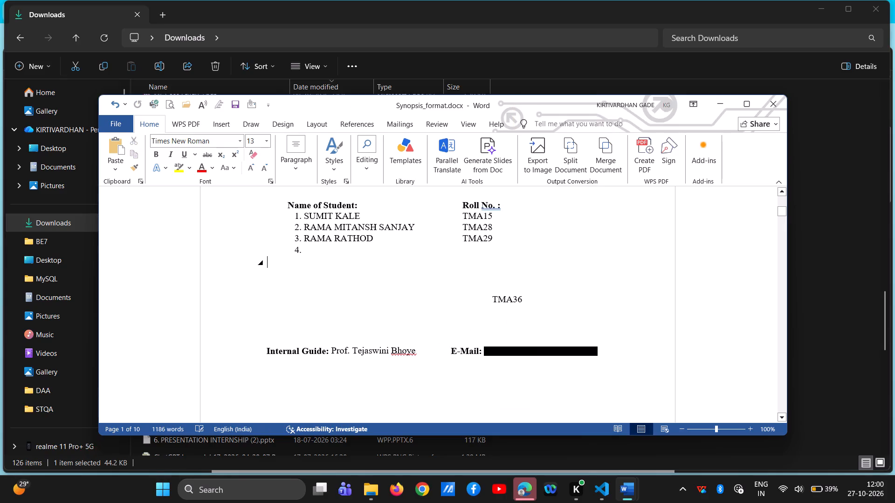
{"action": "left_click", "coordinate": [316, 254]}
{"action": "key", "text": "ctrl+v"}
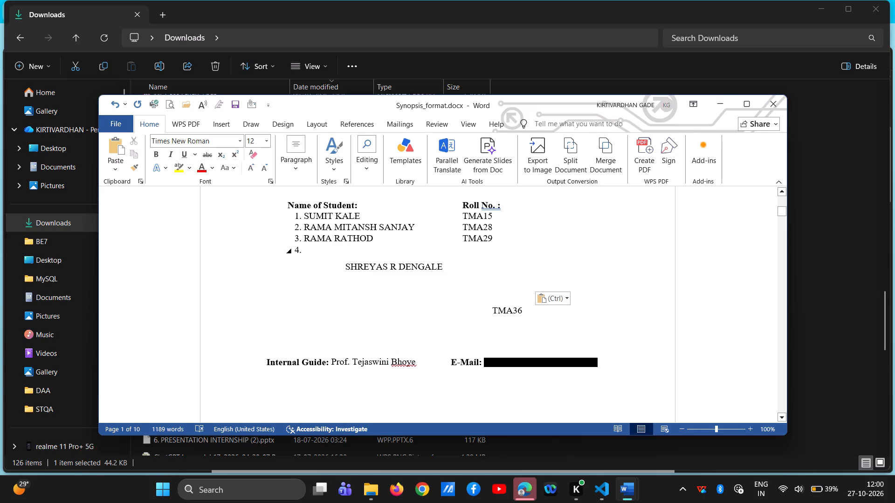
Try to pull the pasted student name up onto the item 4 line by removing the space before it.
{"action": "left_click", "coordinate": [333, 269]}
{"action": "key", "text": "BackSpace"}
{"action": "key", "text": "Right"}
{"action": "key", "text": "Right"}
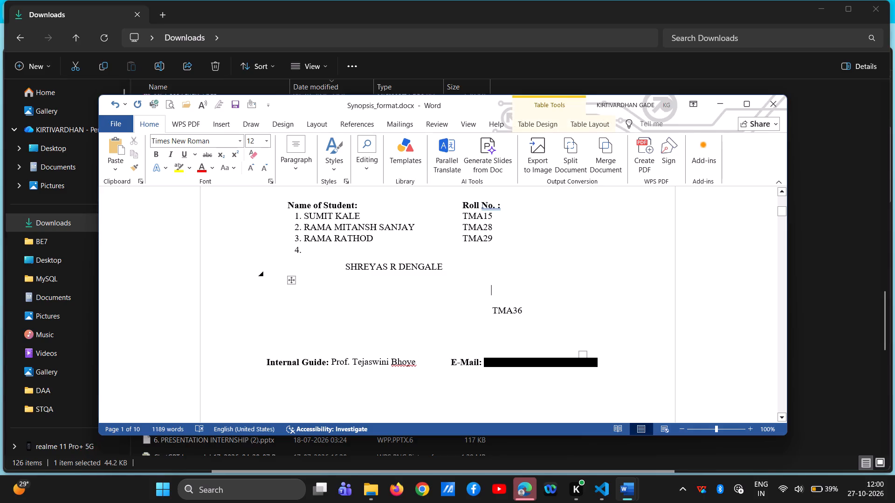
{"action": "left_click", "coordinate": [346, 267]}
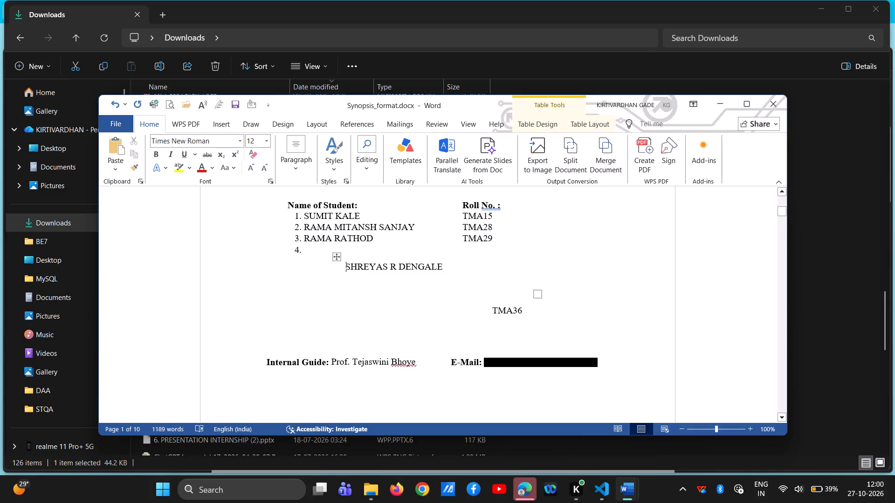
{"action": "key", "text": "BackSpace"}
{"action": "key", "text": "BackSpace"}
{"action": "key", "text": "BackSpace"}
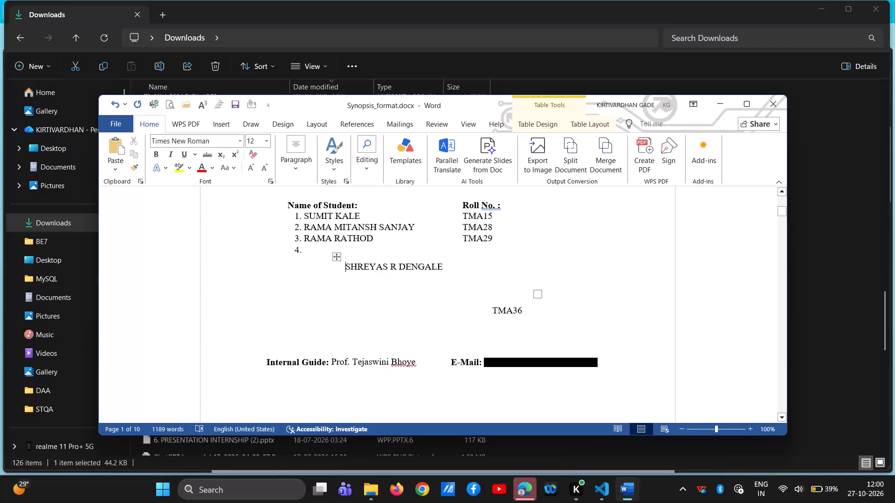
Move only the student name's text from its pasted table cell onto the item 4 line.
{"action": "left_click_drag", "start_coordinate": [346, 267], "coordinate": [431, 265]}
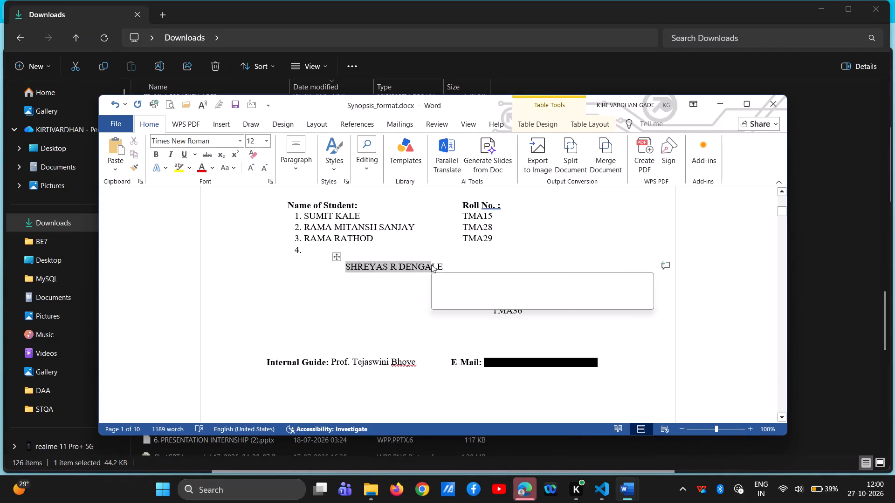
{"action": "left_click", "coordinate": [431, 265]}
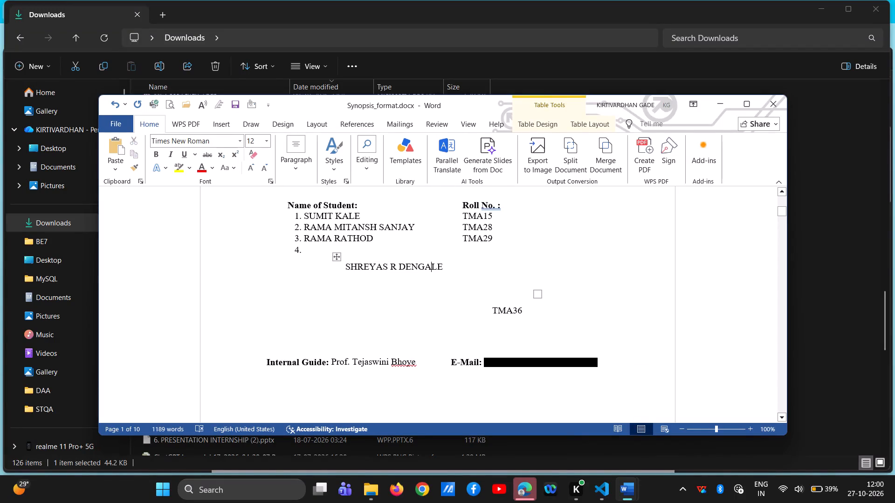
{"action": "left_click_drag", "start_coordinate": [347, 268], "coordinate": [433, 269]}
{"action": "key", "text": "ctrl+x"}
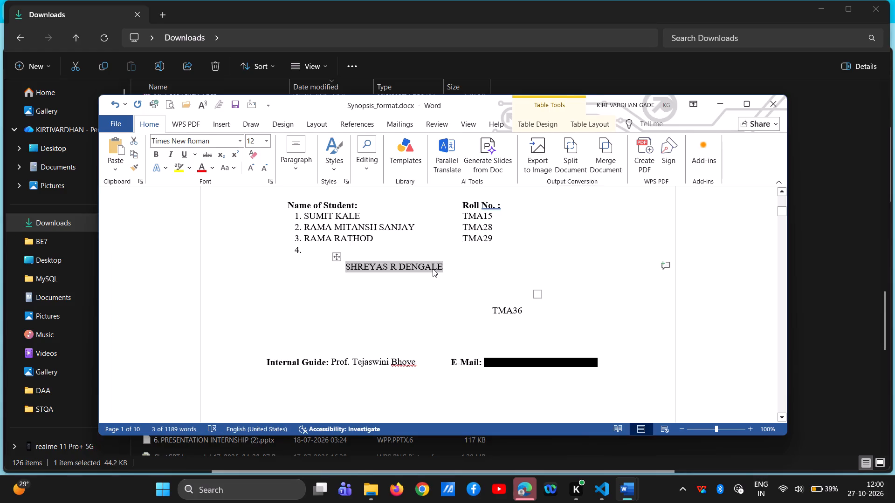
{"action": "left_click", "coordinate": [316, 248]}
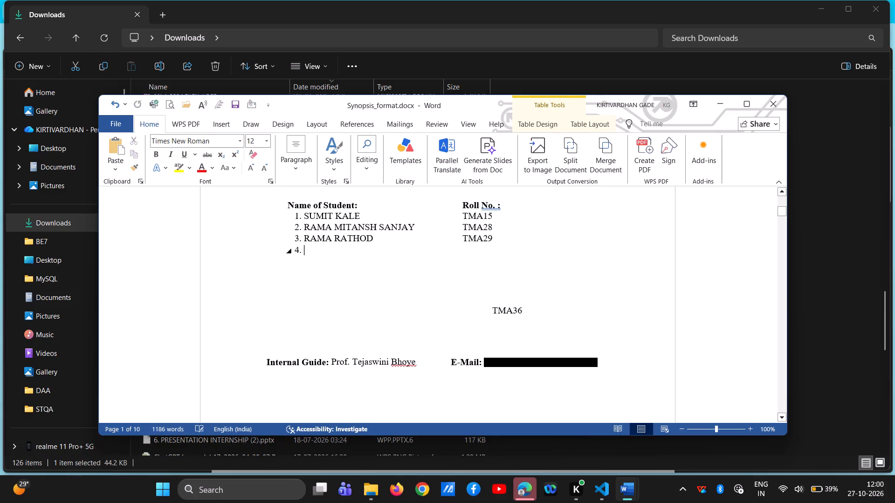
{"action": "key", "text": "ctrl+v"}
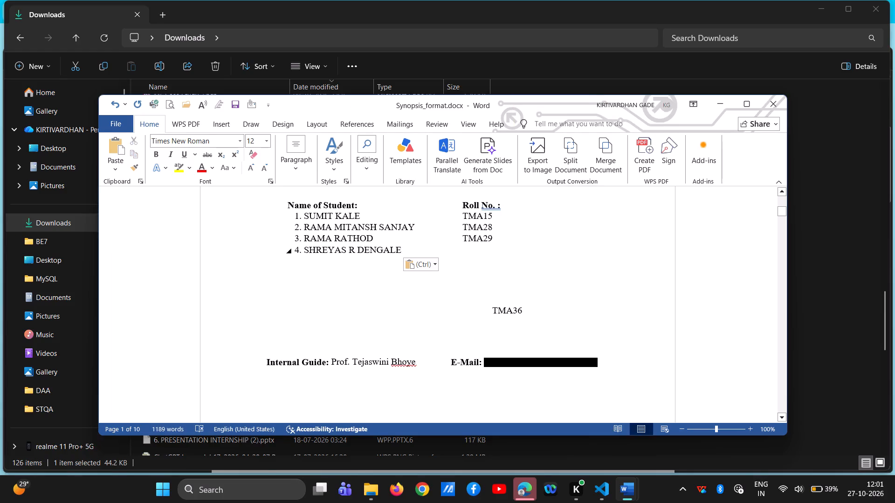
Cut the remaining roll number's text out of the pasted table.
{"action": "left_click", "coordinate": [429, 310]}
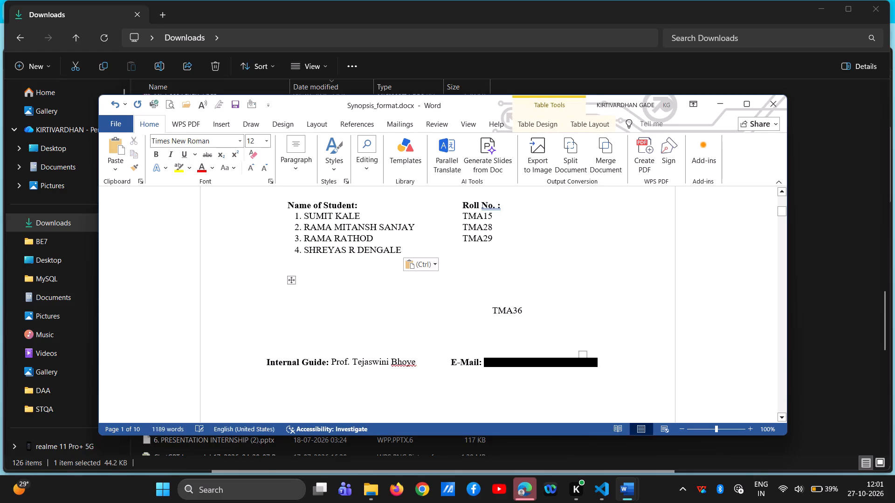
{"action": "left_click", "coordinate": [292, 282]}
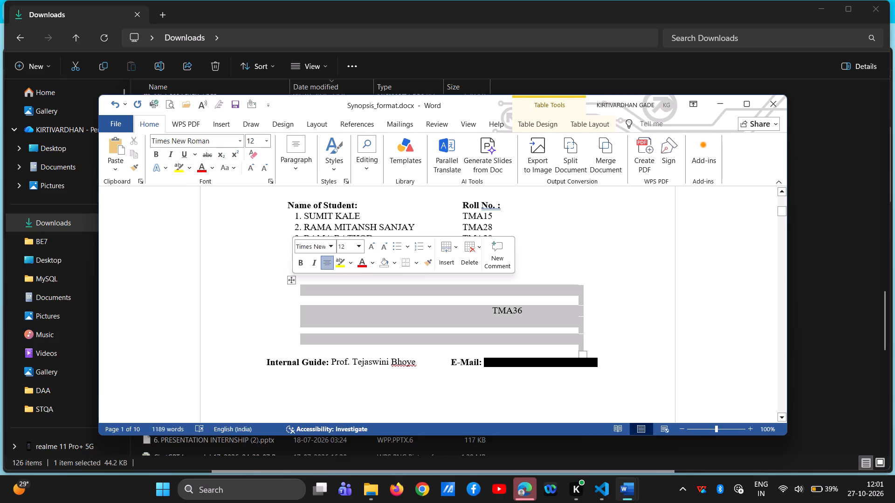
{"action": "left_click", "coordinate": [535, 309]}
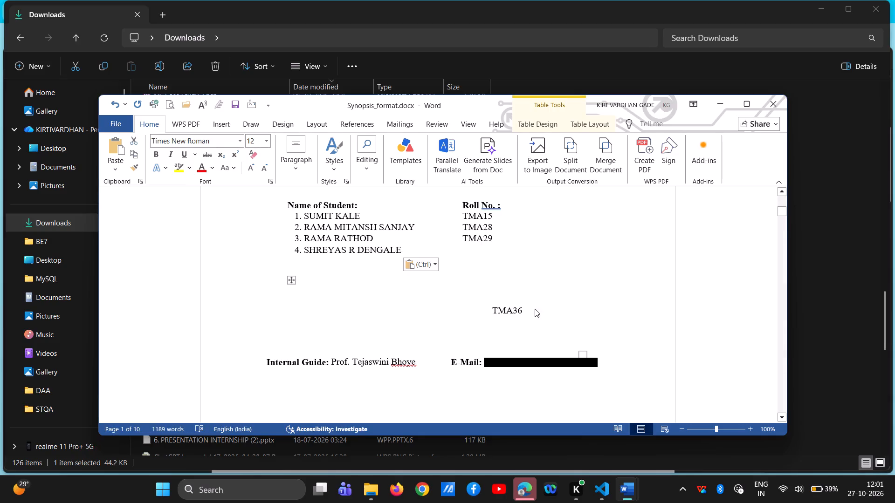
{"action": "left_click_drag", "start_coordinate": [523, 310], "coordinate": [486, 313]}
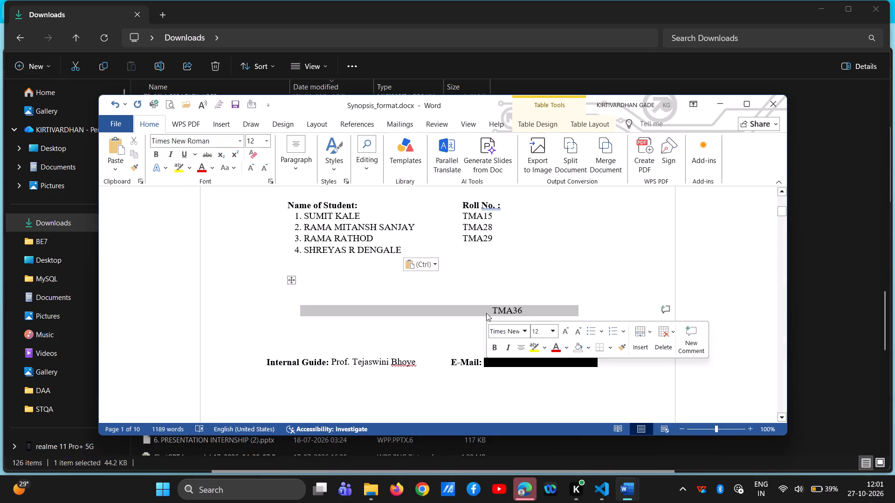
{"action": "left_click", "coordinate": [527, 308]}
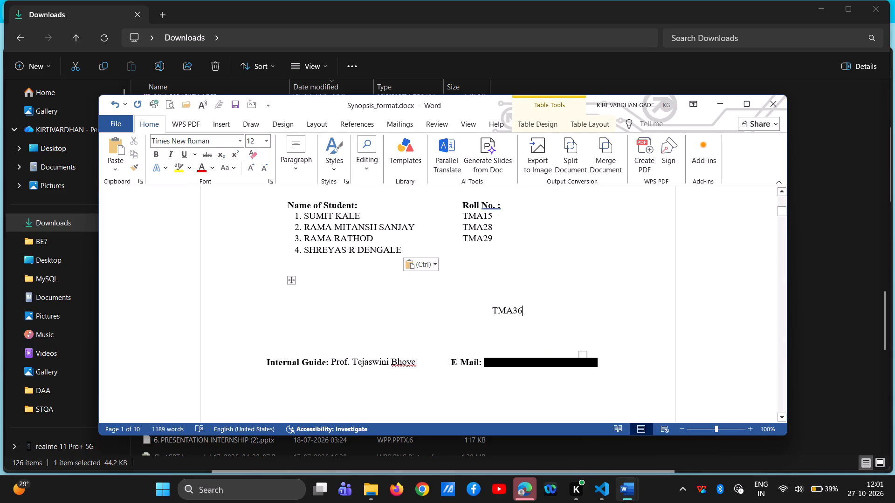
{"action": "left_click_drag", "start_coordinate": [520, 307], "coordinate": [493, 311]}
{"action": "key", "text": "ctrl+x"}
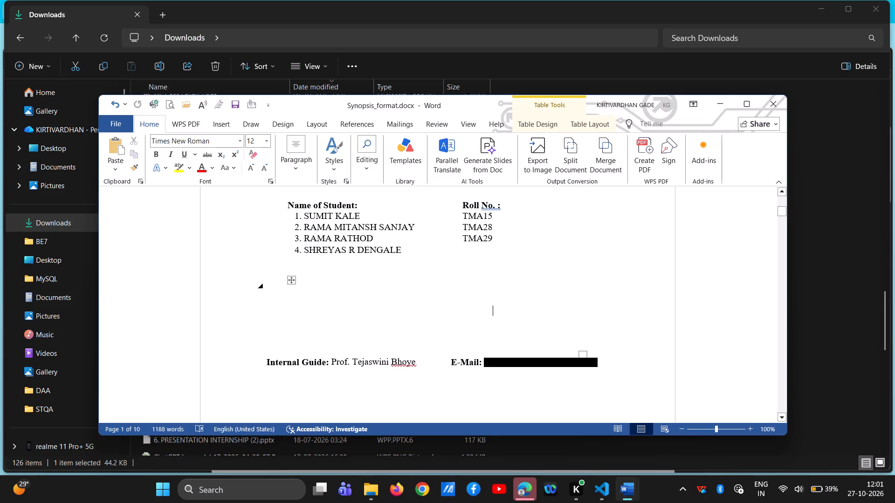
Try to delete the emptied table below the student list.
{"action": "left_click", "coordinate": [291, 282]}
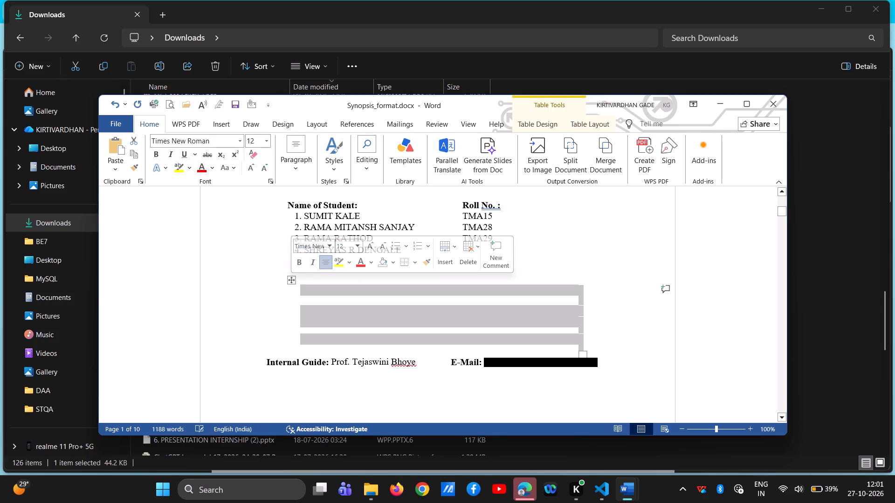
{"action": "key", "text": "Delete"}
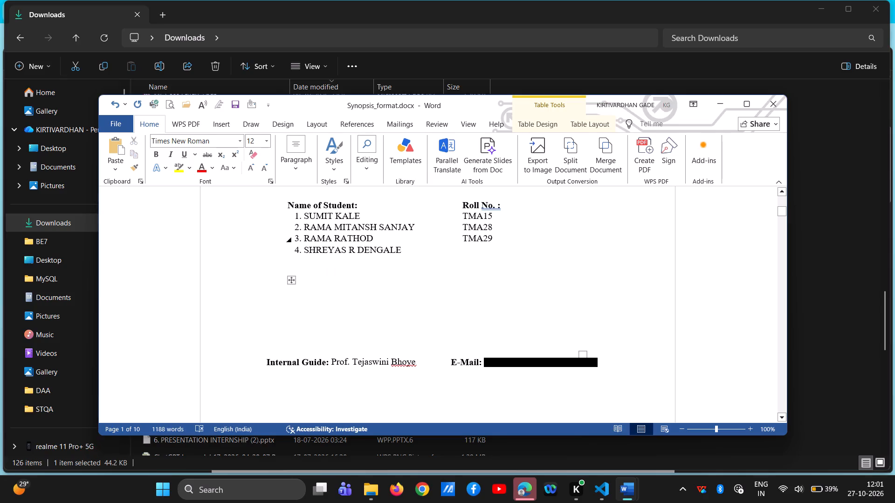
Place the cut roll number beside the item 4 name, aligned with the Roll No. column.
{"action": "left_click", "coordinate": [470, 251]}
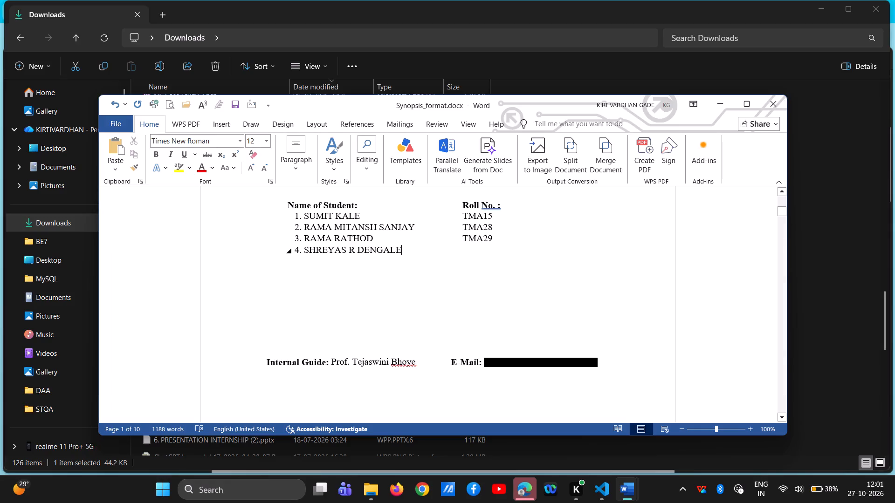
{"action": "left_click", "coordinate": [473, 250]}
{"action": "key", "text": "Tab"}
{"action": "key", "text": "Tab"}
{"action": "key", "text": "Tab"}
{"action": "key", "text": "ctrl+v"}
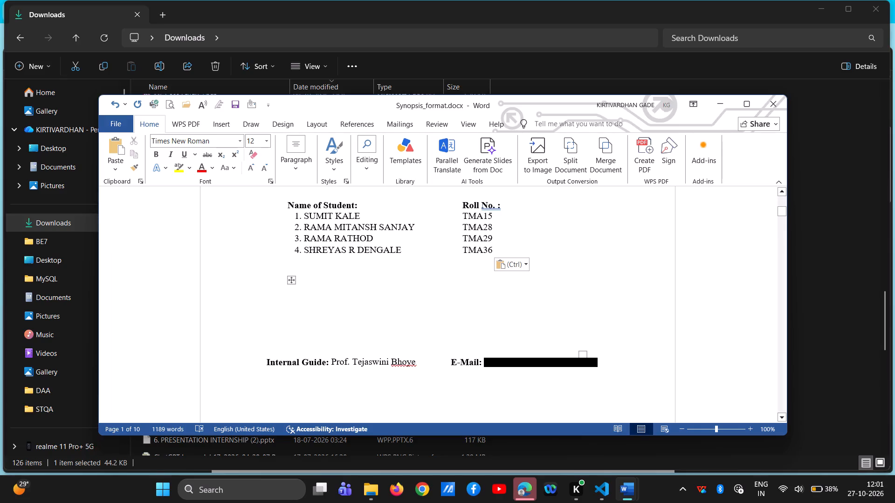
Delete the emptied table and the adjoining blank space between the student list and the Internal Guide line.
{"action": "left_click_drag", "start_coordinate": [427, 339], "coordinate": [416, 334]}
{"action": "left_click_drag", "start_coordinate": [416, 334], "coordinate": [248, 292]}
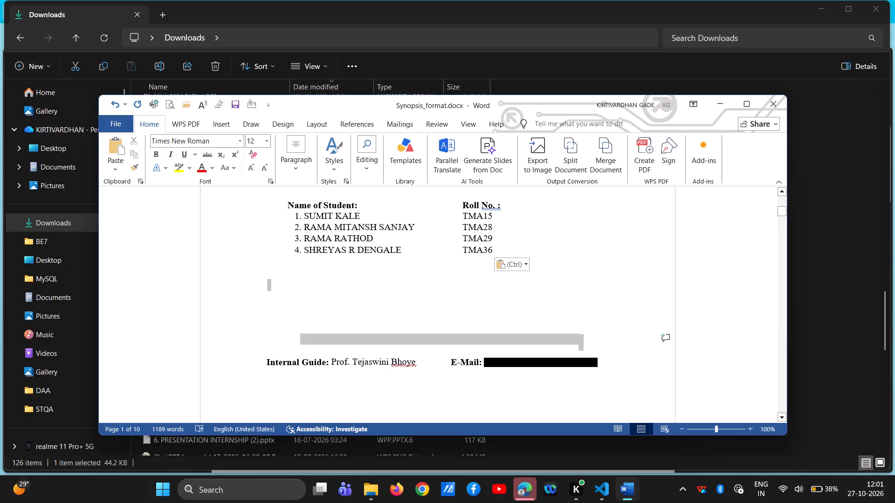
{"action": "left_click_drag", "start_coordinate": [248, 292], "coordinate": [236, 276]}
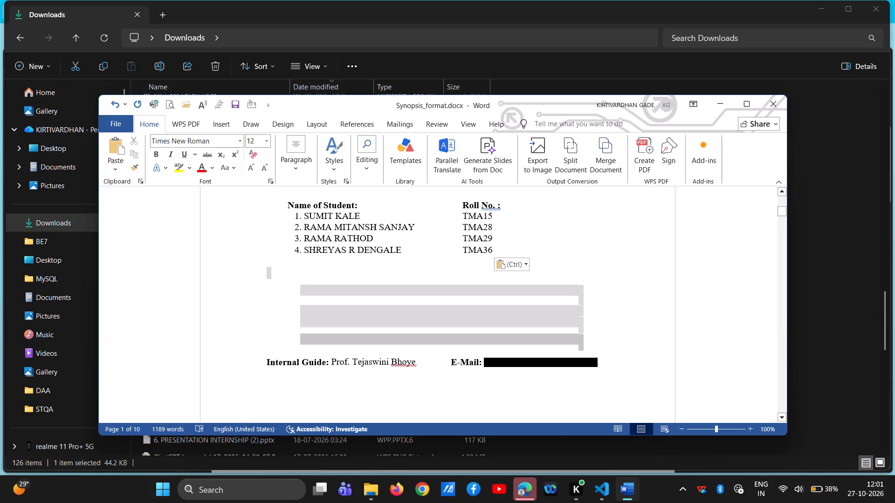
{"action": "left_click_drag", "start_coordinate": [236, 276], "coordinate": [234, 272]}
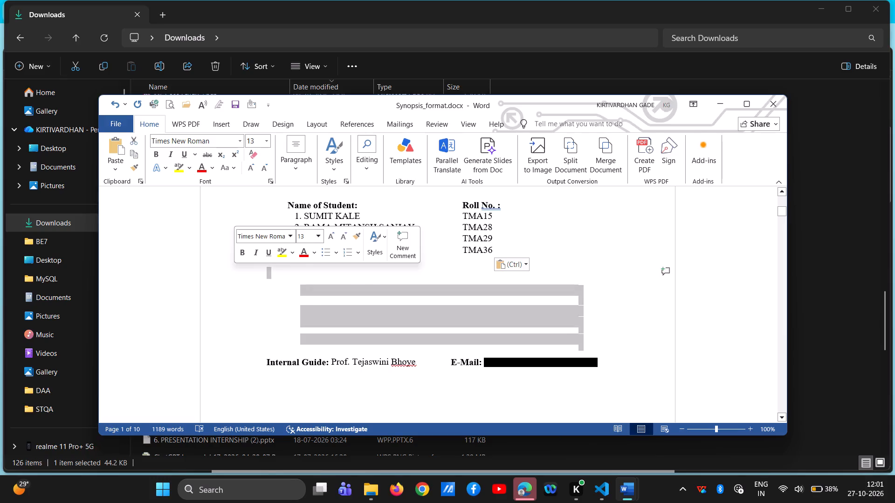
{"action": "key", "text": "Delete"}
{"action": "key", "text": "Delete"}
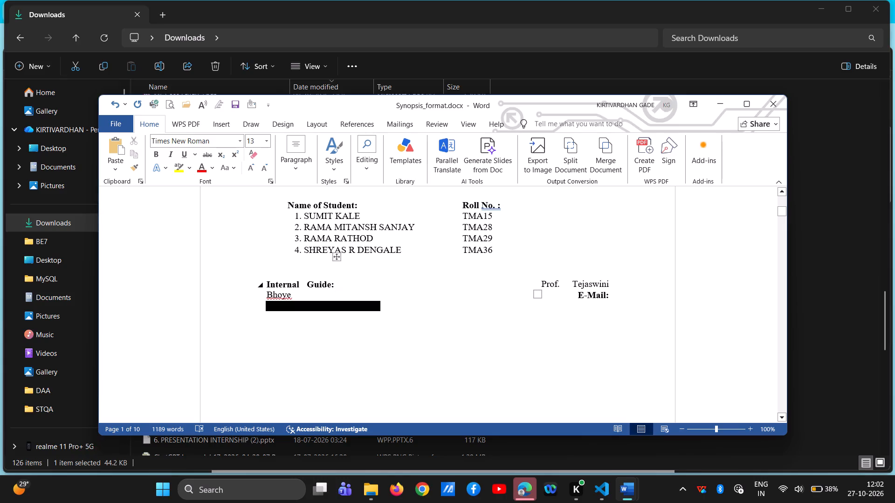
Undo the last layout change and the extra deletion above the Internal Guide line.
{"action": "left_click_drag", "start_coordinate": [431, 289], "coordinate": [432, 305]}
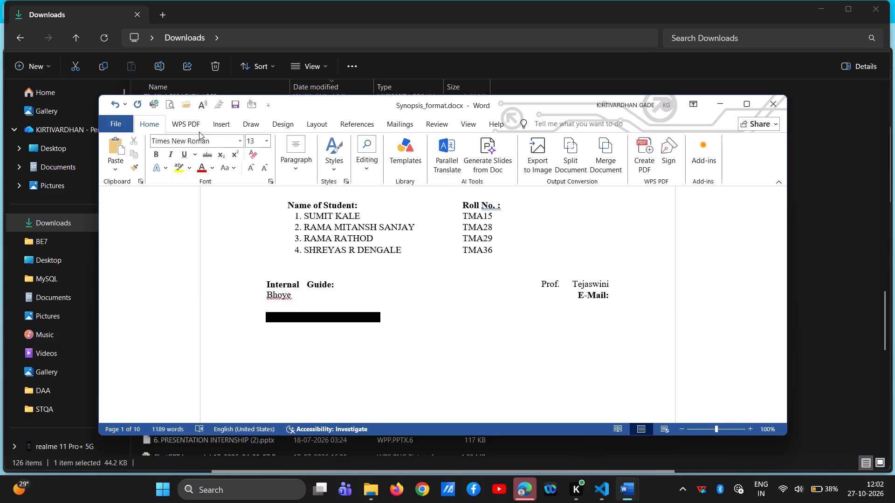
{"action": "left_click", "coordinate": [116, 102]}
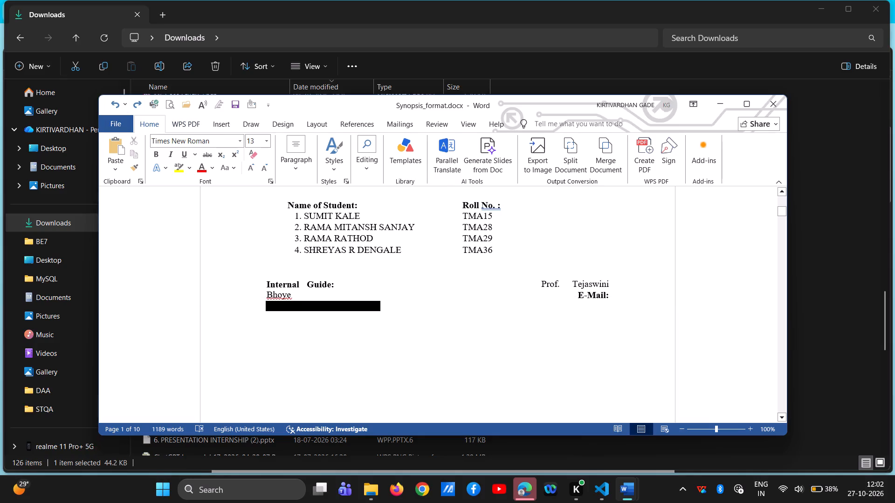
{"action": "left_click", "coordinate": [115, 102]}
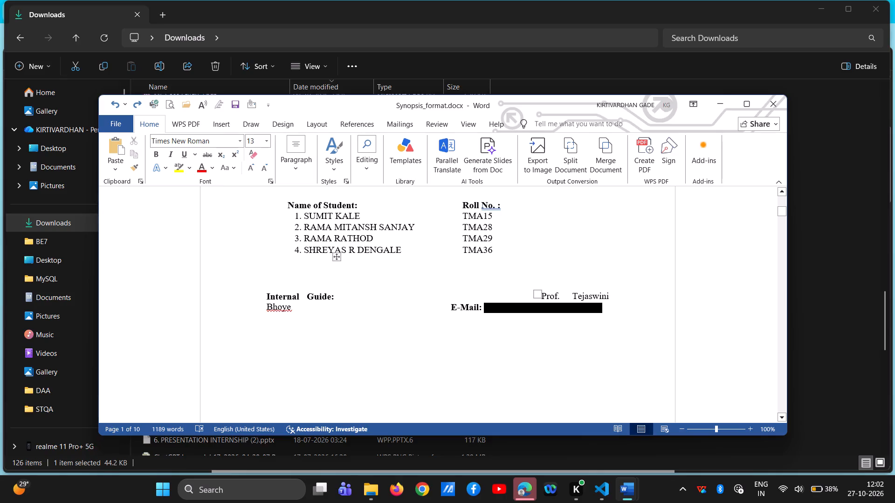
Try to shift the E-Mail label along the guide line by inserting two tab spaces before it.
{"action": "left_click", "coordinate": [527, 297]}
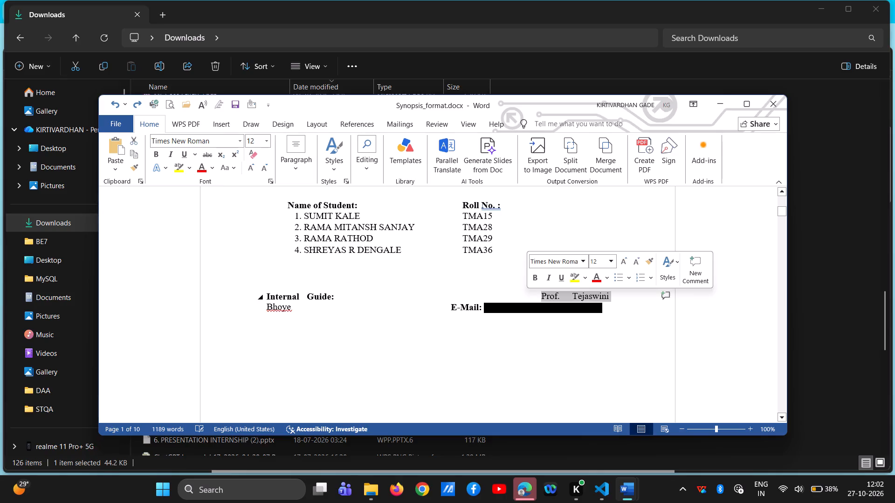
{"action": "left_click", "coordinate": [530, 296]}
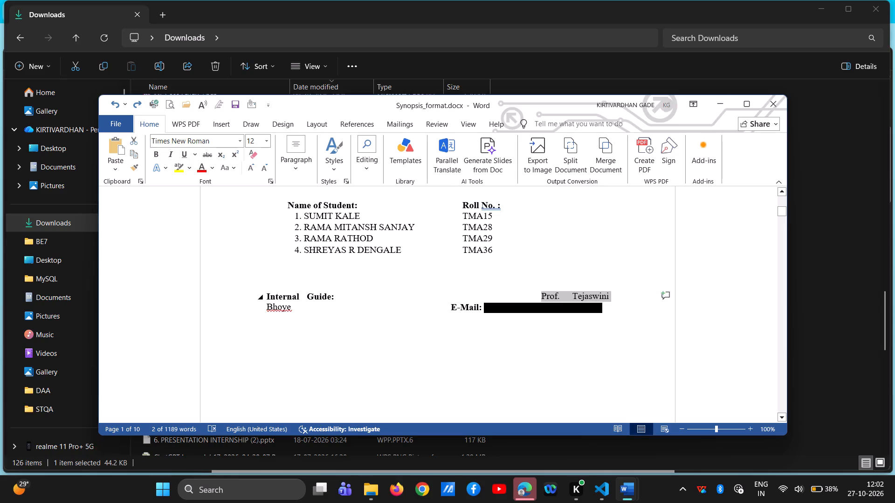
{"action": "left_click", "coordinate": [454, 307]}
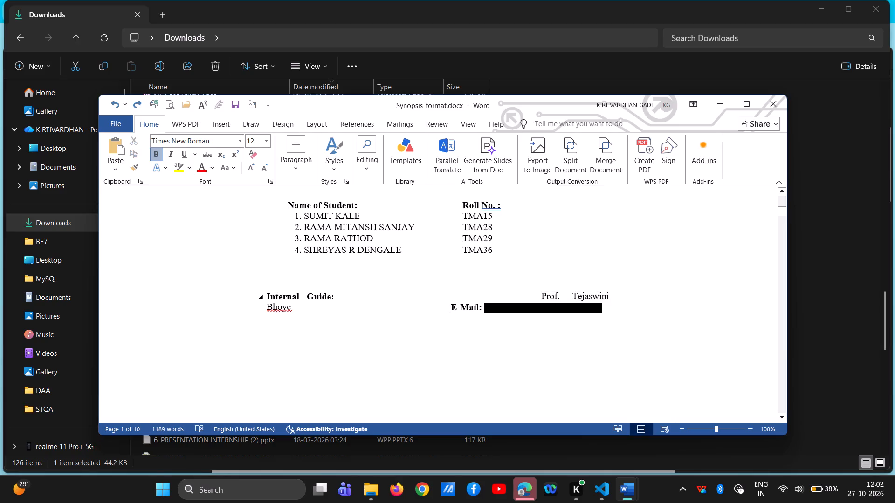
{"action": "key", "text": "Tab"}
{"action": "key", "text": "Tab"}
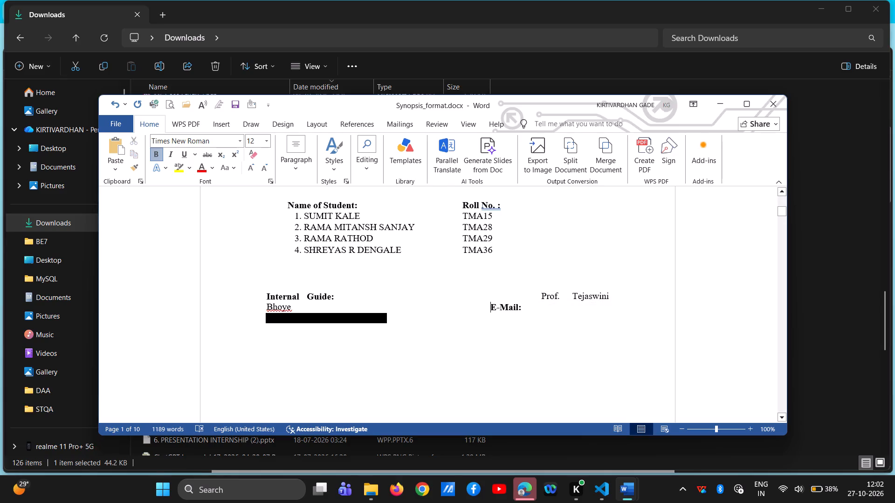
Resize the empty table between the student list and the guide line, making it narrower and taller.
{"action": "left_click", "coordinate": [427, 298]}
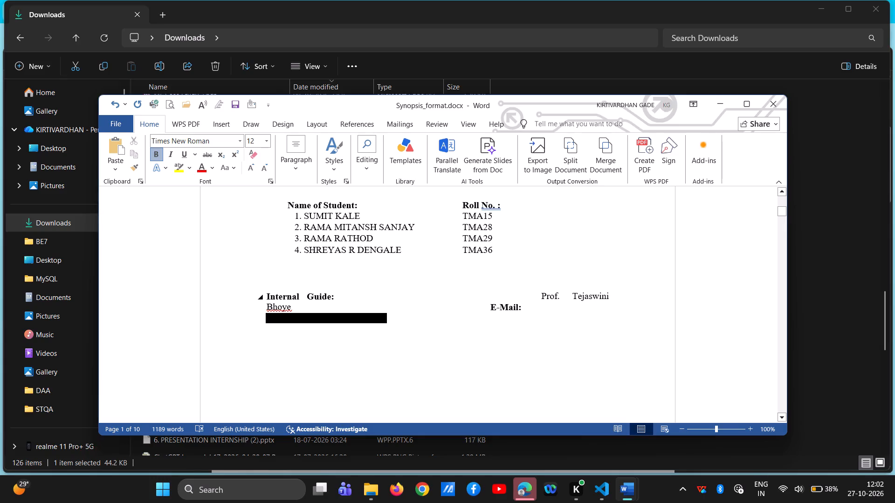
{"action": "left_click", "coordinate": [541, 298]}
{"action": "left_click", "coordinate": [529, 299]}
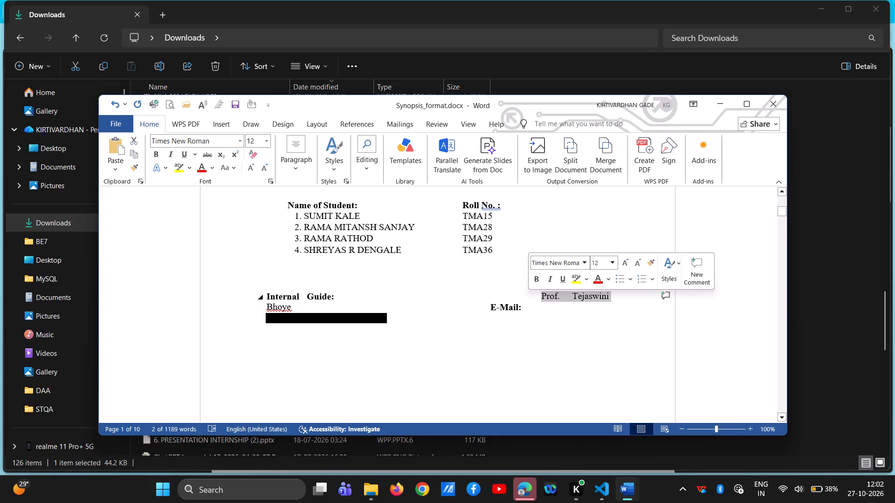
{"action": "left_click", "coordinate": [524, 294]}
{"action": "left_click", "coordinate": [524, 294]}
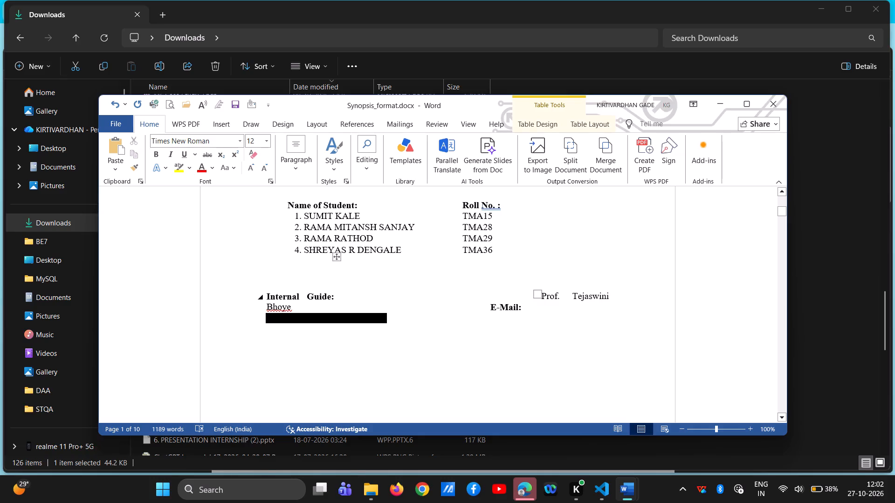
{"action": "left_click_drag", "start_coordinate": [537, 293], "coordinate": [466, 300]}
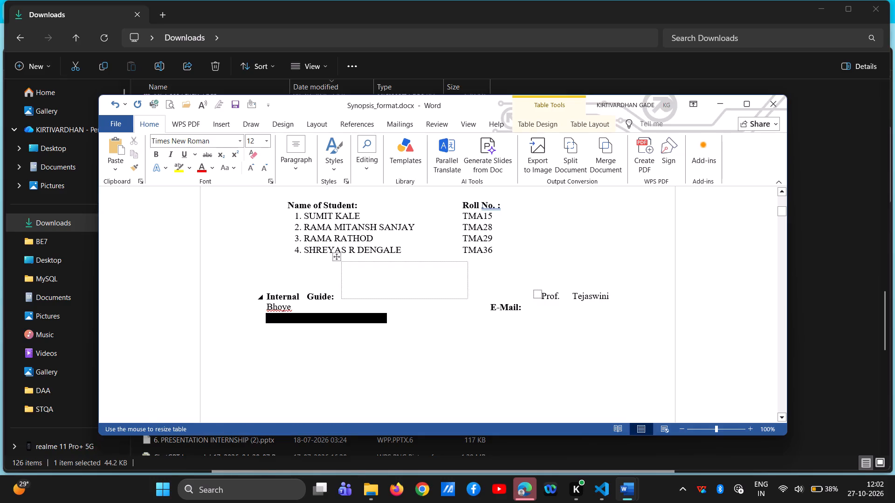
{"action": "left_click_drag", "start_coordinate": [466, 300], "coordinate": [467, 344]}
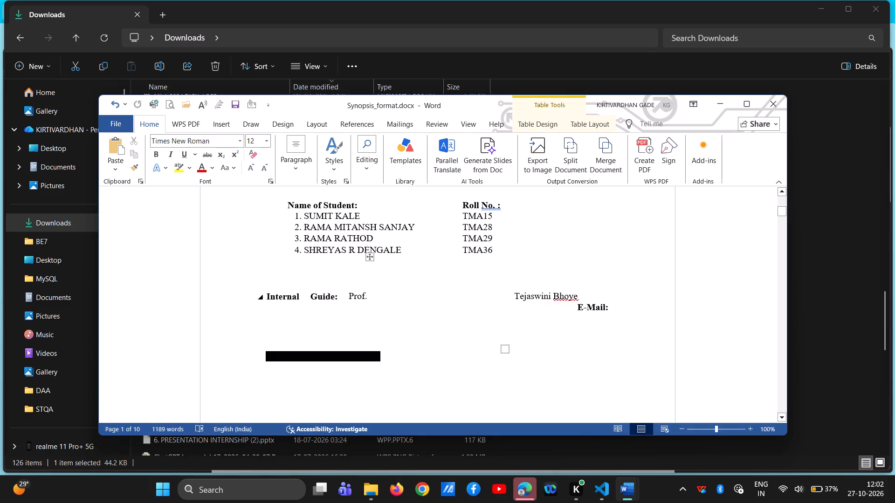
Delete the whole Internal Guide line, including the guide's name, the E-Mail label and the address.
{"action": "left_click_drag", "start_coordinate": [245, 304], "coordinate": [244, 303]}
{"action": "left_click_drag", "start_coordinate": [244, 303], "coordinate": [446, 358]}
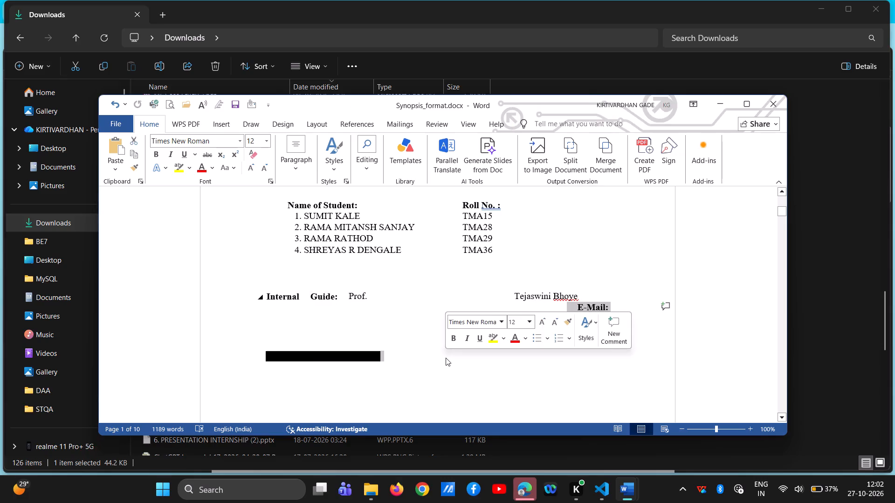
{"action": "key", "text": "Delete"}
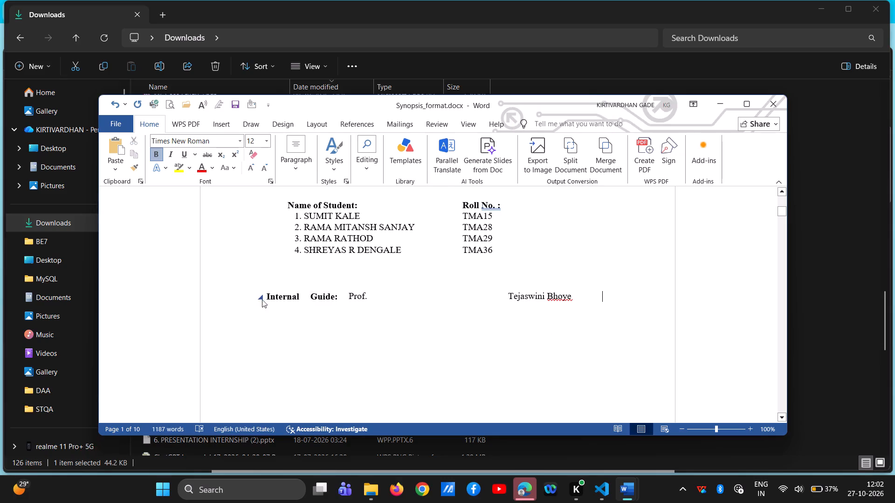
{"action": "left_click_drag", "start_coordinate": [265, 299], "coordinate": [577, 340]}
{"action": "key", "text": "Delete"}
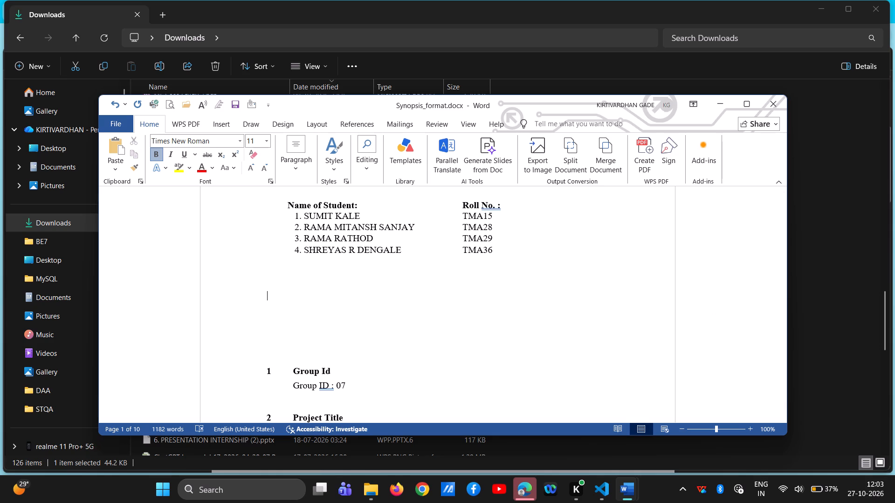
Enter the label "Project Guide:" on the emptied line below the student list.
{"action": "type", "text": "Pro"}
{"action": "type", "text": "ject"}
{"action": "key", "text": "space"}
{"action": "type", "text": "Giude"}
{"action": "key", "text": "BackSpace"}
{"action": "key", "text": "BackSpace"}
{"action": "key", "text": "BackSpace"}
{"action": "key", "text": "BackSpace"}
{"action": "type", "text": "uide"}
{"action": "key", "text": "space"}
{"action": "type", "text": ":"}
{"action": "key", "text": "space"}
{"action": "key", "text": "BackSpace"}
{"action": "key", "text": "BackSpace"}
{"action": "key", "text": "BackSpace"}
{"action": "type", "text": ":"}
{"action": "key", "text": "space"}
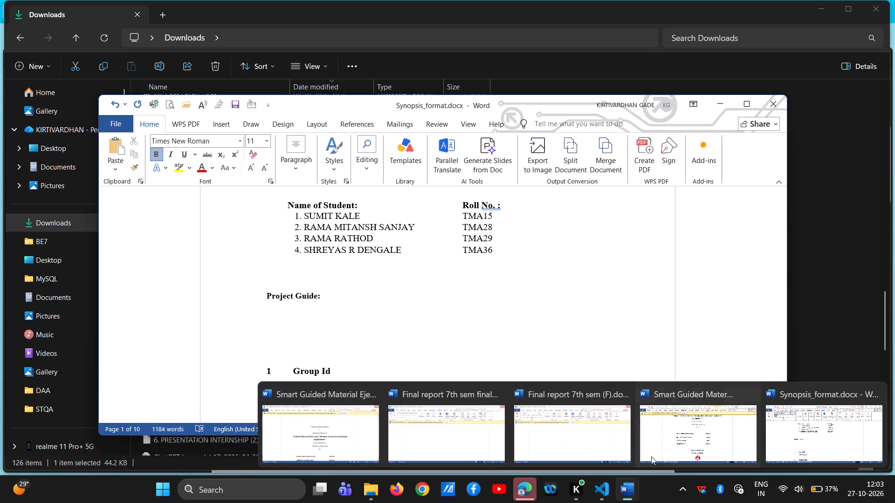
Copy the guide's name from the Smart Guided Material Ejection & Collection System document and paste it after "Project Guide:" in Synopsis_format.docx.
{"action": "left_click", "coordinate": [687, 437]}
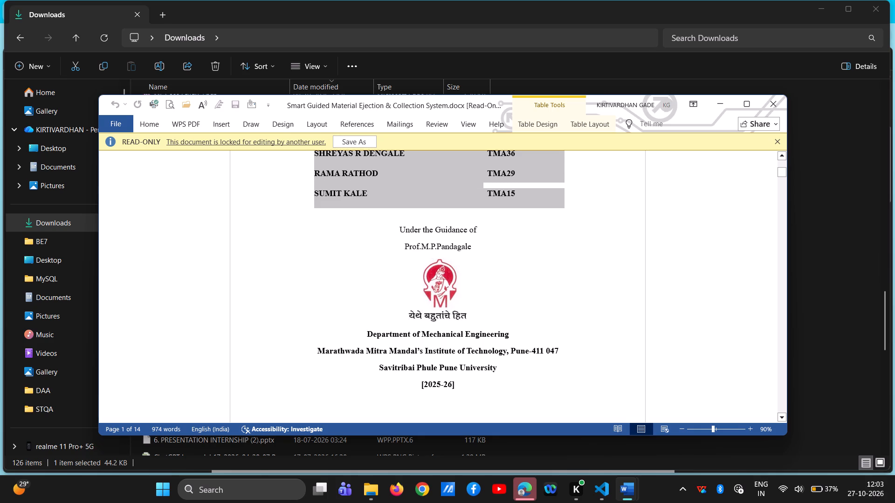
{"action": "left_click_drag", "start_coordinate": [406, 247], "coordinate": [460, 249]}
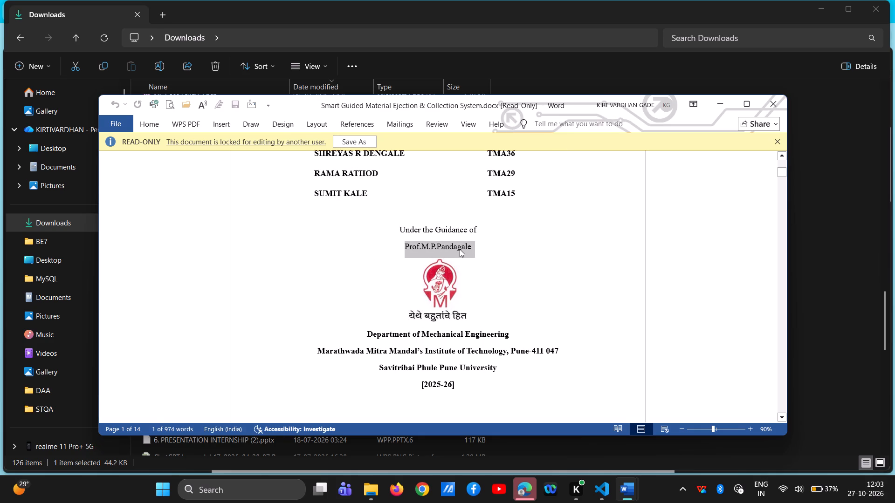
{"action": "key", "text": "ctrl+x"}
{"action": "key", "text": "ctrl+c"}
{"action": "left_click", "coordinate": [783, 433]}
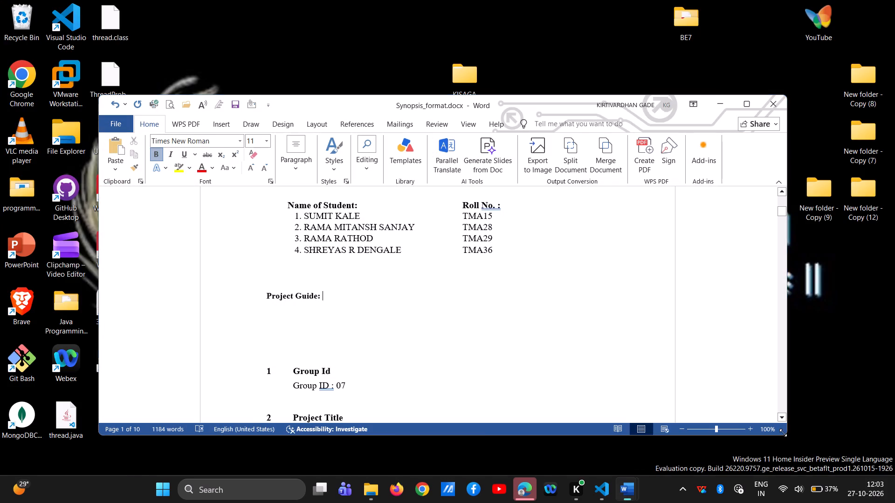
{"action": "key", "text": "ctrl+v"}
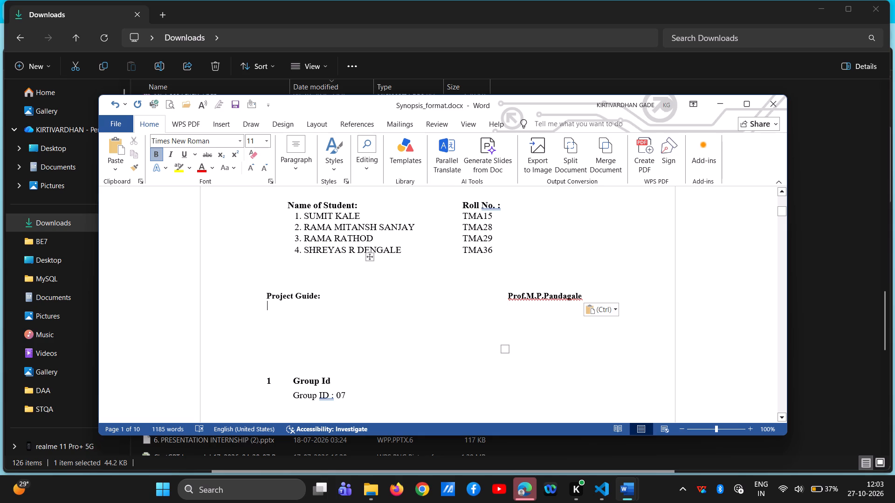
Narrow the empty table so the guide's name sits directly beside the "Project Guide:" label.
{"action": "left_click_drag", "start_coordinate": [500, 302], "coordinate": [418, 302]}
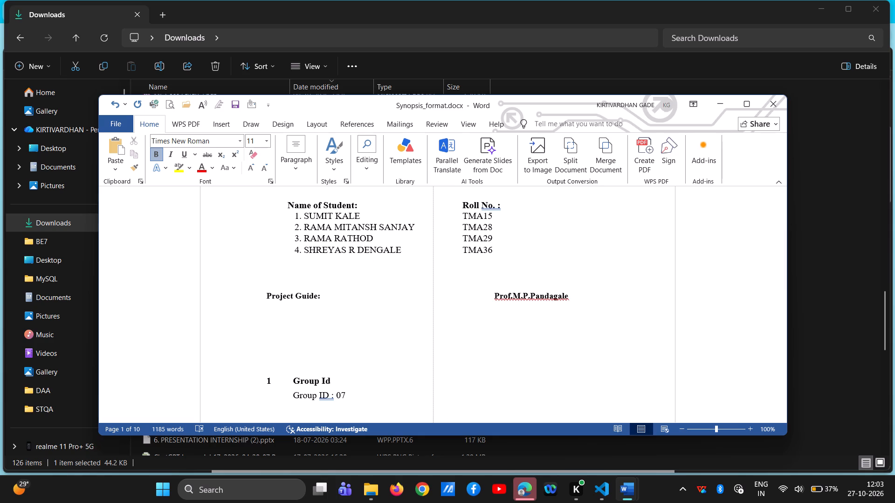
{"action": "left_click_drag", "start_coordinate": [418, 302], "coordinate": [378, 303]}
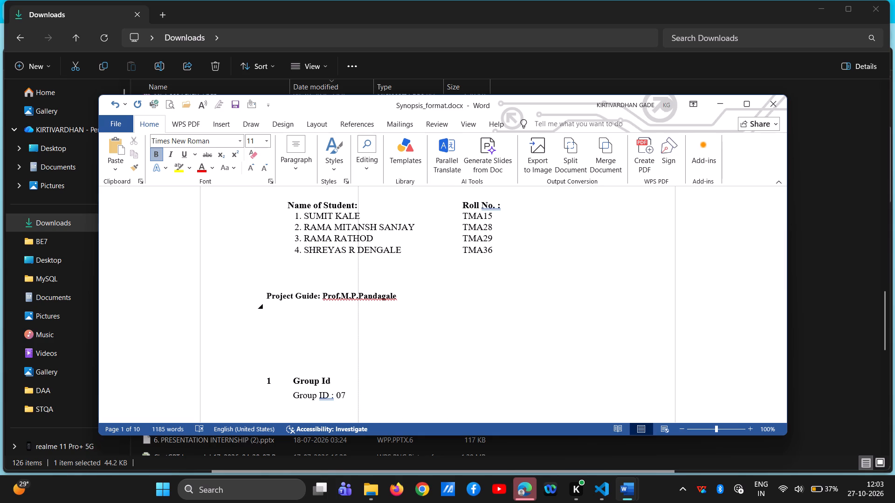
{"action": "left_click_drag", "start_coordinate": [378, 303], "coordinate": [389, 305]}
{"action": "left_click_drag", "start_coordinate": [389, 305], "coordinate": [397, 305]}
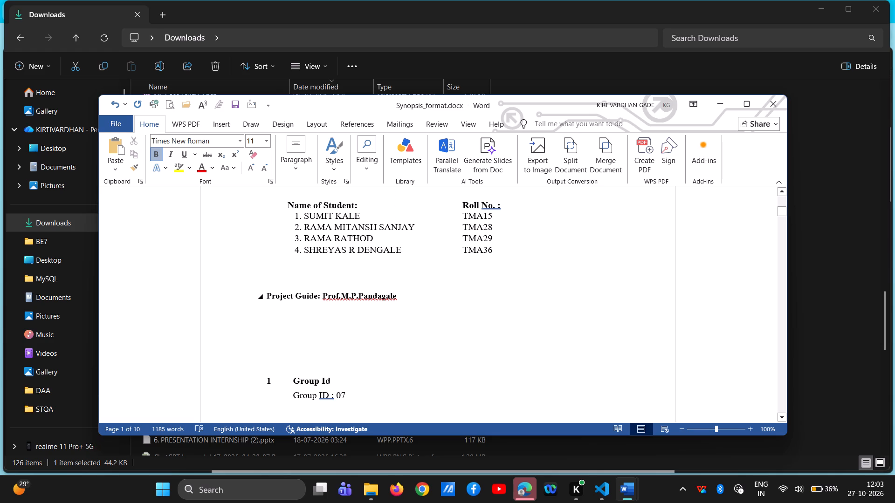
Move "Project Guide" to the line below the guide's name and remove the colon.
{"action": "left_click_drag", "start_coordinate": [318, 297], "coordinate": [275, 297]}
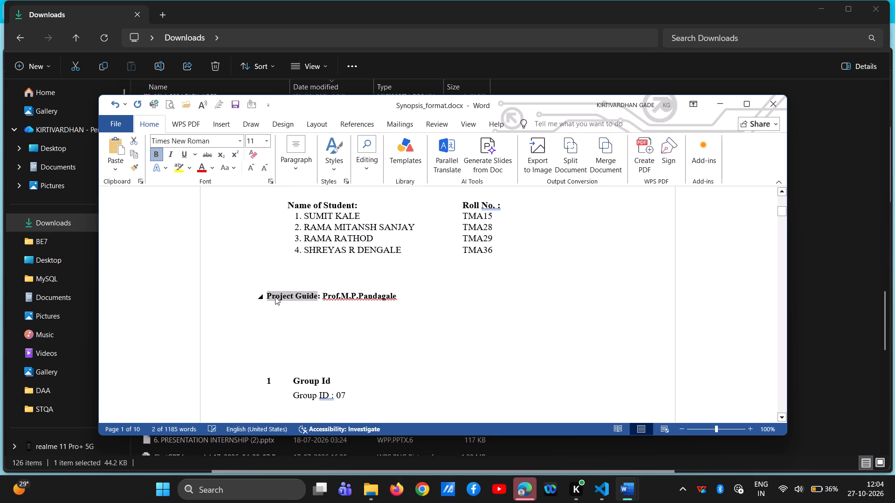
{"action": "key", "text": "ctrl+x"}
{"action": "key", "text": "Right"}
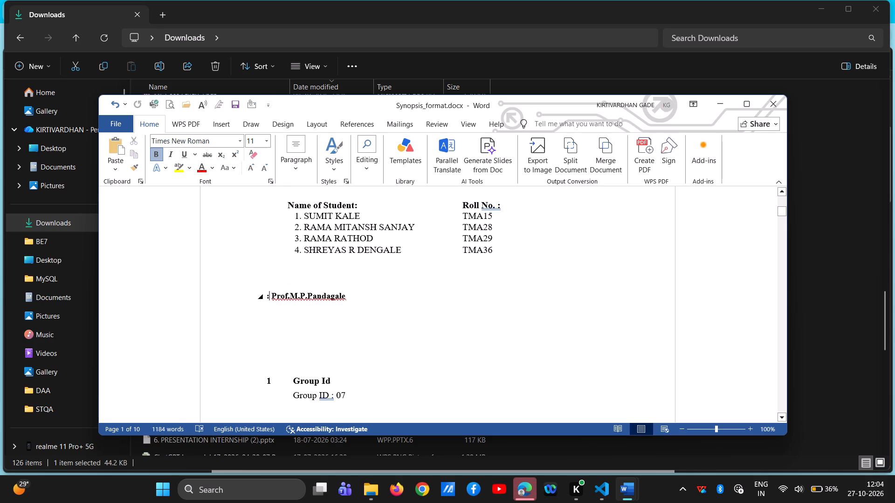
{"action": "key", "text": "BackSpace"}
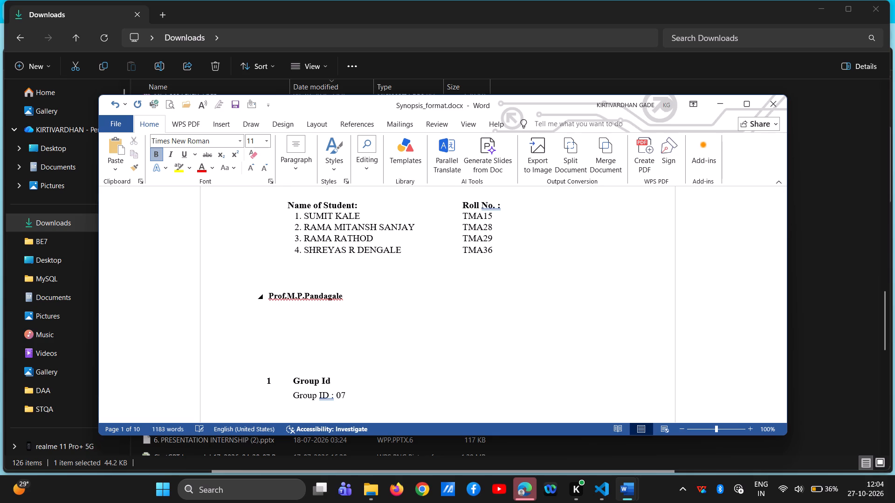
{"action": "left_click", "coordinate": [300, 310]}
{"action": "key", "text": "ctrl+v"}
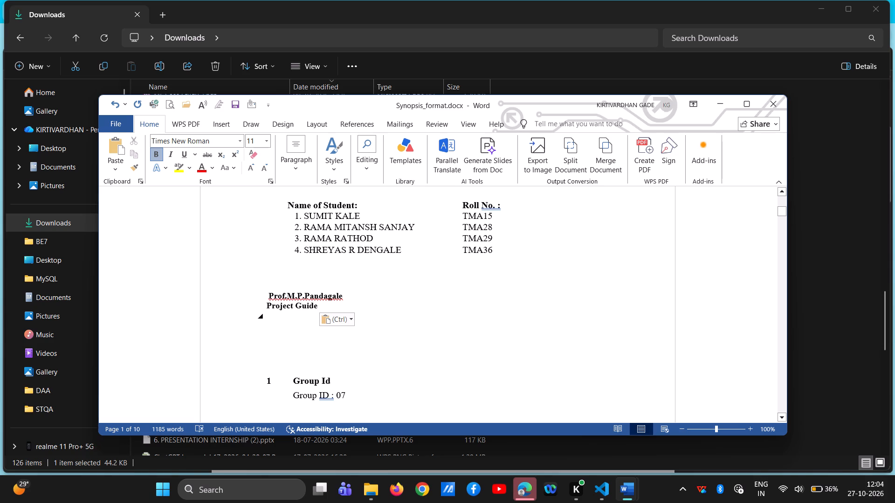
{"action": "left_click", "coordinate": [266, 307]}
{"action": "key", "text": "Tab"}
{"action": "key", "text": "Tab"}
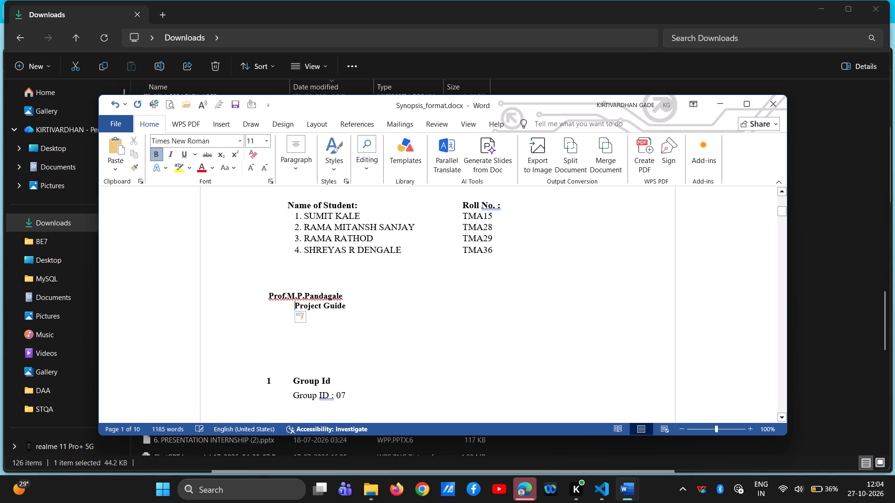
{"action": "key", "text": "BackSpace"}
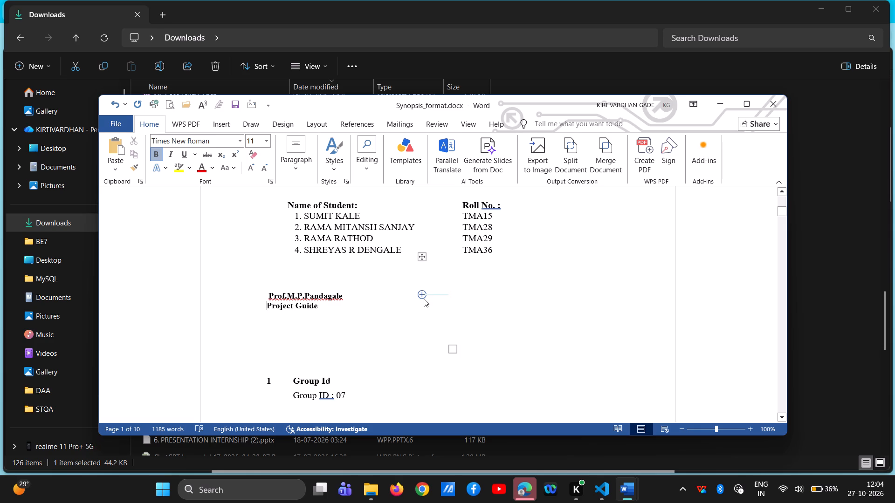
Clear the empty table below the student list and move it down and across, beside the blank lines under "Project Guide".
{"action": "left_click", "coordinate": [422, 258]}
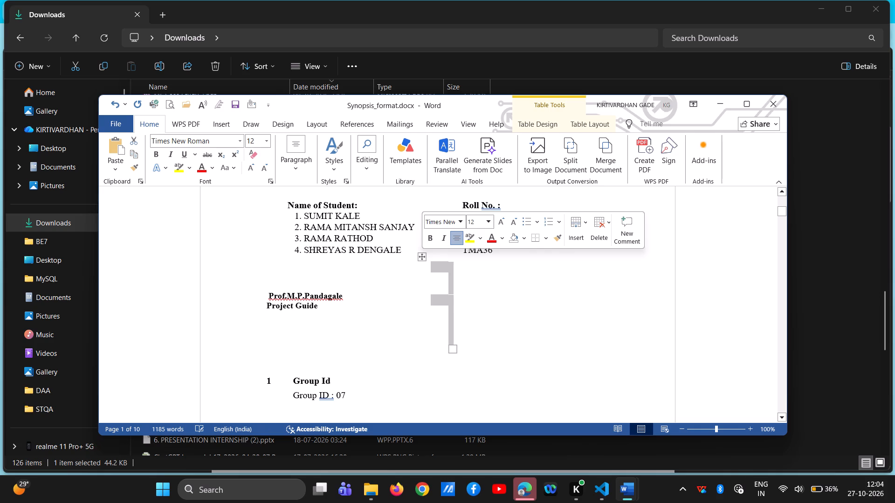
{"action": "key", "text": "Delete"}
{"action": "left_click_drag", "start_coordinate": [422, 258], "coordinate": [482, 309]}
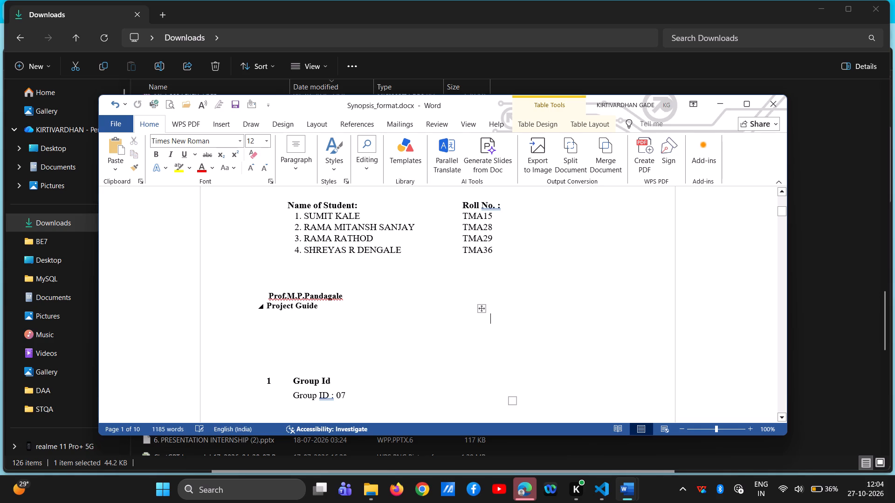
Delete surplus blank lines between "Project Guide" and the Group Id heading to close up the gap.
{"action": "left_click_drag", "start_coordinate": [523, 391], "coordinate": [488, 316]}
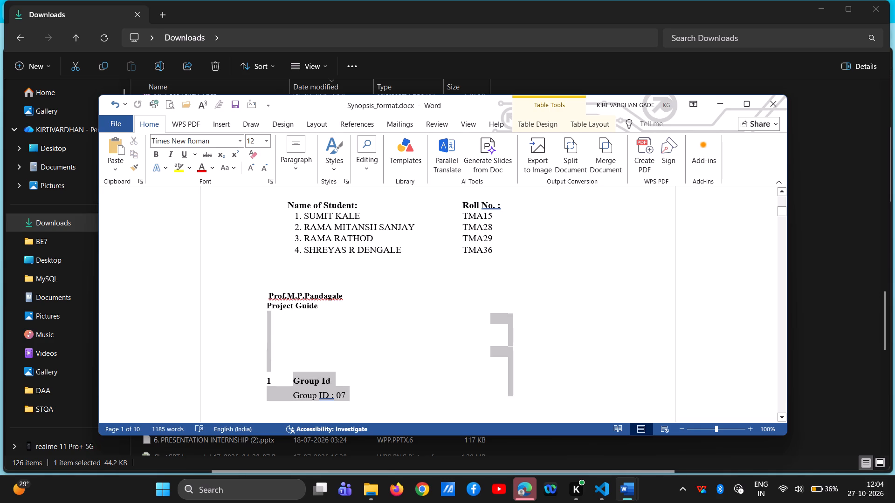
{"action": "left_click_drag", "start_coordinate": [488, 316], "coordinate": [524, 319]}
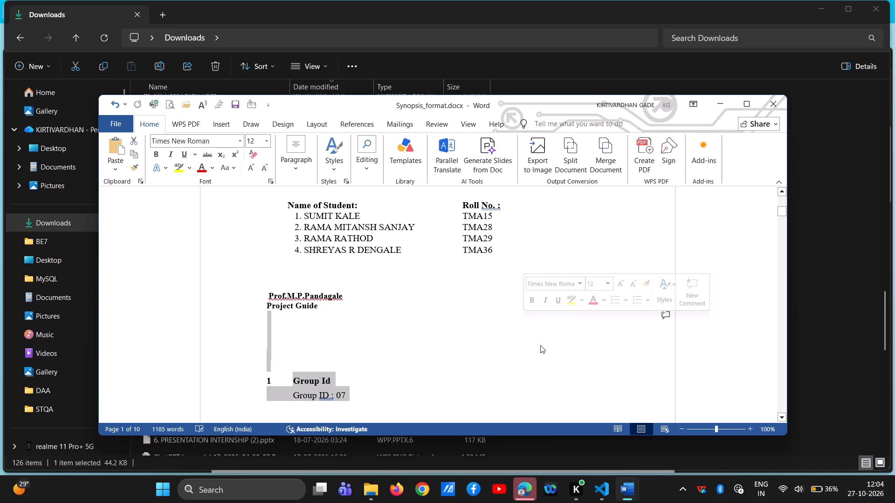
{"action": "left_click_drag", "start_coordinate": [541, 347], "coordinate": [433, 338]}
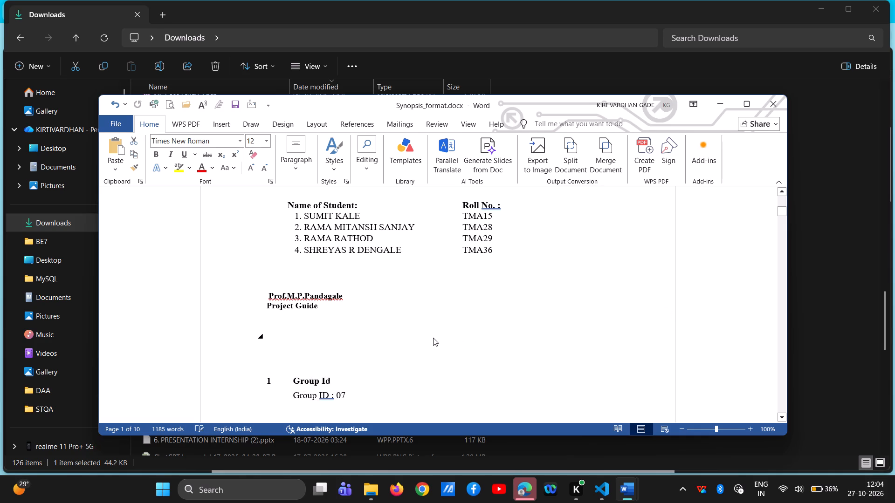
{"action": "left_click_drag", "start_coordinate": [433, 338], "coordinate": [432, 338]}
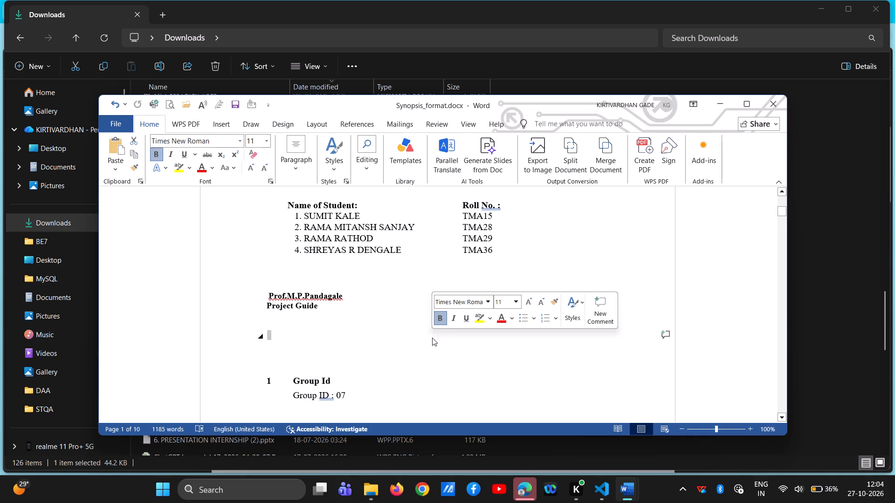
{"action": "key", "text": "Delete"}
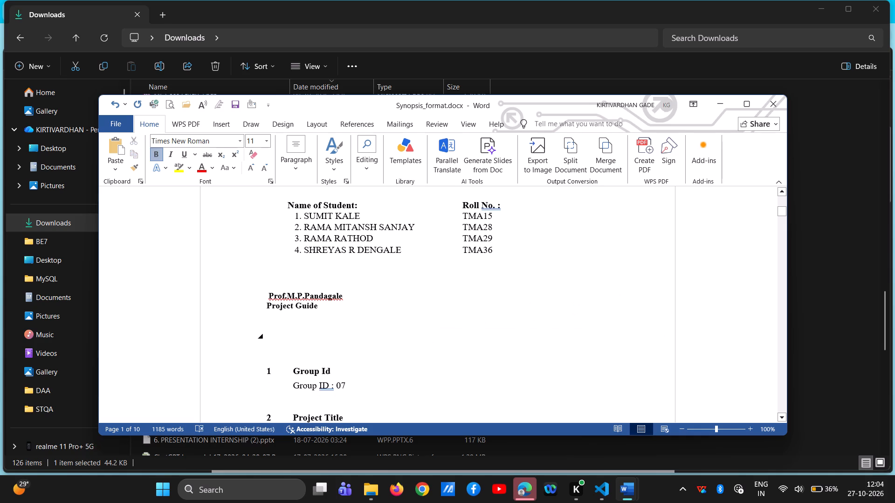
{"action": "key", "text": "BackSpace"}
{"action": "key", "text": "BackSpace"}
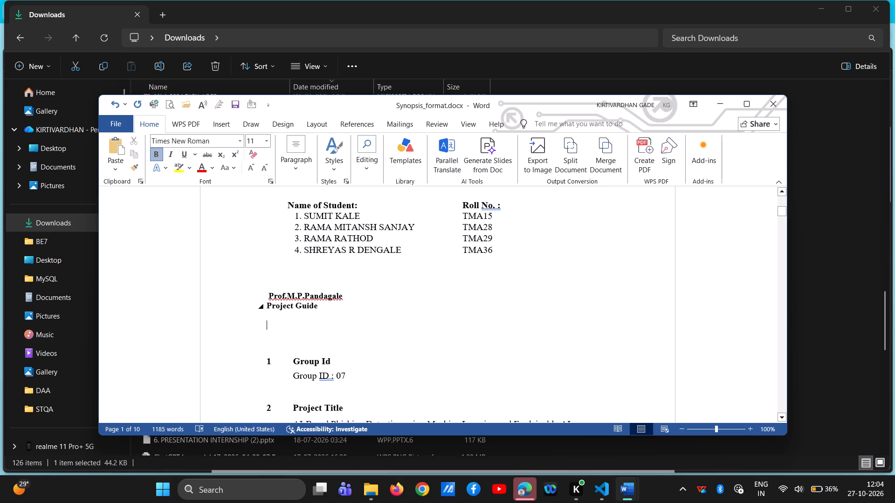
Indent "Project Guide" with five spaces so it sits centred beneath the guide's name.
{"action": "left_click", "coordinate": [268, 308]}
{"action": "key", "text": "Tab"}
{"action": "key", "text": "BackSpace"}
{"action": "key", "text": "space"}
{"action": "key", "text": "space"}
{"action": "key", "text": "space"}
{"action": "key", "text": "space"}
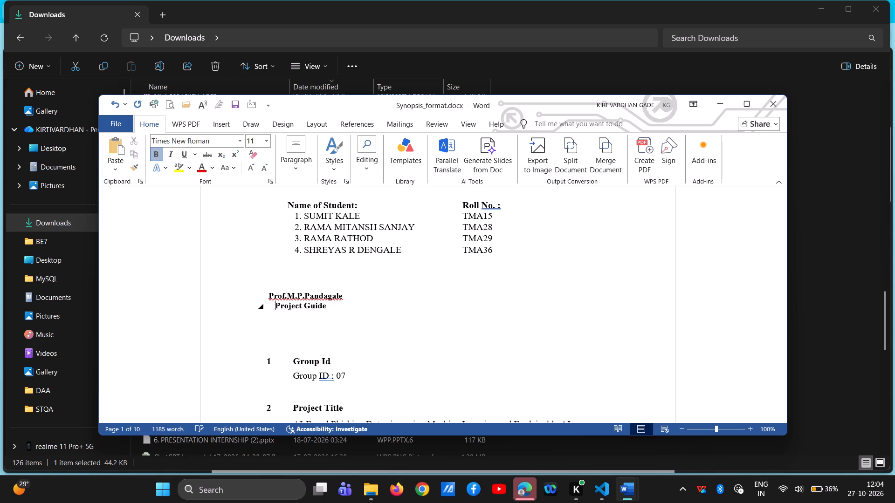
{"action": "key", "text": "space"}
Remove bold from the guide's name, leaving only "Project Guide" beneath it in bold.
{"action": "left_click_drag", "start_coordinate": [337, 311], "coordinate": [268, 292]}
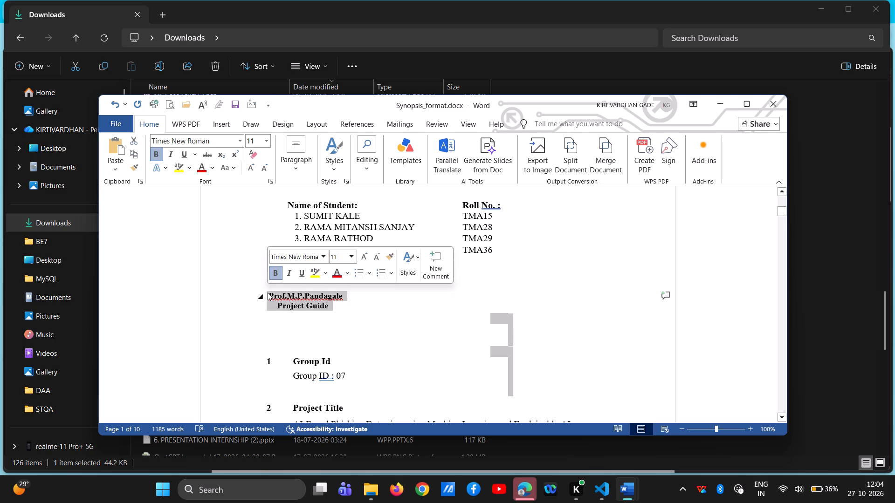
{"action": "key", "text": "ctrl+b"}
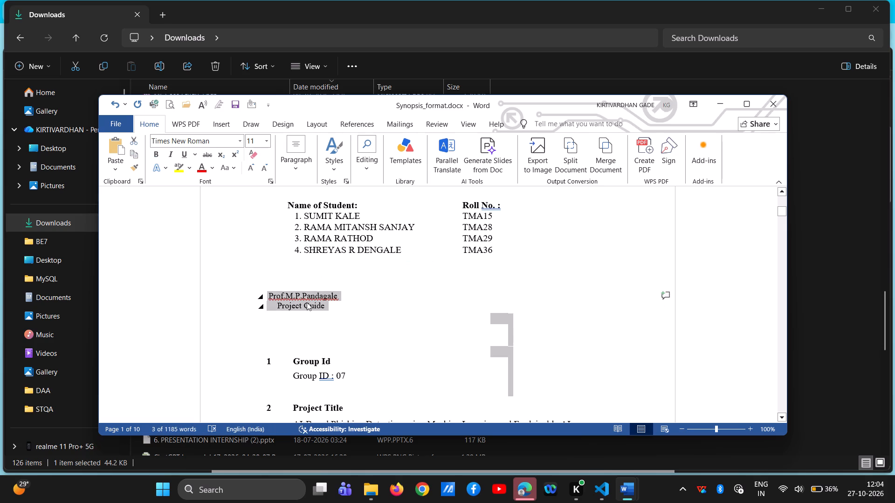
{"action": "left_click", "coordinate": [323, 317]}
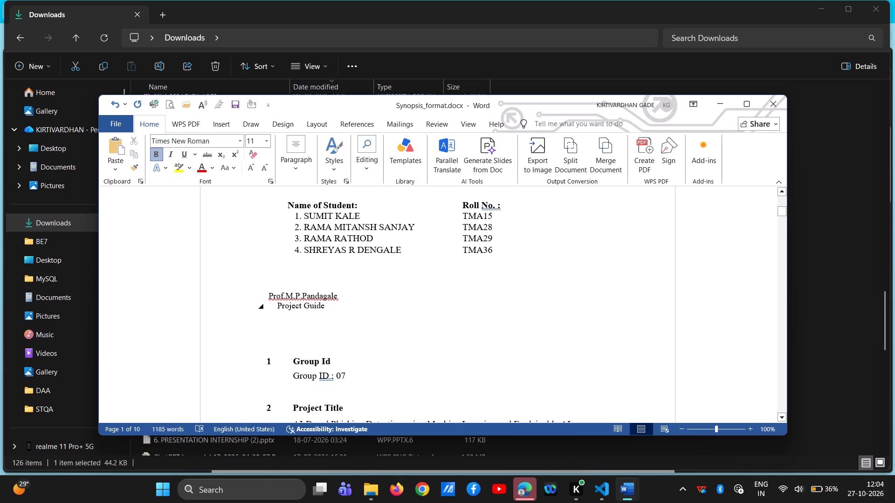
{"action": "left_click_drag", "start_coordinate": [330, 307], "coordinate": [280, 307]}
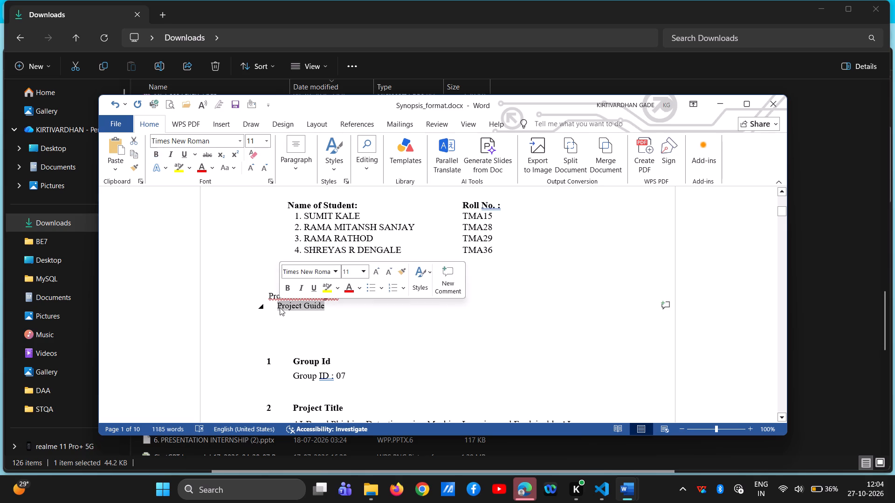
{"action": "key", "text": "ctrl+b"}
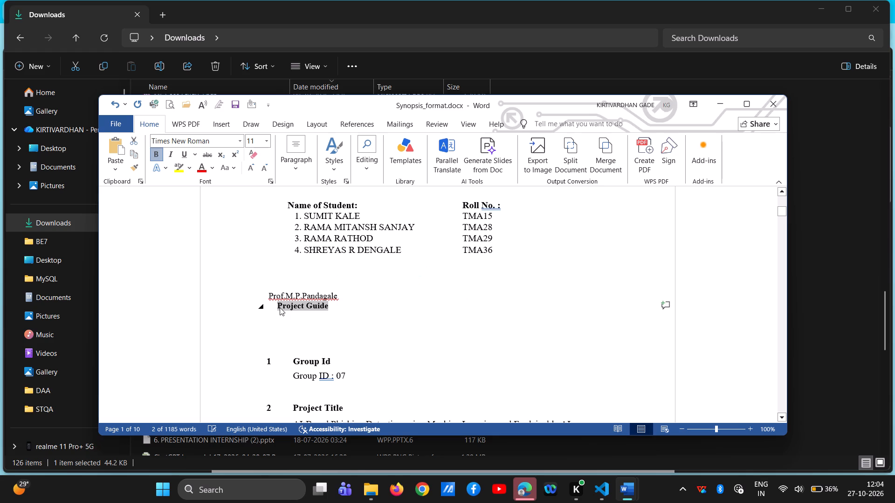
{"action": "left_click", "coordinate": [329, 336]}
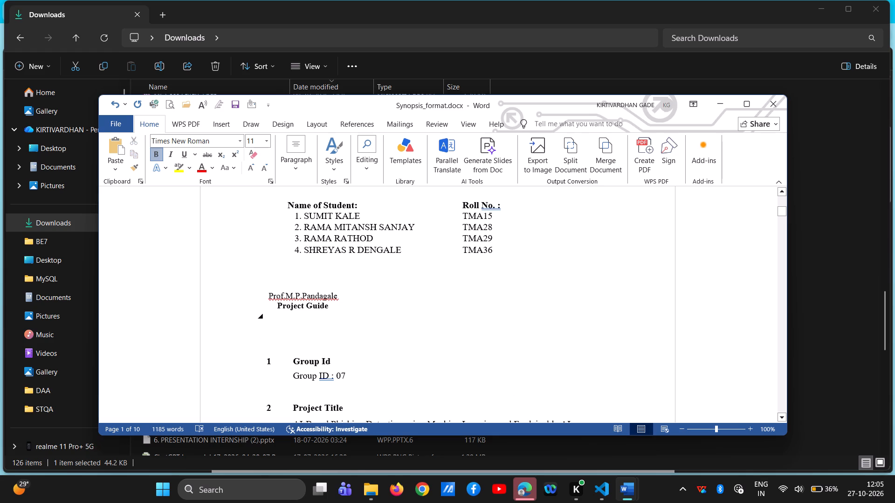
Set the line spacing of the guide's name and "Project Guide" lines to 1.5.
{"action": "left_click_drag", "start_coordinate": [334, 307], "coordinate": [271, 300]}
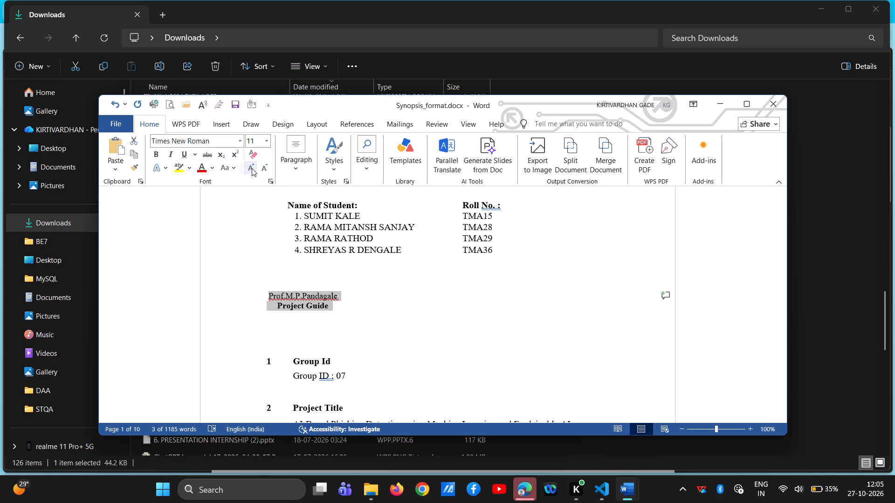
{"action": "left_click", "coordinate": [219, 123]}
{"action": "left_click", "coordinate": [153, 127]}
{"action": "left_click", "coordinate": [735, 104]}
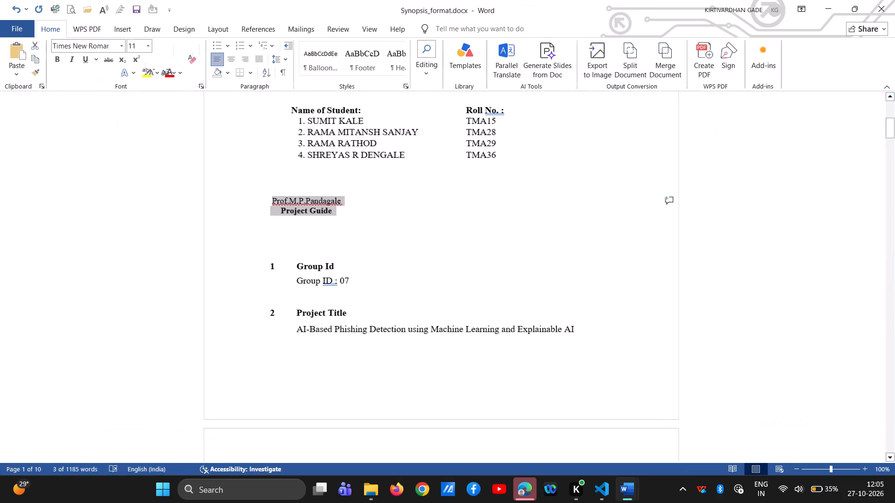
{"action": "left_click", "coordinate": [297, 59]}
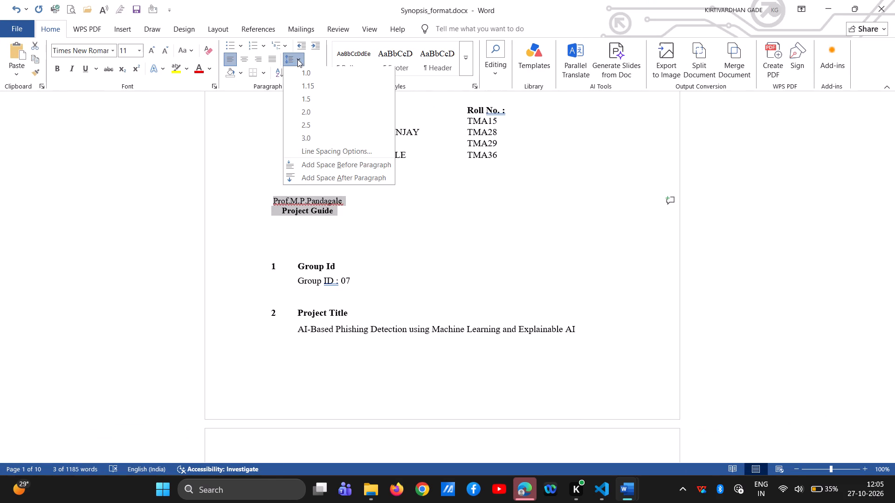
{"action": "left_click", "coordinate": [317, 99]}
{"action": "left_click", "coordinate": [437, 207]}
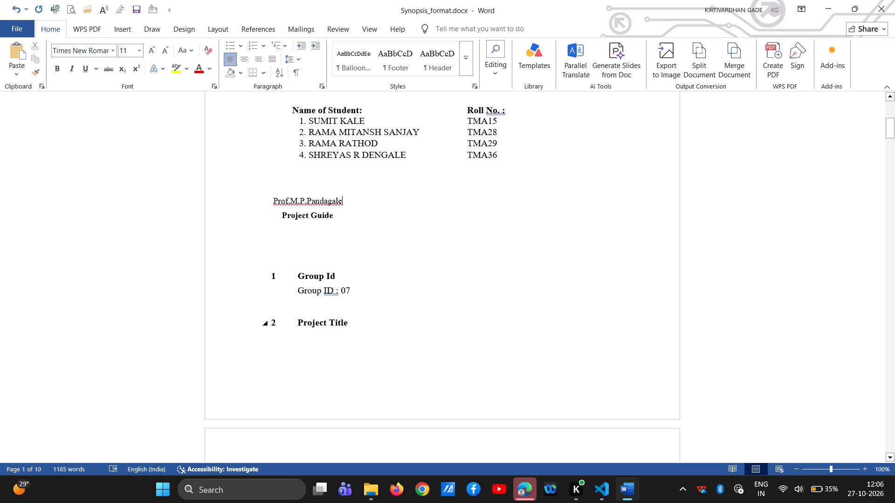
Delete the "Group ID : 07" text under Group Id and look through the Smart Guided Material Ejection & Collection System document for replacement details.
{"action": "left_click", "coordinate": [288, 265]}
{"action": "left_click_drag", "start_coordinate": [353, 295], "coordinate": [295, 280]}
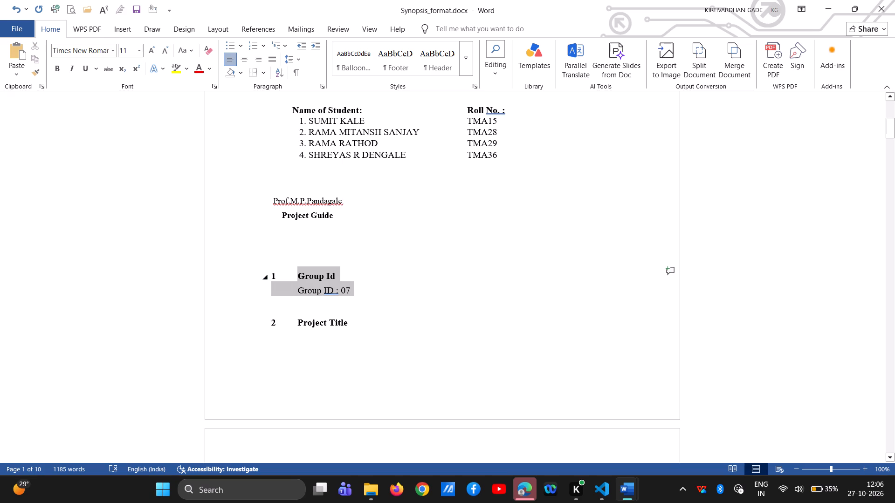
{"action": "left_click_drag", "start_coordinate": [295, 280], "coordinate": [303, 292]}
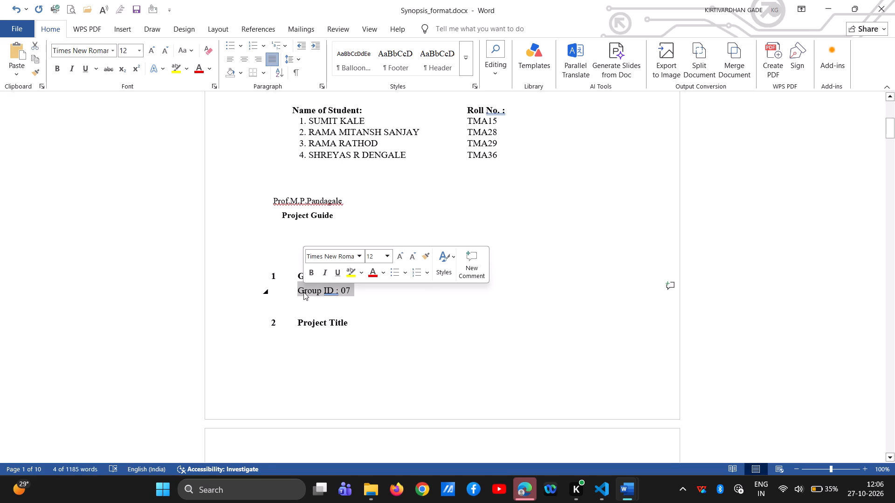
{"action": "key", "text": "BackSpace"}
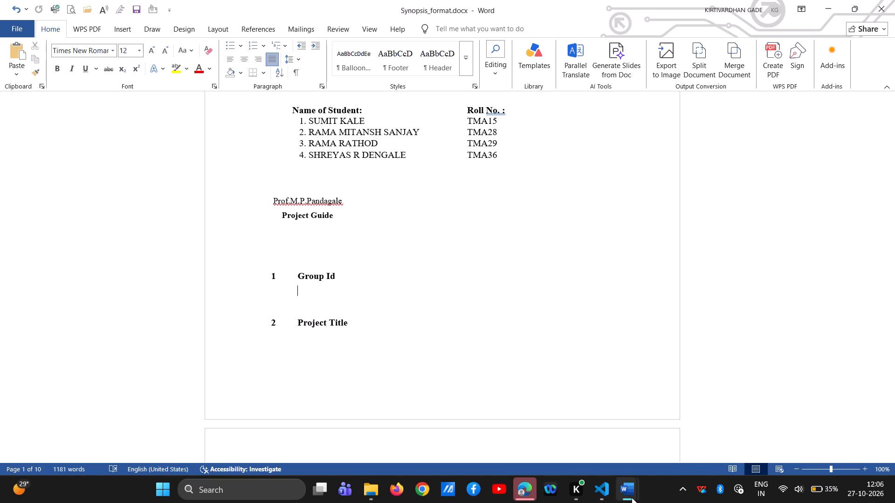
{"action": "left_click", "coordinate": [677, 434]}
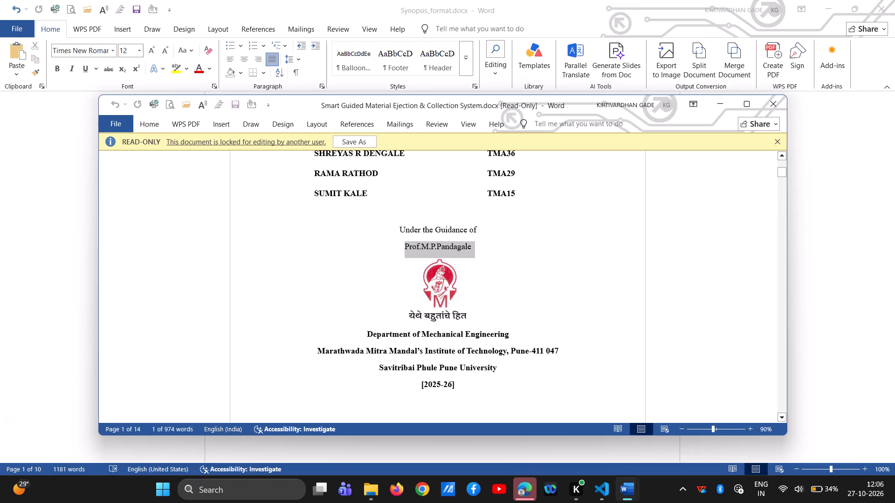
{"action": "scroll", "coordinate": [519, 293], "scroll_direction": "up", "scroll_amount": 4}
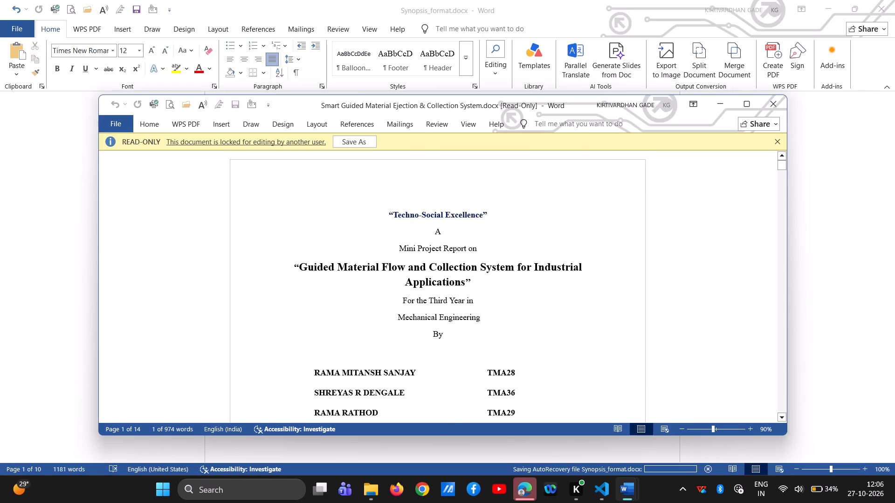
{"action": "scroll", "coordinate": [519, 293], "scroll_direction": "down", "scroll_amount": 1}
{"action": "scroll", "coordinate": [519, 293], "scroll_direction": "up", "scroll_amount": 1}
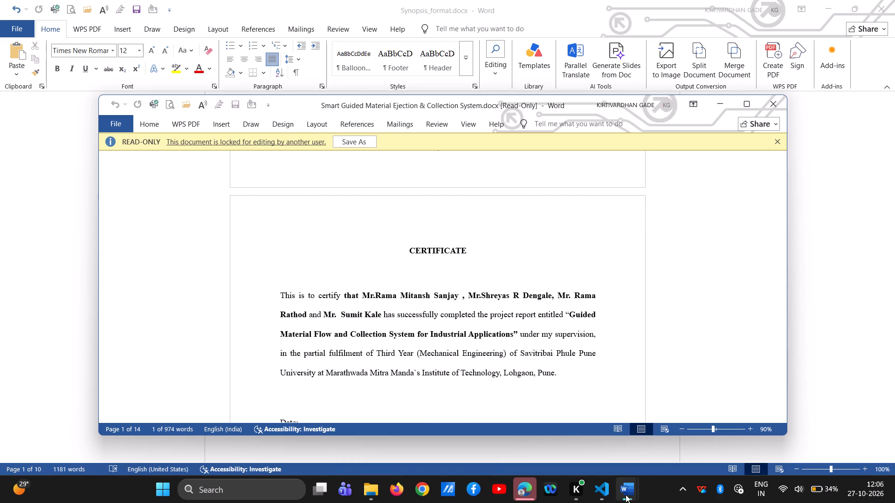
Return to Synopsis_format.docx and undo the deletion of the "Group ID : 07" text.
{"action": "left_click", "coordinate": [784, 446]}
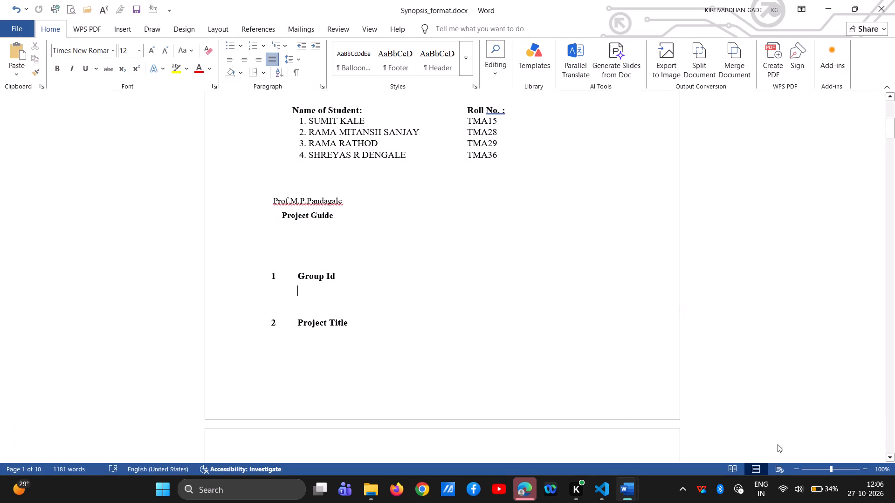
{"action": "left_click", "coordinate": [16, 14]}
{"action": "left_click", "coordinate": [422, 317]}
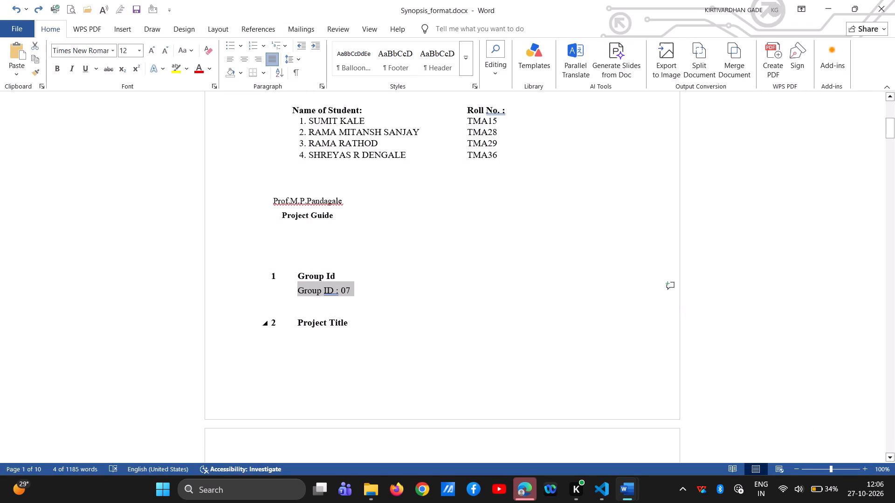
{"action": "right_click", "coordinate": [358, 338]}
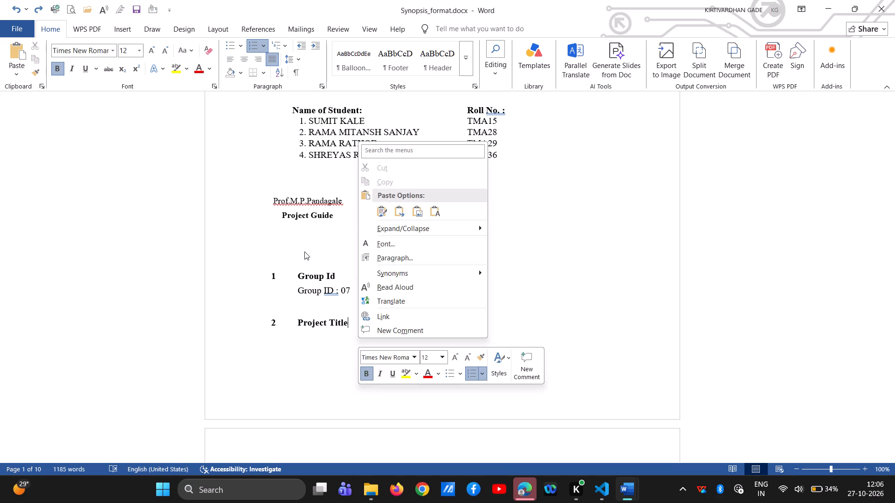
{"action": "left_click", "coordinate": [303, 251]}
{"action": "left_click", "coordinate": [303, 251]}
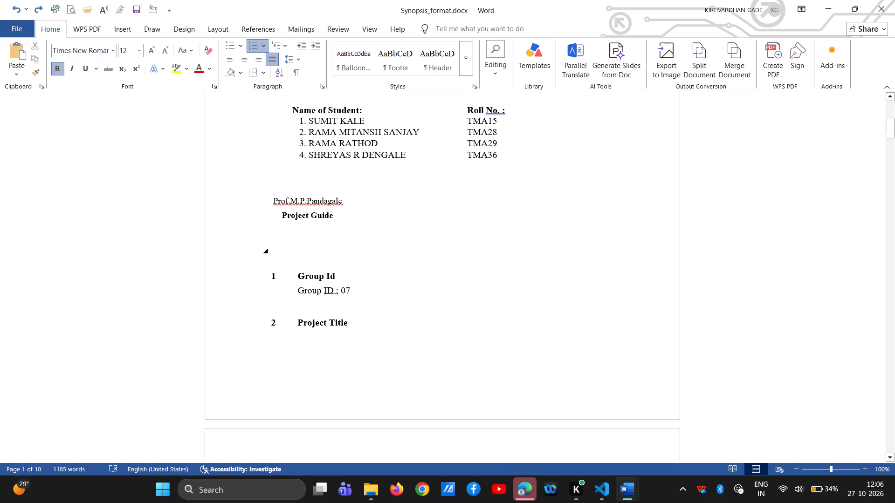
Insert blank lines above the Group Id heading to move that section down, off the student details page.
{"action": "key", "text": "Return"}
{"action": "key", "text": "Return"}
{"action": "key", "text": "Return"}
{"action": "key", "text": "Return"}
{"action": "key", "text": "Return"}
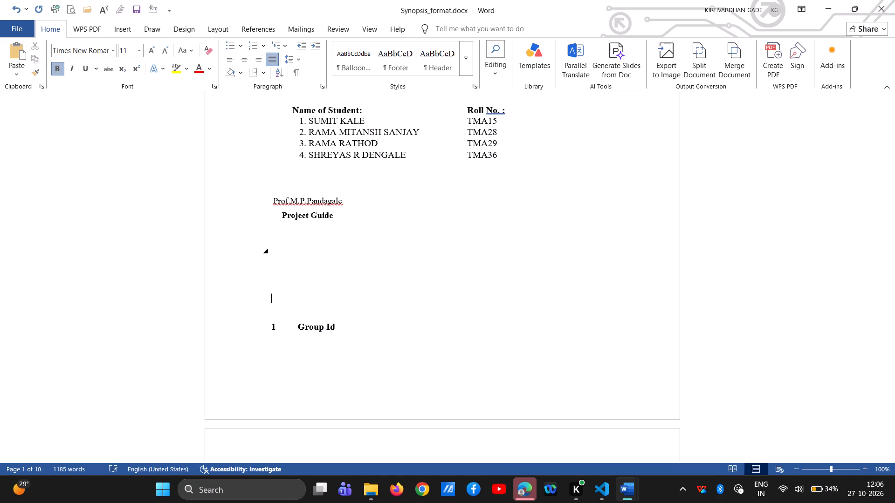
{"action": "key", "text": "Return"}
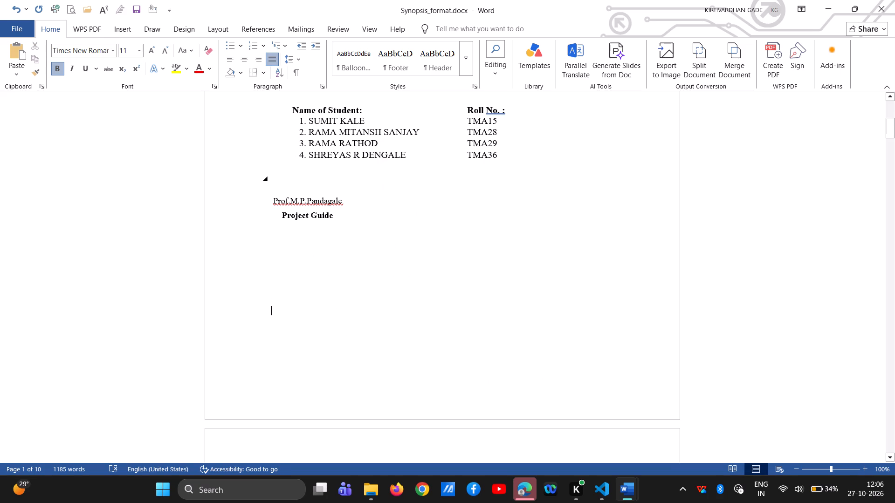
Add the department head's name with the "Dr." title on the guide's line, tabbed across from the guide's name, with bold "H.O.D." beneath.
{"action": "left_click", "coordinate": [538, 194]}
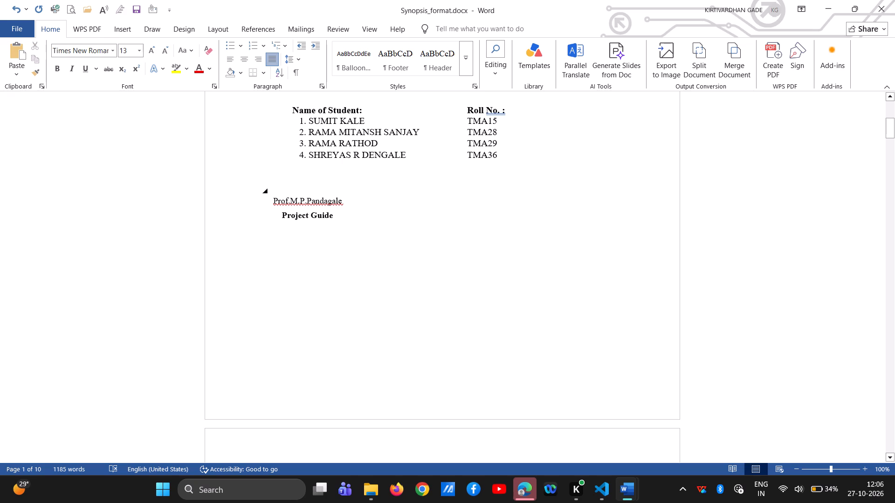
{"action": "left_click", "coordinate": [407, 205]}
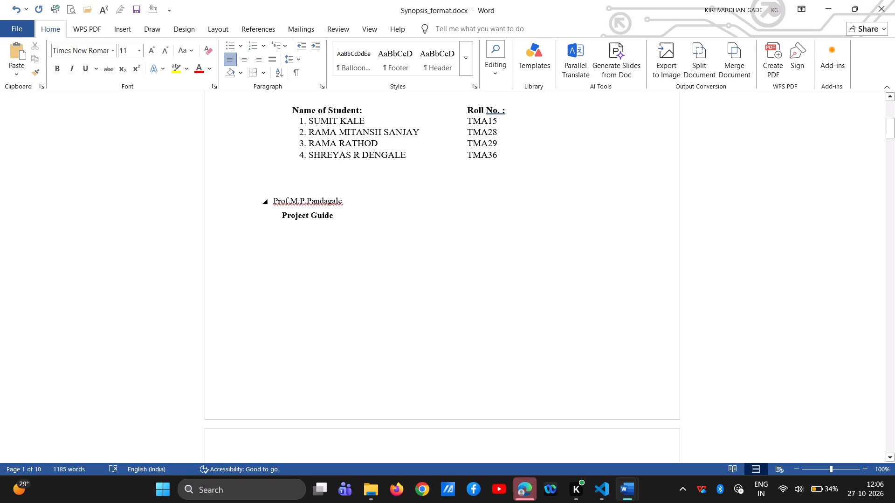
{"action": "left_click", "coordinate": [498, 195]}
{"action": "key", "text": "Tab"}
{"action": "key", "text": "Tab"}
{"action": "key", "text": "Tab"}
{"action": "key", "text": "Tab"}
{"action": "key", "text": "Tab"}
{"action": "key", "text": "Tab"}
{"action": "key", "text": "Tab"}
{"action": "key", "text": "Tab"}
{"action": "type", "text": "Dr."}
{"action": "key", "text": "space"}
Complete the department head's full name with the "Dr." title, across from the project guide's name.
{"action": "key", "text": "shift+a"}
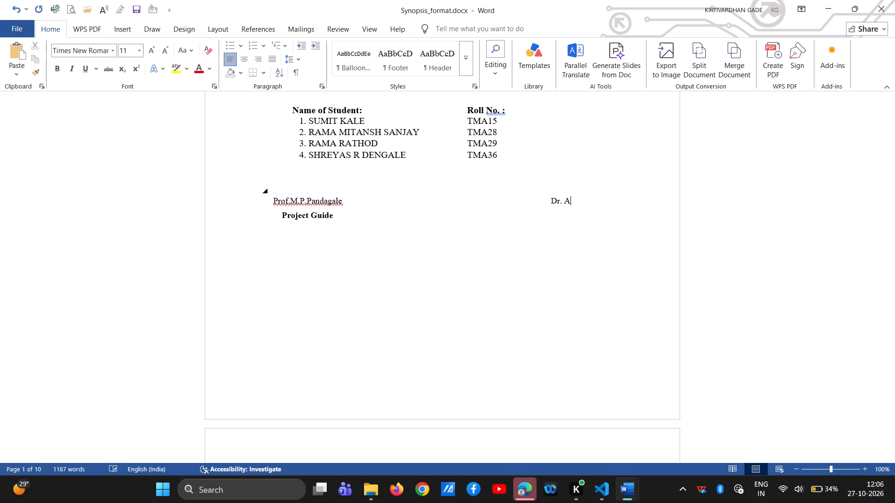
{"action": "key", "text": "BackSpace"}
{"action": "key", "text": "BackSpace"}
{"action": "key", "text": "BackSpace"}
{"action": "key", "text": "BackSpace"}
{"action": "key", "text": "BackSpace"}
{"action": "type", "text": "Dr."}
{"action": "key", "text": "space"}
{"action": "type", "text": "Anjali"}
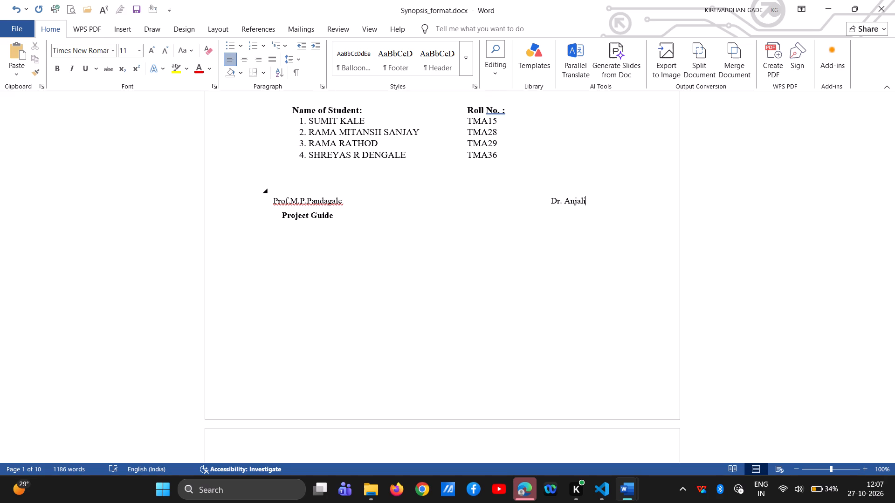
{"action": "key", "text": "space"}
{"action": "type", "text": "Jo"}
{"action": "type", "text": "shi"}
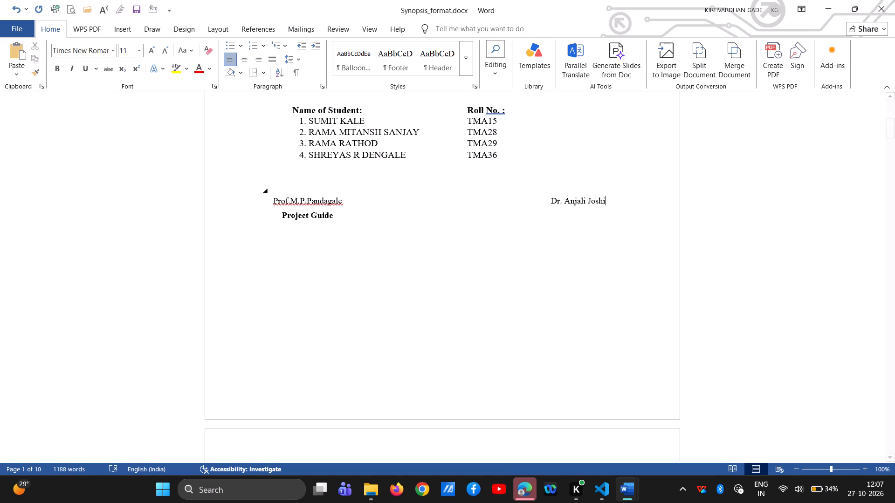
Add the bold designation "H.O.D. of" on the "Project Guide" line, tabbed across to sit beneath the department head's name.
{"action": "left_click", "coordinate": [577, 215]}
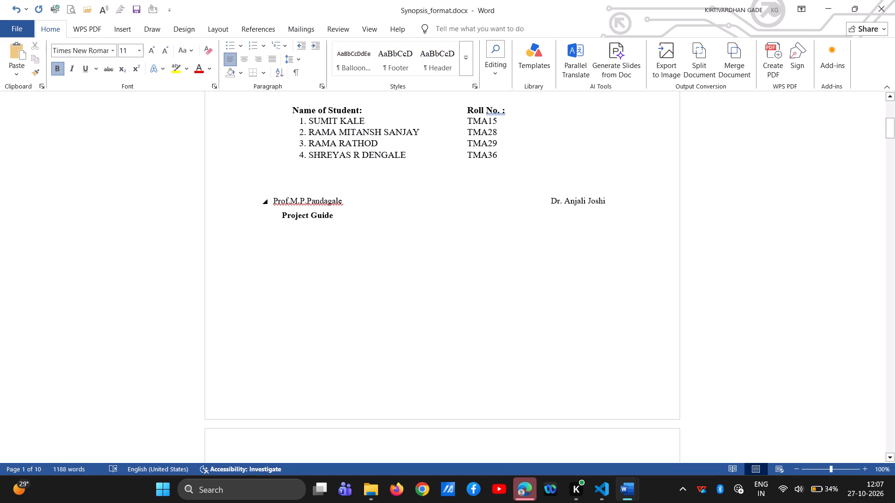
{"action": "key", "text": "Tab"}
{"action": "key", "text": "Tab"}
{"action": "key", "text": "Tab"}
{"action": "key", "text": "Tab"}
{"action": "key", "text": "Tab"}
{"action": "key", "text": "Tab"}
{"action": "key", "text": "Tab"}
{"action": "key", "text": "Tab"}
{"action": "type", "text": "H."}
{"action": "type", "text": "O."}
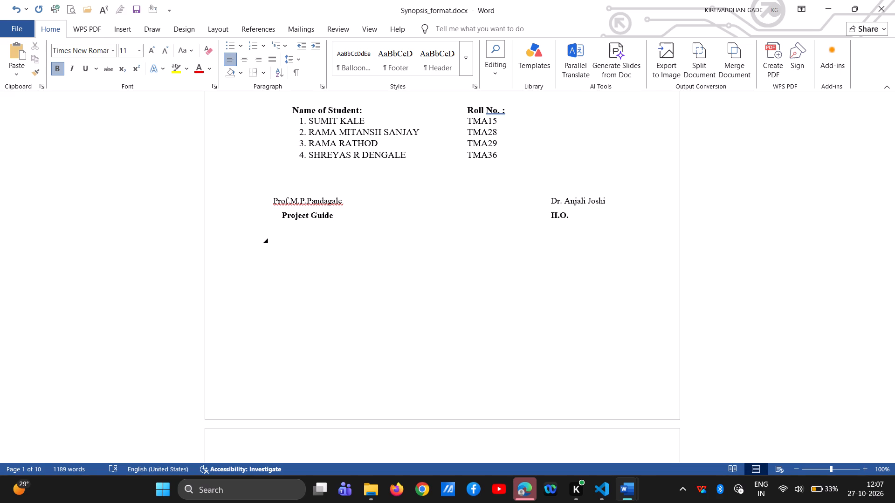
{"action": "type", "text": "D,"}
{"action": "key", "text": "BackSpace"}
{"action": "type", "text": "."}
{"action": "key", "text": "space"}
Extend the "H.O.D." designation to read "H.O.D. of Mechanical Engg." and reduce the gap before it.
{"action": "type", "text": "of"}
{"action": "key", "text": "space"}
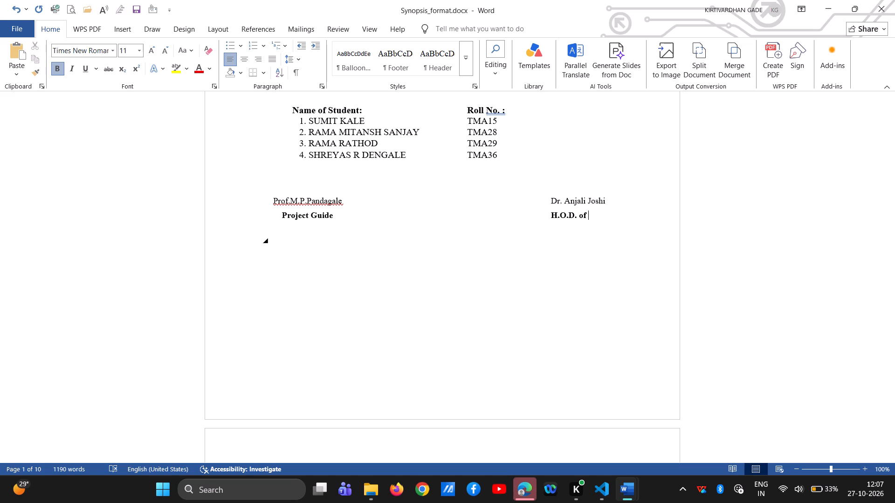
{"action": "left_click", "coordinate": [438, 244], "text": "shift"}
{"action": "key", "text": "e"}
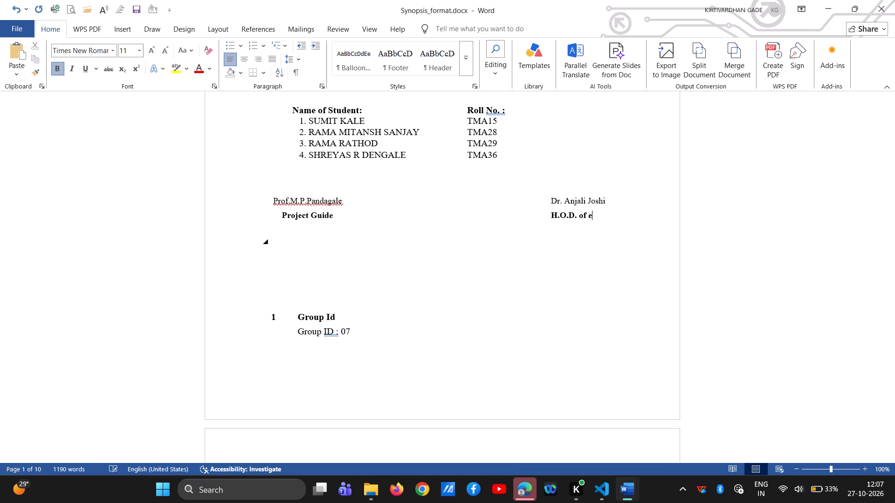
{"action": "key", "text": "BackSpace"}
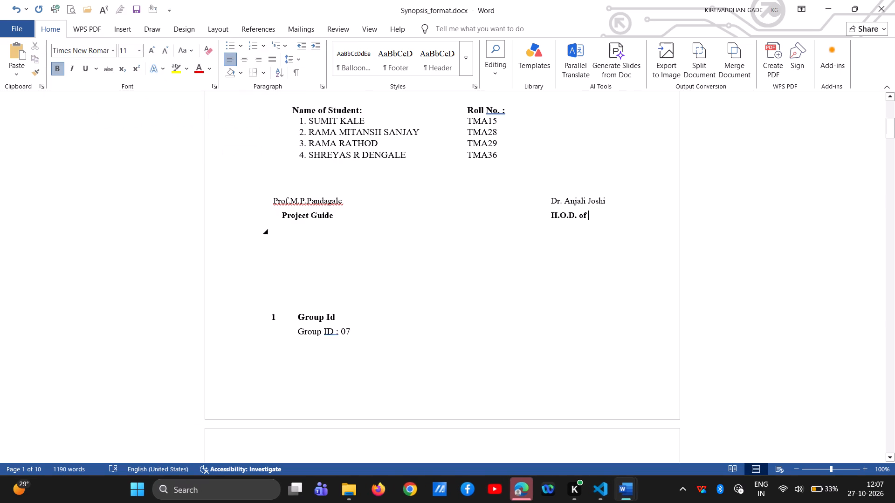
{"action": "key", "text": "shift+m"}
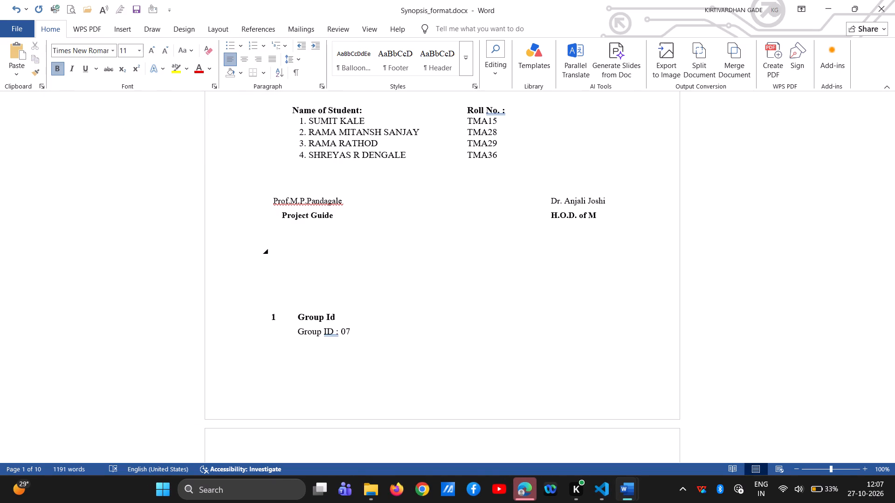
{"action": "type", "text": "ech"}
{"action": "type", "text": "anical"}
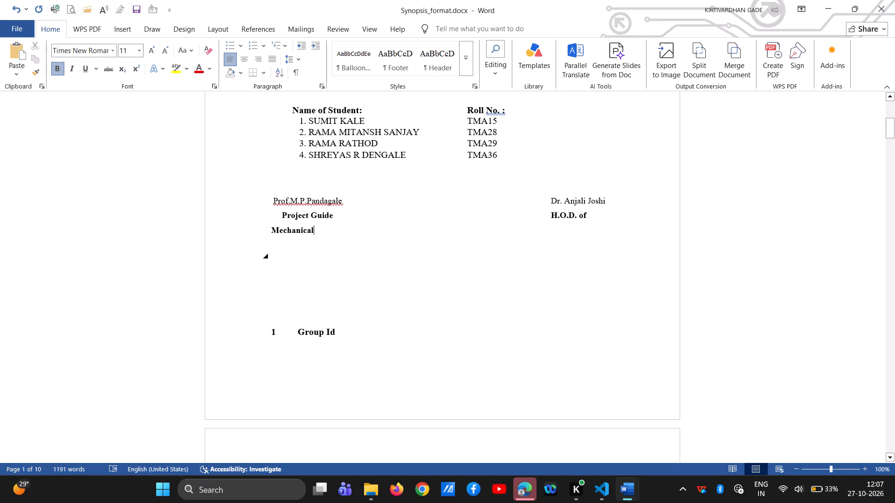
{"action": "left_click", "coordinate": [552, 214]}
{"action": "key", "text": "BackSpace"}
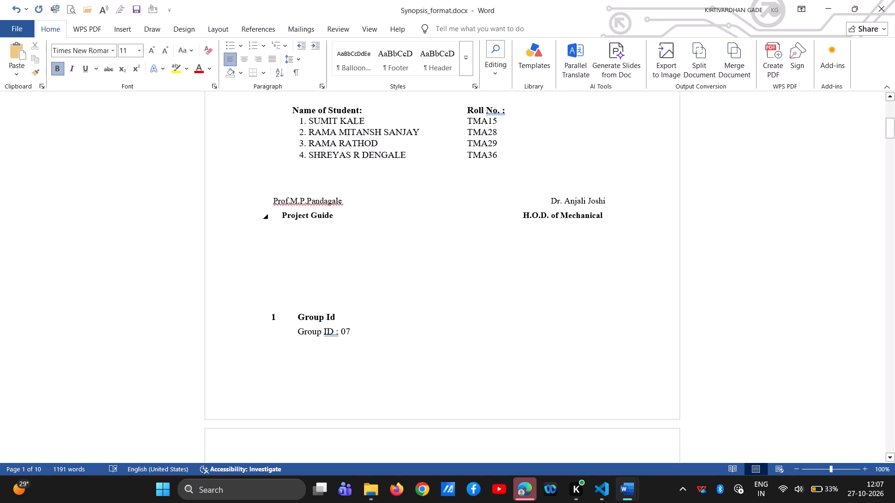
{"action": "left_click", "coordinate": [616, 218]}
{"action": "key", "text": "space"}
{"action": "type", "text": "Engg."}
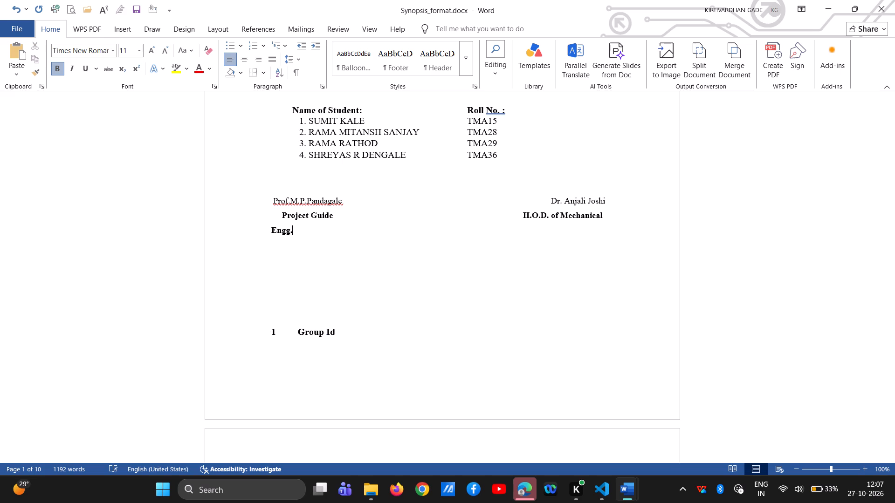
Move "Mechanical Engg." onto its own line and indent it with tabs beneath "H.O.D. of".
{"action": "left_click", "coordinate": [558, 219]}
{"action": "key", "text": "Right"}
{"action": "key", "text": "Return"}
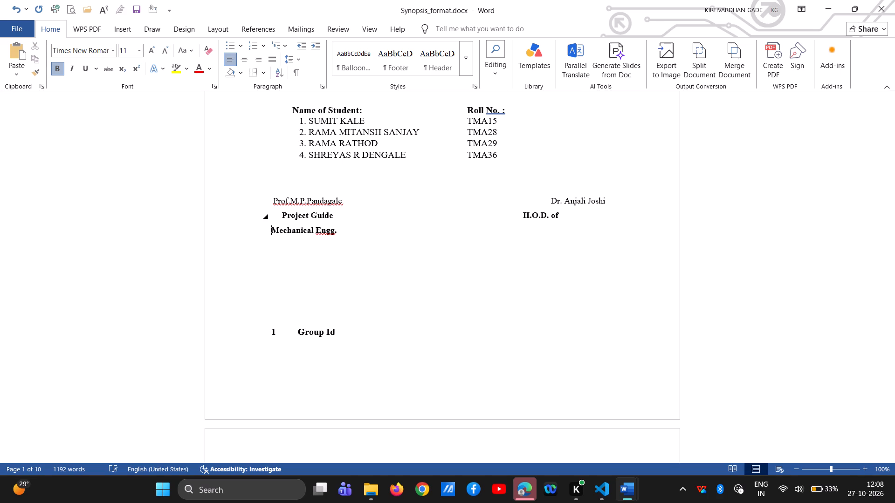
{"action": "key", "text": "Tab"}
{"action": "key", "text": "Tab"}
{"action": "key", "text": "Tab"}
{"action": "key", "text": "Tab"}
{"action": "key", "text": "Tab"}
{"action": "key", "text": "Tab"}
{"action": "key", "text": "Tab"}
{"action": "key", "text": "Tab"}
{"action": "key", "text": "Tab"}
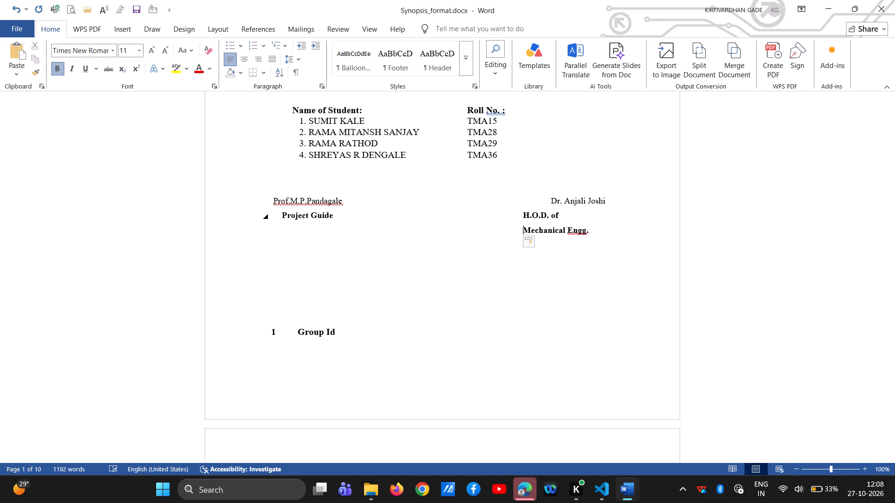
{"action": "key", "text": "Tab"}
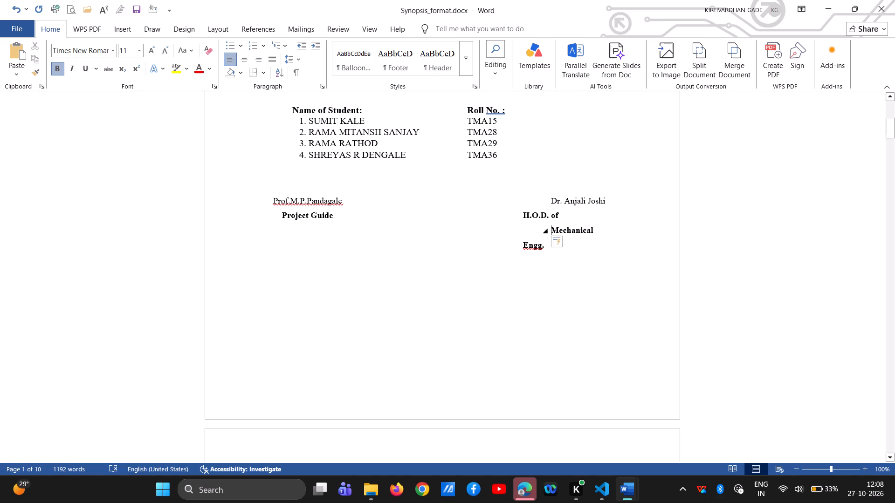
Remove the space before "Engg." and the extra tab before "Mechanical" to bring both words onto one line.
{"action": "left_click", "coordinate": [521, 247]}
{"action": "key", "text": "BackSpace"}
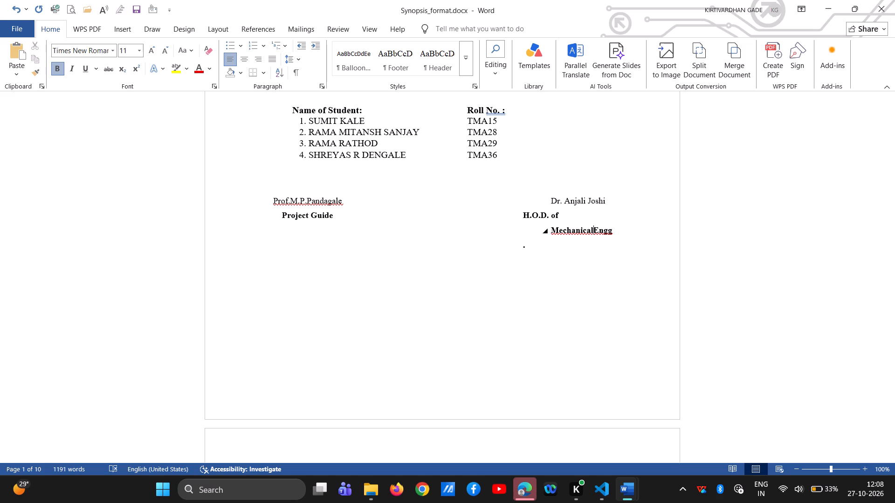
{"action": "key", "text": "space"}
{"action": "key", "text": "BackSpace"}
{"action": "key", "text": "Left"}
{"action": "key", "text": "Left"}
{"action": "key", "text": "Left"}
{"action": "key", "text": "Left"}
{"action": "key", "text": "Left"}
{"action": "key", "text": "Left"}
{"action": "key", "text": "Left"}
{"action": "key", "text": "Left"}
{"action": "key", "text": "Left"}
{"action": "key", "text": "Left"}
{"action": "key", "text": "Left"}
{"action": "key", "text": "Down"}
{"action": "key", "text": "Left"}
{"action": "key", "text": "BackSpace"}
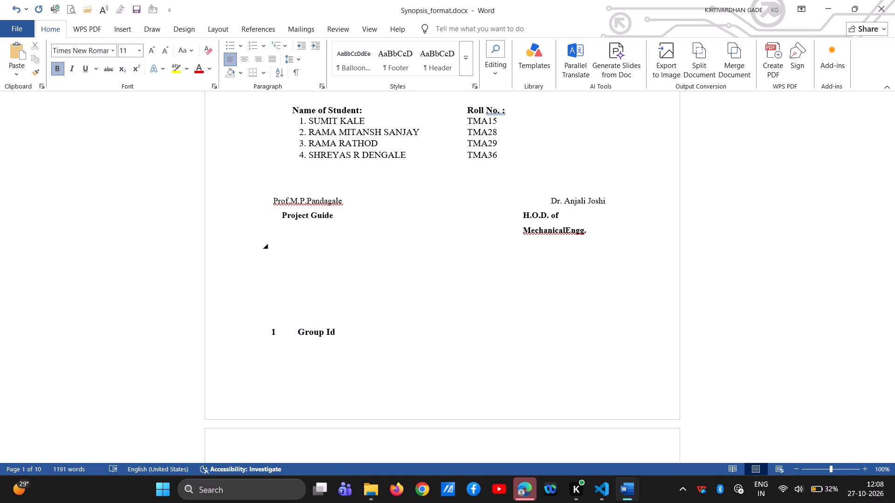
Shift the department line with spaces to centre it under the department head's name, restoring the space in "Mechanical Engg.".
{"action": "key", "text": "space"}
{"action": "key", "text": "space"}
{"action": "key", "text": "space"}
{"action": "key", "text": "space"}
{"action": "key", "text": "space"}
{"action": "key", "text": "space"}
{"action": "key", "text": "space"}
{"action": "key", "text": "space"}
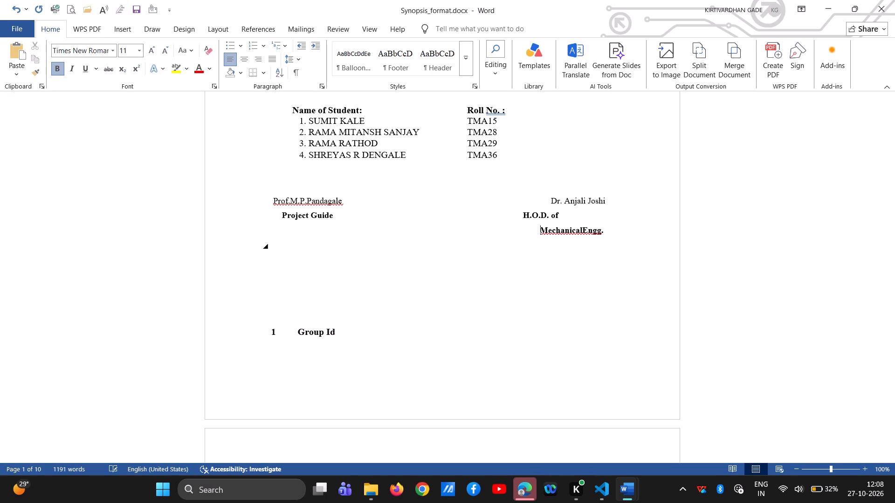
{"action": "left_click", "coordinate": [585, 224]}
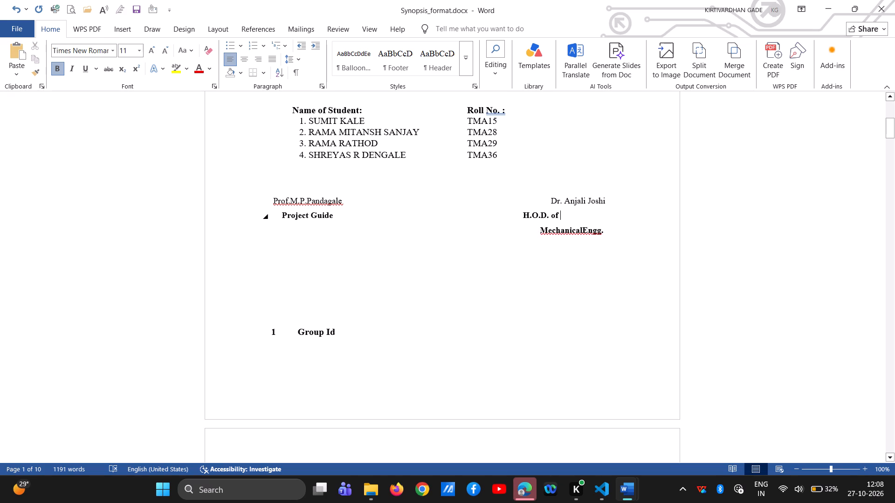
{"action": "left_click", "coordinate": [585, 230]}
{"action": "key", "text": "space"}
{"action": "left_click", "coordinate": [539, 237]}
{"action": "key", "text": "space"}
{"action": "key", "text": "space"}
{"action": "key", "text": "space"}
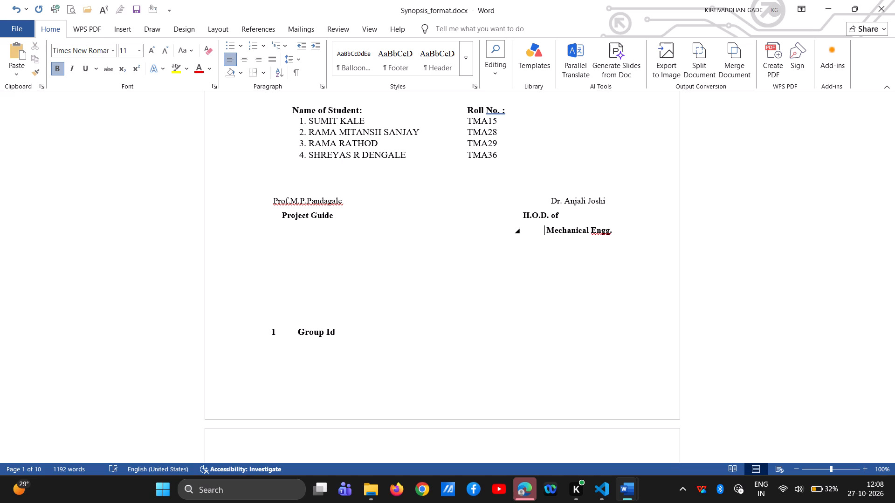
{"action": "key", "text": "space"}
{"action": "key", "text": "BackSpace"}
Shift "H.O.D. of" with spaces to centre it between the department head's name and "Mechanical Engg.".
{"action": "left_click", "coordinate": [523, 213]}
{"action": "key", "text": "space"}
{"action": "key", "text": "space"}
{"action": "key", "text": "space"}
{"action": "key", "text": "space"}
{"action": "key", "text": "space"}
{"action": "key", "text": "space"}
{"action": "key", "text": "space"}
{"action": "key", "text": "space"}
{"action": "key", "text": "space"}
{"action": "key", "text": "space"}
{"action": "key", "text": "space"}
{"action": "key", "text": "space"}
{"action": "key", "text": "space"}
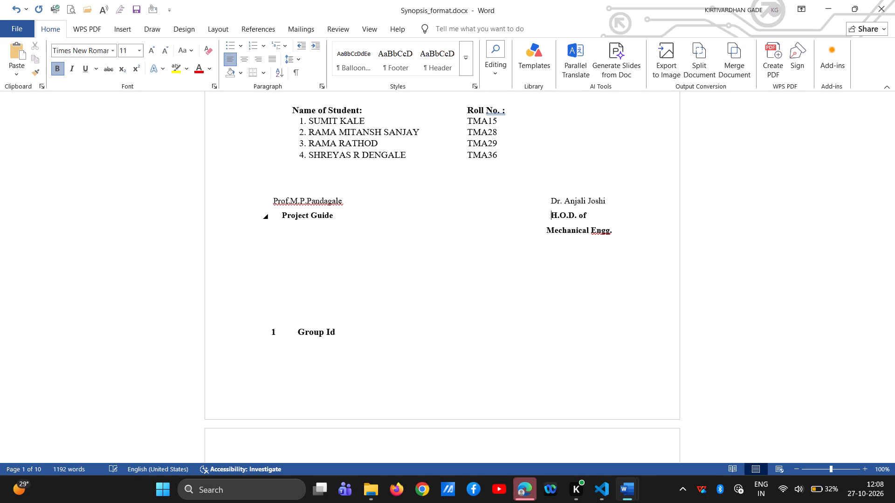
{"action": "key", "text": "space"}
{"action": "key", "text": "space"}
{"action": "key", "text": "space"}
{"action": "key", "text": "space"}
{"action": "left_click", "coordinate": [458, 296]}
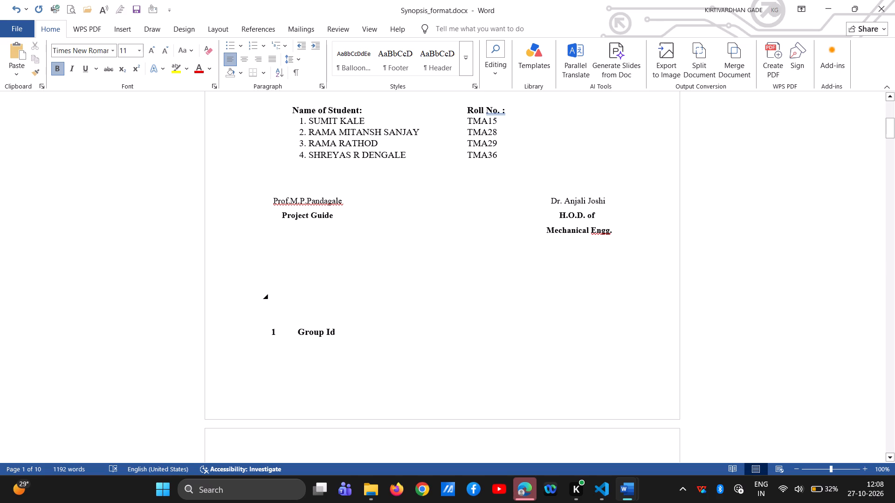
Add a blank line below the signature block to push the Group Id section onto the following page.
{"action": "left_click", "coordinate": [549, 301]}
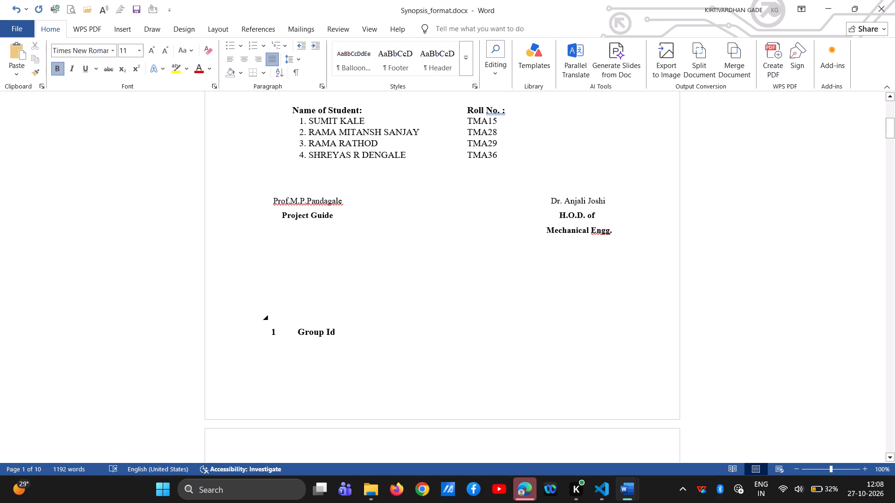
{"action": "key", "text": "Return"}
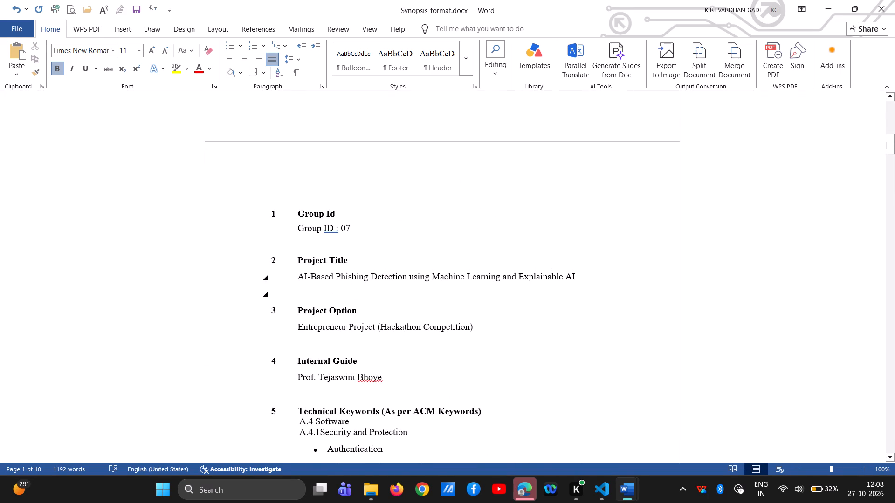
Replace the Project Title text with "Guided Material Flow and Collection System for Industrial Applications", copied from the Smart Guided Material Ejection & Collection System report.
{"action": "left_click", "coordinate": [681, 440]}
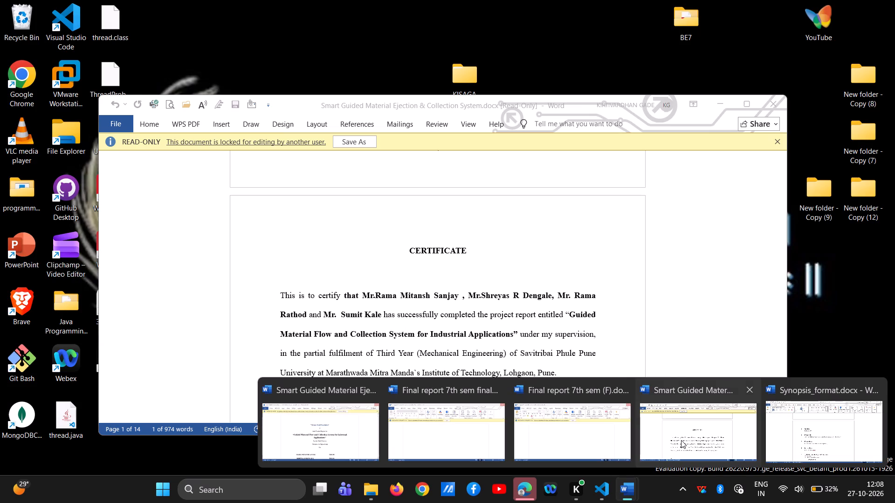
{"action": "scroll", "coordinate": [508, 325], "scroll_direction": "up", "scroll_amount": 14}
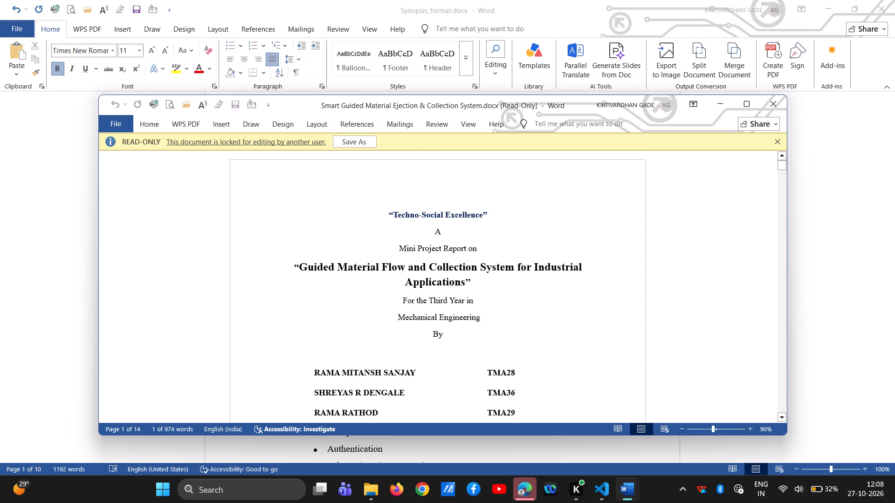
{"action": "left_click_drag", "start_coordinate": [303, 265], "coordinate": [466, 280]}
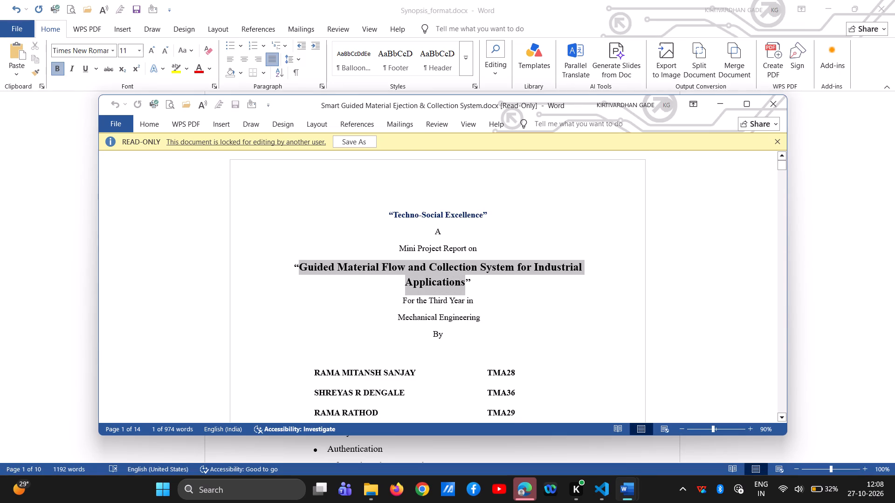
{"action": "left_click_drag", "start_coordinate": [466, 280], "coordinate": [466, 279]}
{"action": "key", "text": "ctrl+c"}
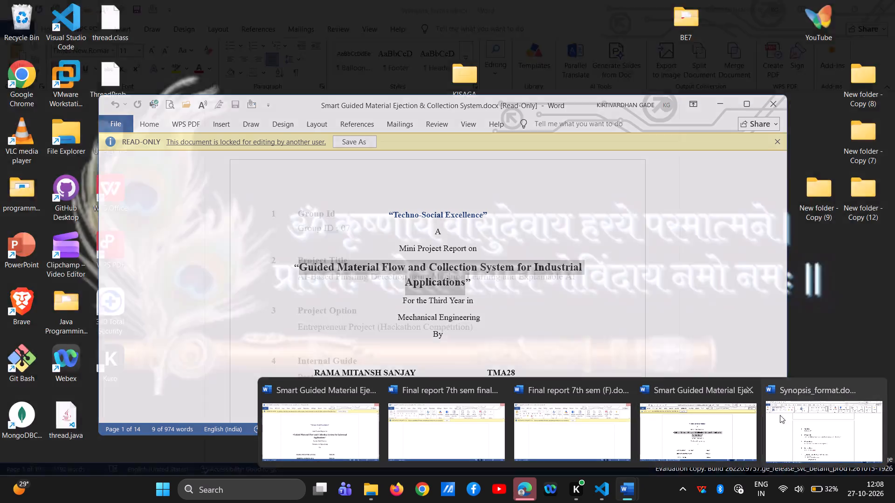
{"action": "left_click", "coordinate": [795, 421]}
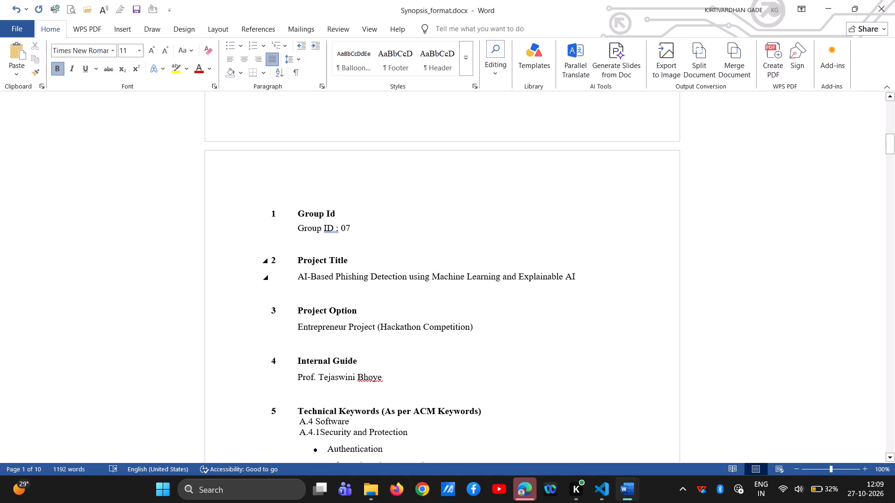
{"action": "left_click_drag", "start_coordinate": [303, 278], "coordinate": [579, 280]}
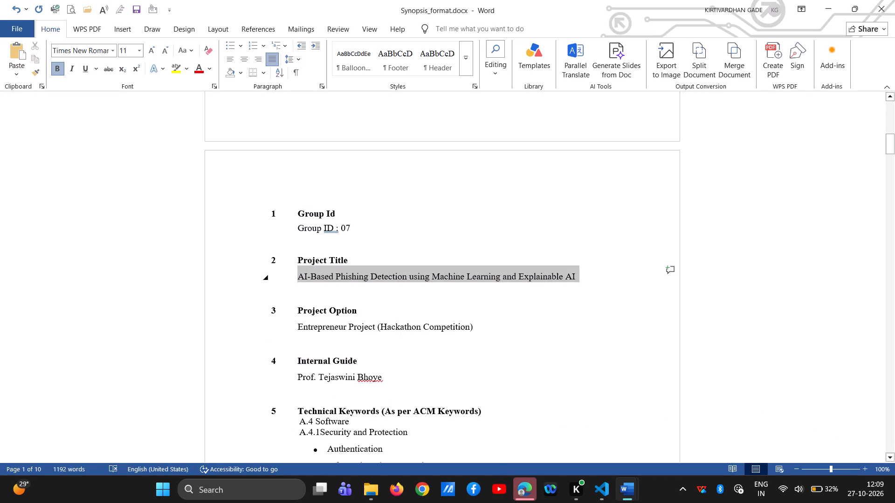
{"action": "key", "text": "BackSpace"}
{"action": "key", "text": "ctrl+v"}
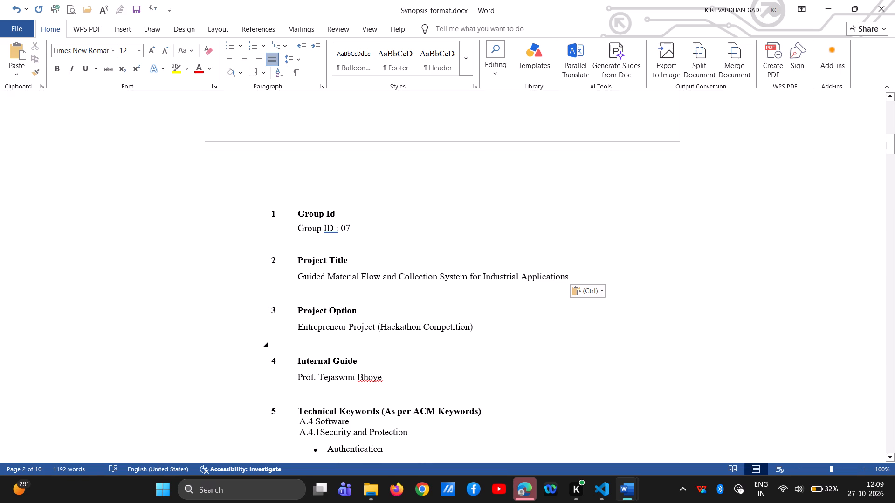
Delete the professor's name, including "Prof.", under the Internal Guide heading.
{"action": "scroll", "coordinate": [511, 338], "scroll_direction": "down", "scroll_amount": 1}
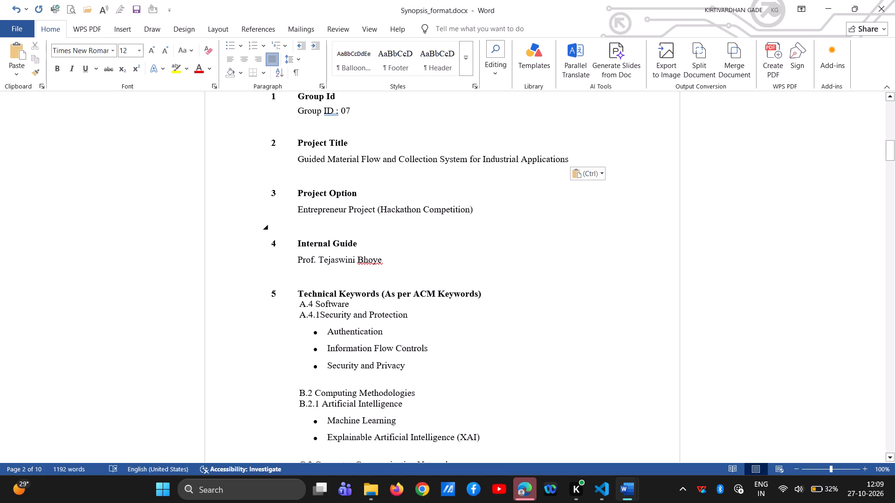
{"action": "left_click", "coordinate": [387, 262]}
{"action": "key", "text": "BackSpace"}
{"action": "key", "text": "BackSpace"}
{"action": "key", "text": "BackSpace"}
{"action": "key", "text": "BackSpace"}
{"action": "key", "text": "BackSpace"}
{"action": "key", "text": "BackSpace"}
{"action": "key", "text": "BackSpace"}
{"action": "key", "text": "BackSpace"}
{"action": "key", "text": "BackSpace"}
{"action": "key", "text": "BackSpace"}
{"action": "key", "text": "BackSpace"}
{"action": "key", "text": "BackSpace"}
{"action": "key", "text": "BackSpace"}
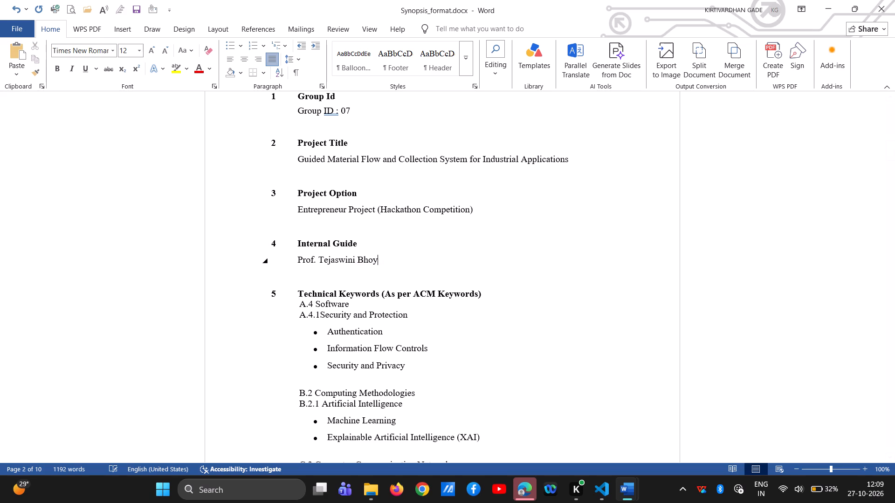
{"action": "key", "text": "BackSpace"}
{"action": "key", "text": "BackSpace"}
{"action": "key", "text": "BackSpace"}
{"action": "key", "text": "BackSpace"}
{"action": "key", "text": "BackSpace"}
{"action": "key", "text": "BackSpace"}
{"action": "key", "text": "BackSpace"}
{"action": "key", "text": "BackSpace"}
Copy the project guide's name from the signature block on the first page.
{"action": "scroll", "coordinate": [387, 262], "scroll_direction": "up", "scroll_amount": 1}
{"action": "scroll", "coordinate": [387, 262], "scroll_direction": "down", "scroll_amount": 1}
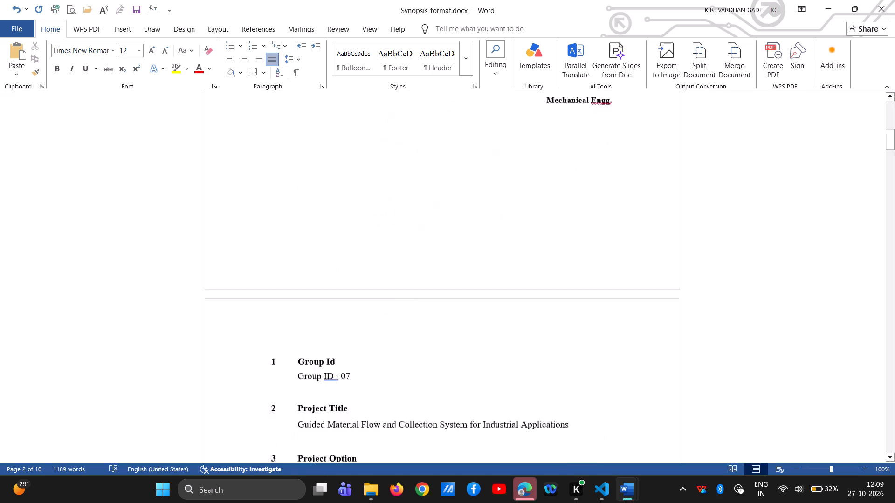
{"action": "scroll", "coordinate": [387, 262], "scroll_direction": "down", "scroll_amount": 1}
{"action": "scroll", "coordinate": [387, 262], "scroll_direction": "up", "scroll_amount": 1}
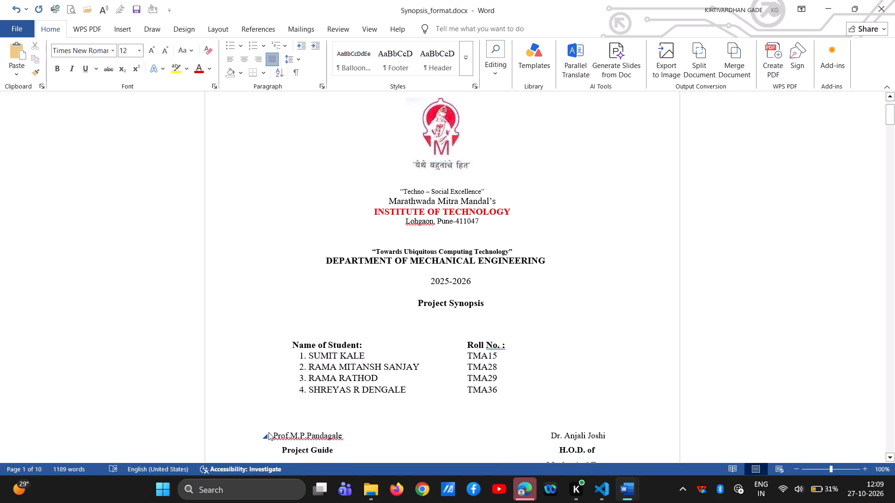
{"action": "left_click_drag", "start_coordinate": [274, 437], "coordinate": [338, 441]}
{"action": "key", "text": "ctrl+c"}
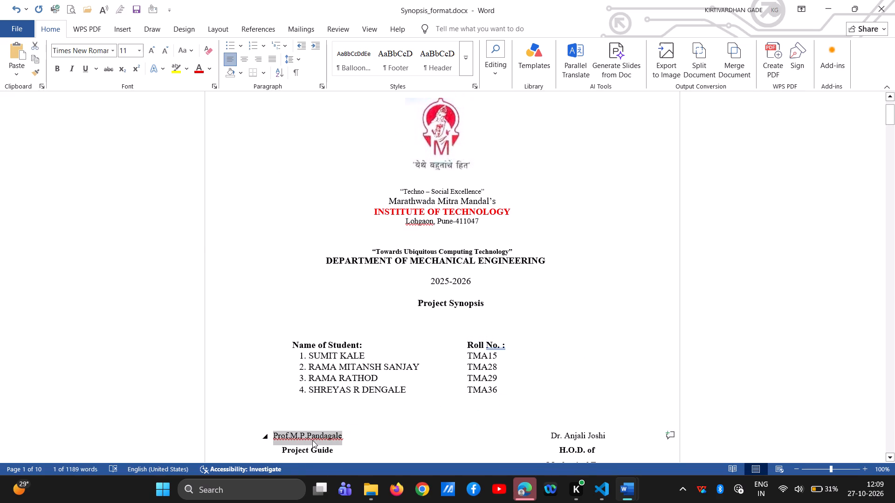
Insert a space after "Prof." and after each initial in the project guide's name in the signature block.
{"action": "left_click", "coordinate": [289, 435]}
{"action": "key", "text": "space"}
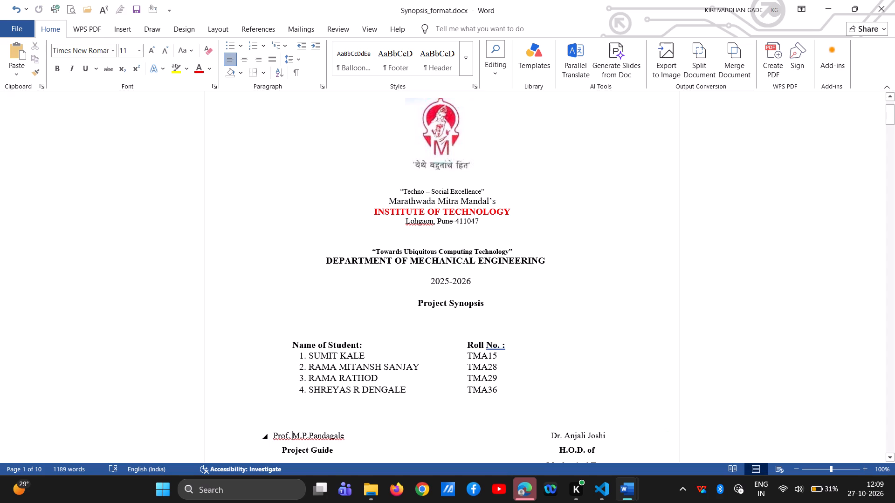
{"action": "left_click", "coordinate": [302, 436]}
{"action": "key", "text": "space"}
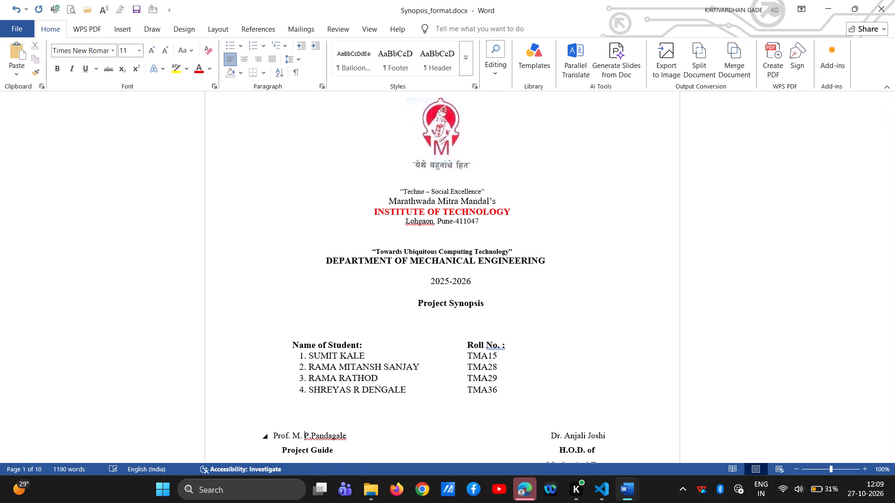
{"action": "left_click", "coordinate": [309, 436]}
{"action": "key", "text": "Right"}
{"action": "key", "text": "space"}
Look through the remaining synopsis sections, including technical keywords, abstract, relevant mathematics, literature reviews and plan of project execution.
{"action": "scroll", "coordinate": [365, 468], "scroll_direction": "down", "scroll_amount": 1}
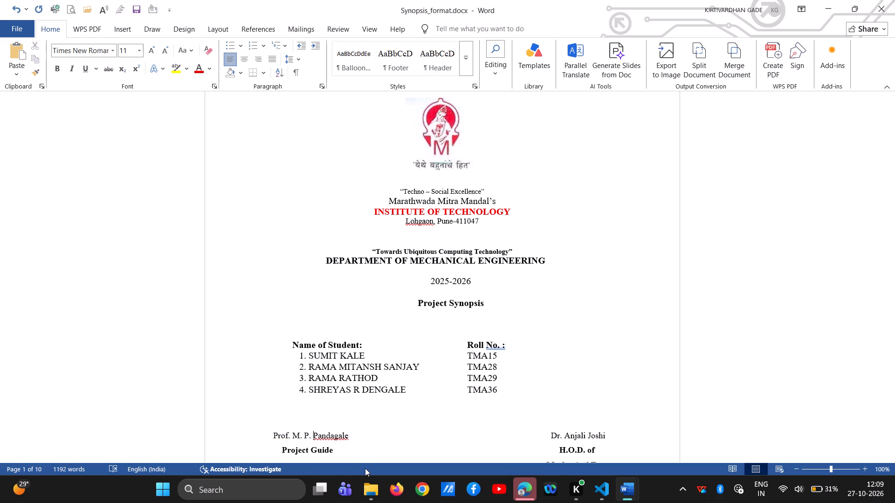
{"action": "scroll", "coordinate": [367, 417], "scroll_direction": "down", "scroll_amount": 5}
{"action": "scroll", "coordinate": [367, 417], "scroll_direction": "up", "scroll_amount": 3}
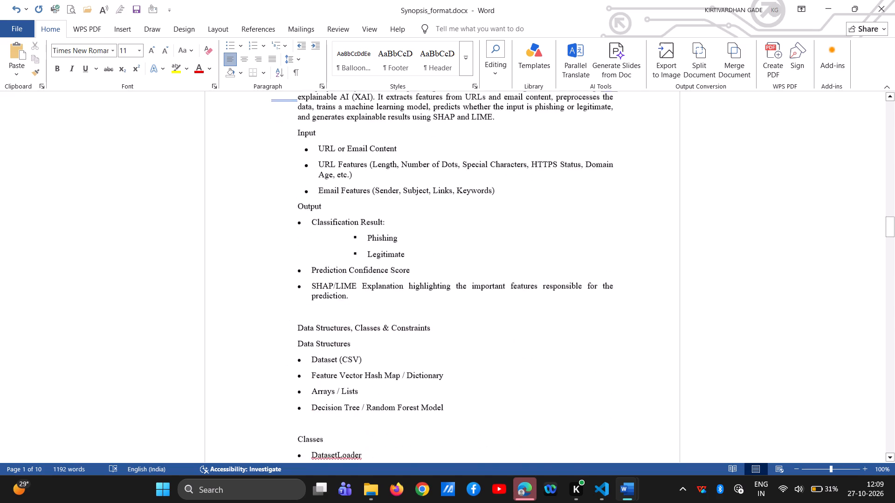
{"action": "scroll", "coordinate": [367, 417], "scroll_direction": "up", "scroll_amount": 1}
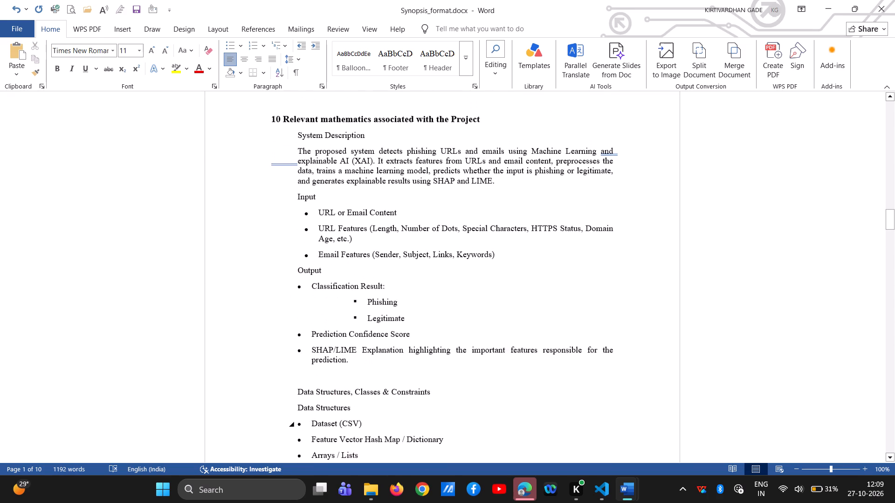
{"action": "scroll", "coordinate": [367, 417], "scroll_direction": "up", "scroll_amount": 1}
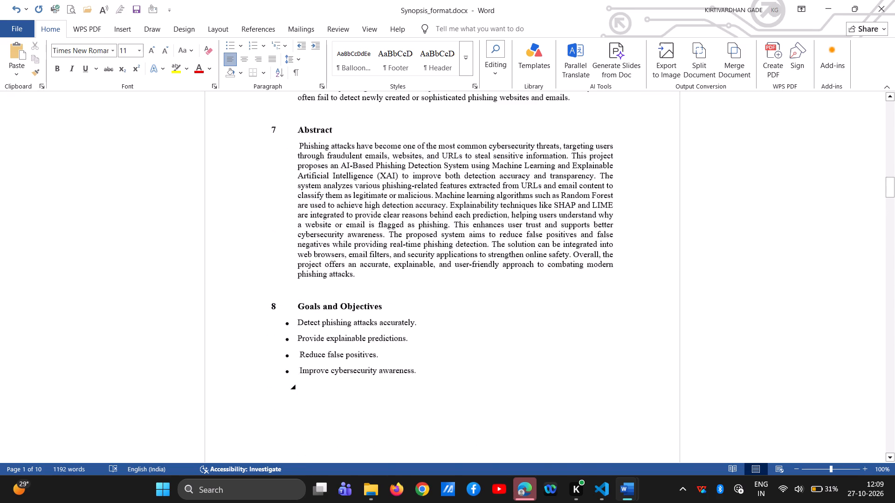
{"action": "scroll", "coordinate": [367, 417], "scroll_direction": "up", "scroll_amount": 1}
{"action": "scroll", "coordinate": [425, 341], "scroll_direction": "up", "scroll_amount": 1}
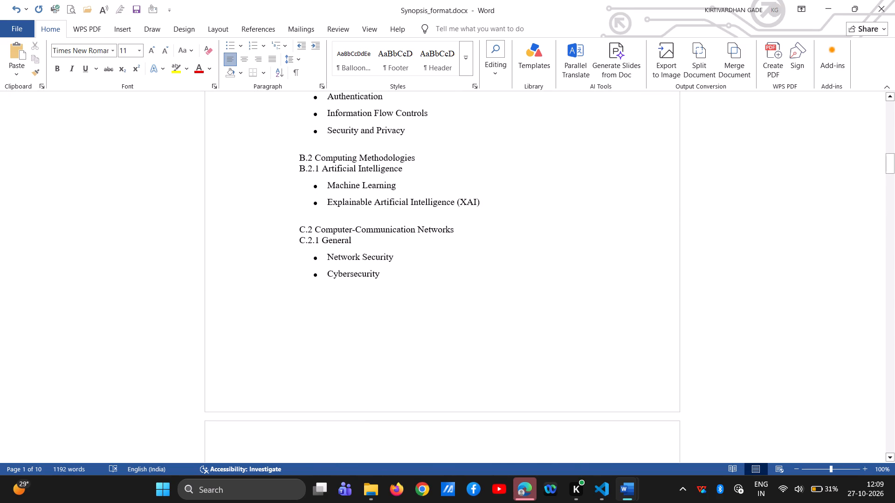
{"action": "scroll", "coordinate": [425, 341], "scroll_direction": "up", "scroll_amount": 1}
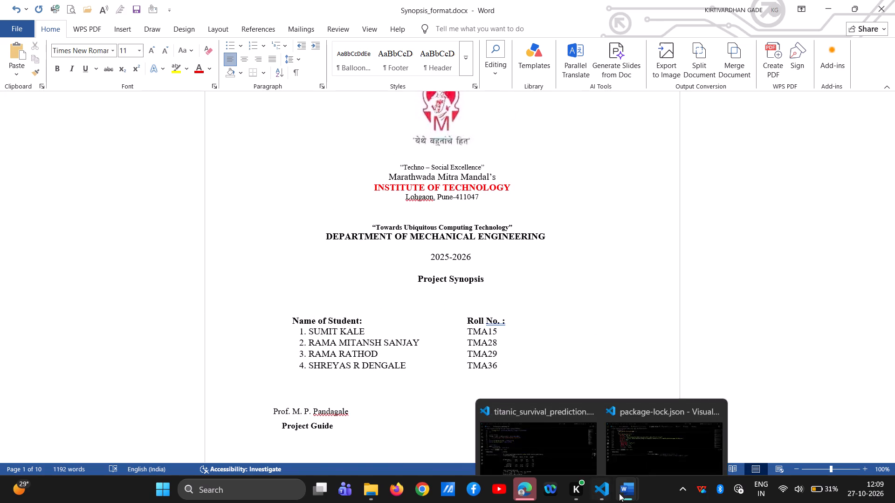
{"action": "left_click", "coordinate": [808, 437]}
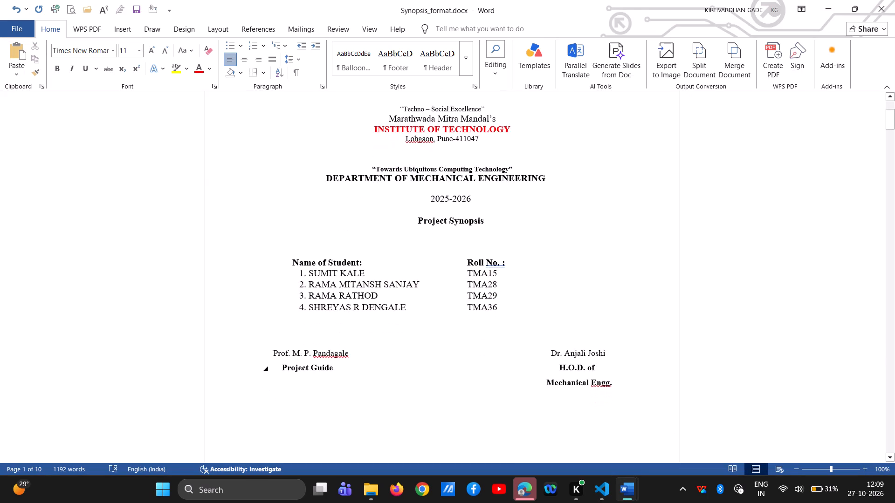
{"action": "scroll", "coordinate": [531, 376], "scroll_direction": "down", "scroll_amount": 1}
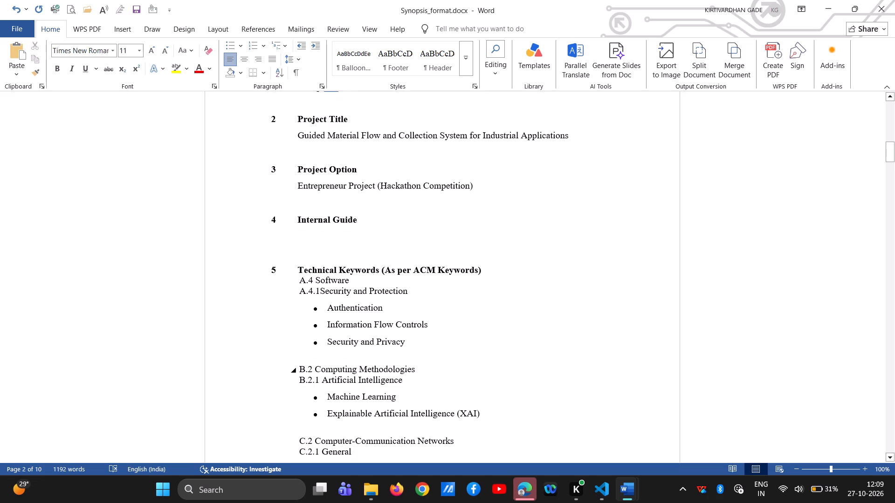
{"action": "scroll", "coordinate": [489, 372], "scroll_direction": "down", "scroll_amount": 7}
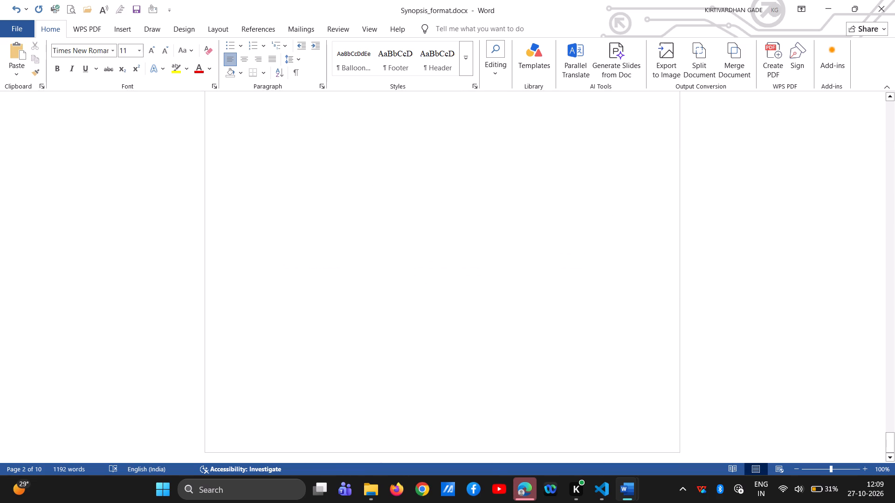
{"action": "scroll", "coordinate": [489, 372], "scroll_direction": "up", "scroll_amount": 1}
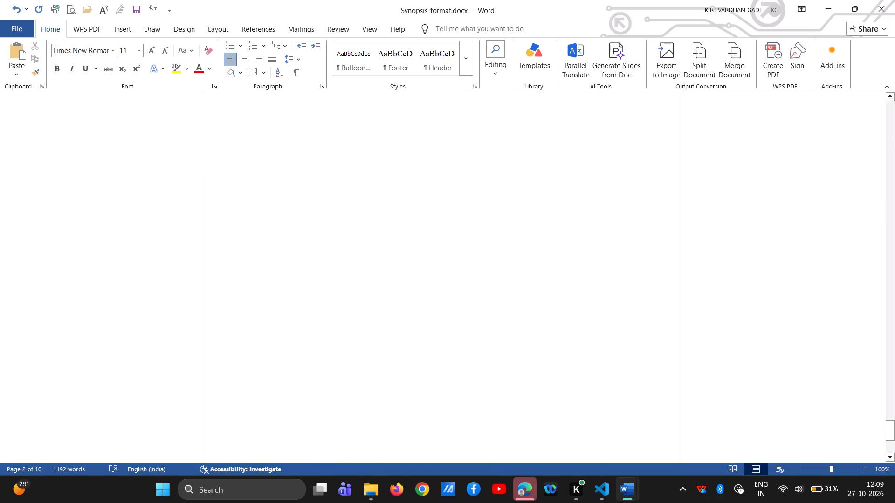
{"action": "scroll", "coordinate": [489, 372], "scroll_direction": "up", "scroll_amount": 2}
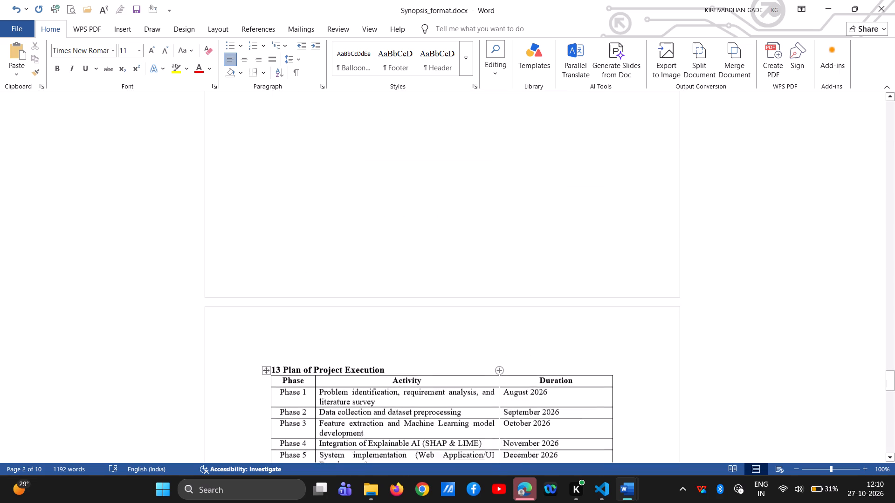
{"action": "scroll", "coordinate": [489, 372], "scroll_direction": "up", "scroll_amount": 1}
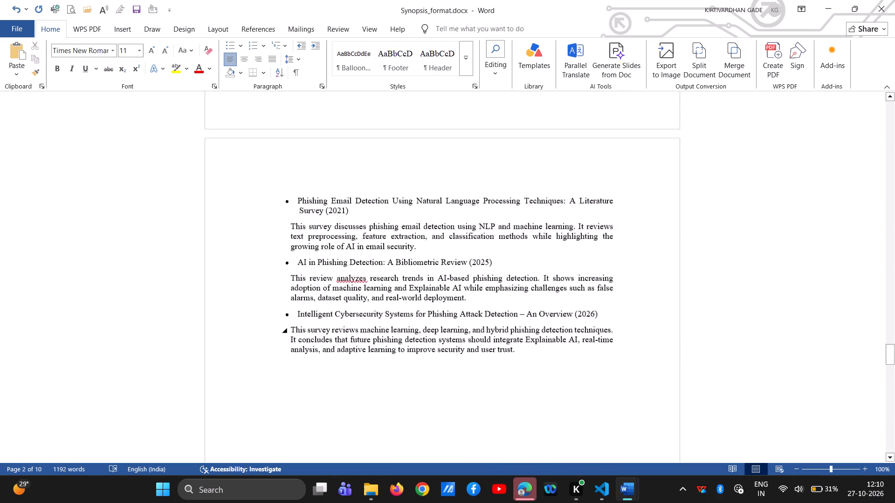
{"action": "scroll", "coordinate": [489, 372], "scroll_direction": "up", "scroll_amount": 1}
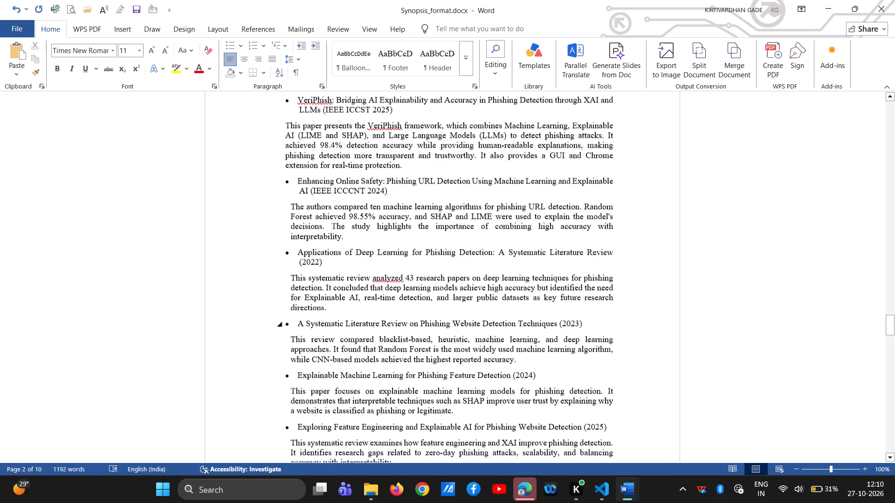
{"action": "scroll", "coordinate": [489, 372], "scroll_direction": "up", "scroll_amount": 1}
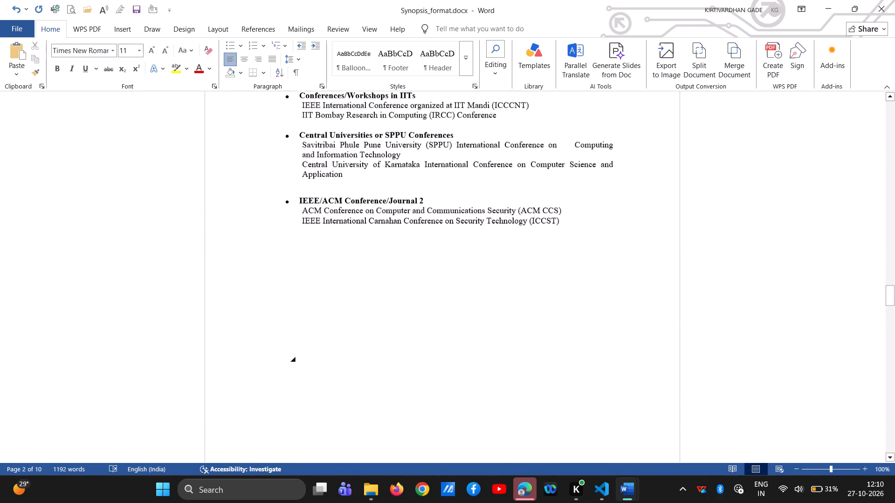
{"action": "scroll", "coordinate": [489, 372], "scroll_direction": "up", "scroll_amount": 1}
{"action": "scroll", "coordinate": [438, 287], "scroll_direction": "up", "scroll_amount": 1}
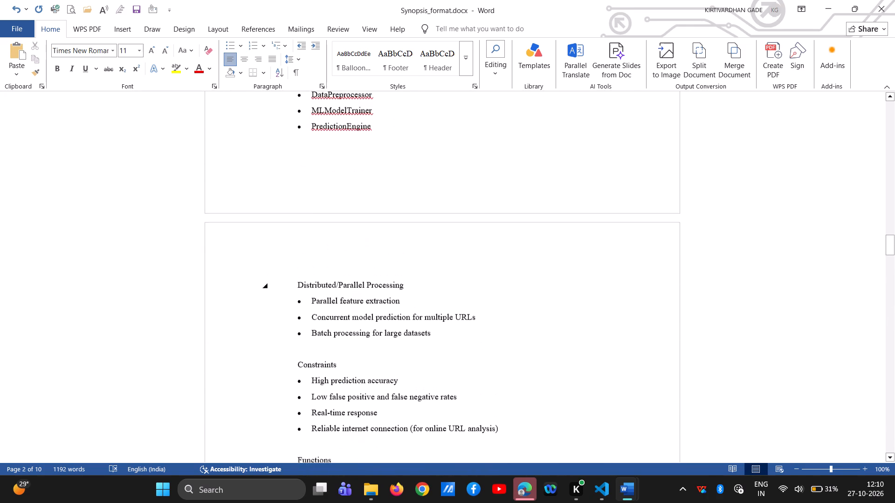
{"action": "scroll", "coordinate": [438, 287], "scroll_direction": "up", "scroll_amount": 1}
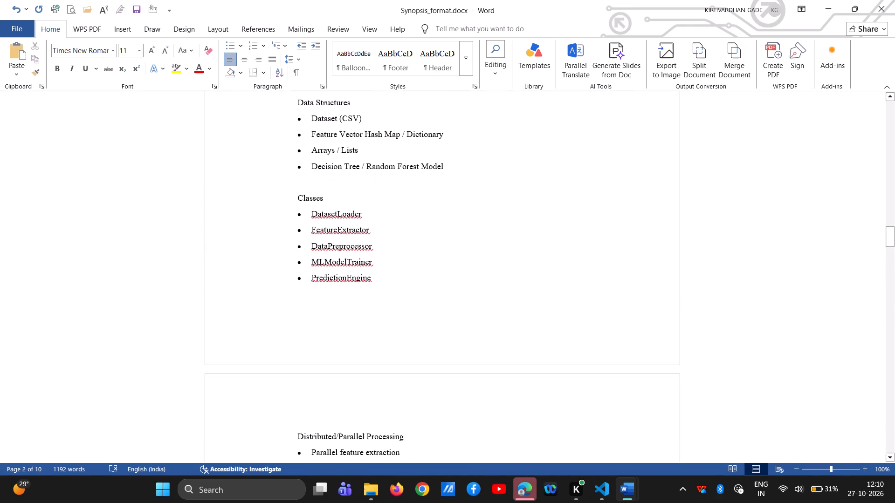
{"action": "scroll", "coordinate": [438, 287], "scroll_direction": "up", "scroll_amount": 1}
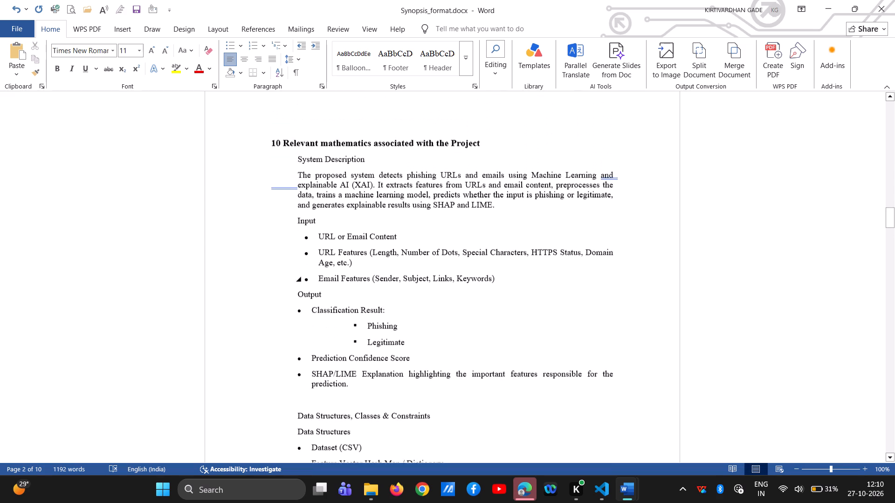
Paste the copied project guide's name on the empty line under the Internal Guide heading.
{"action": "scroll", "coordinate": [438, 287], "scroll_direction": "up", "scroll_amount": 1}
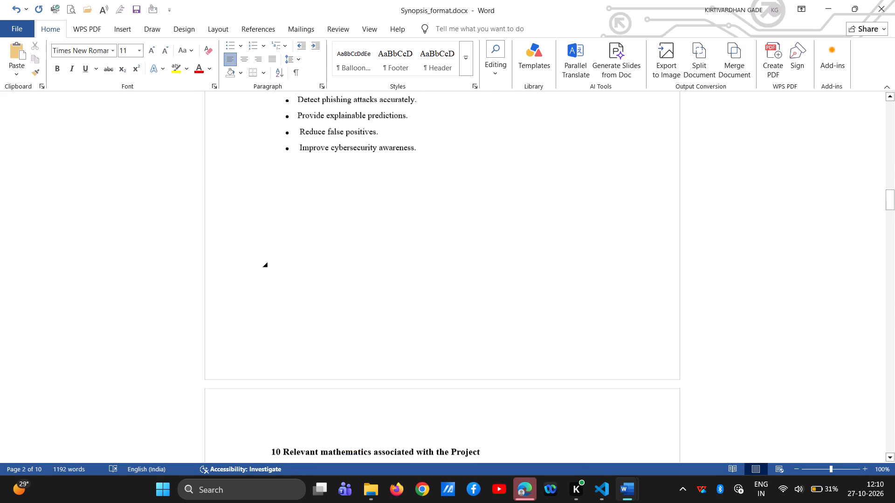
{"action": "scroll", "coordinate": [438, 287], "scroll_direction": "up", "scroll_amount": 1}
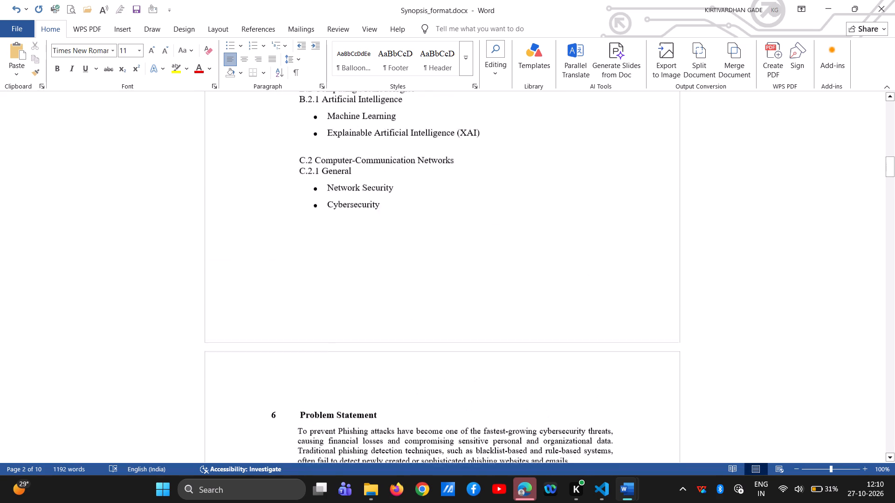
{"action": "scroll", "coordinate": [438, 287], "scroll_direction": "up", "scroll_amount": 2}
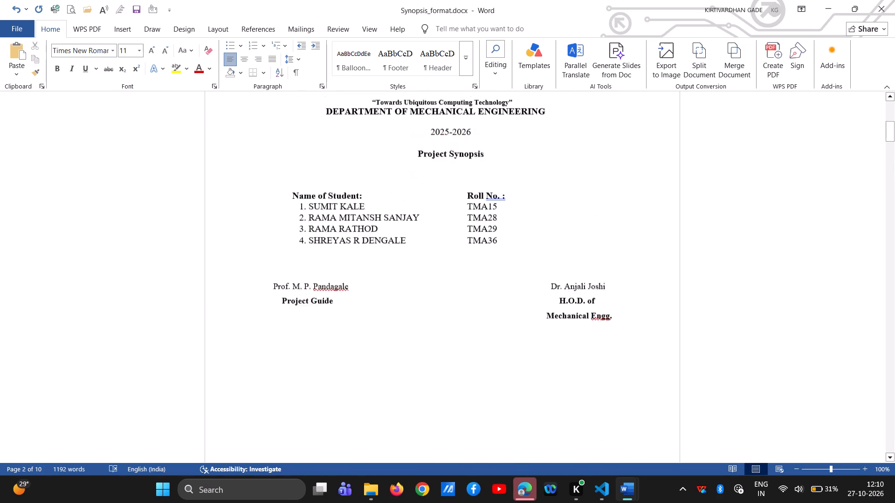
{"action": "scroll", "coordinate": [438, 287], "scroll_direction": "up", "scroll_amount": 2}
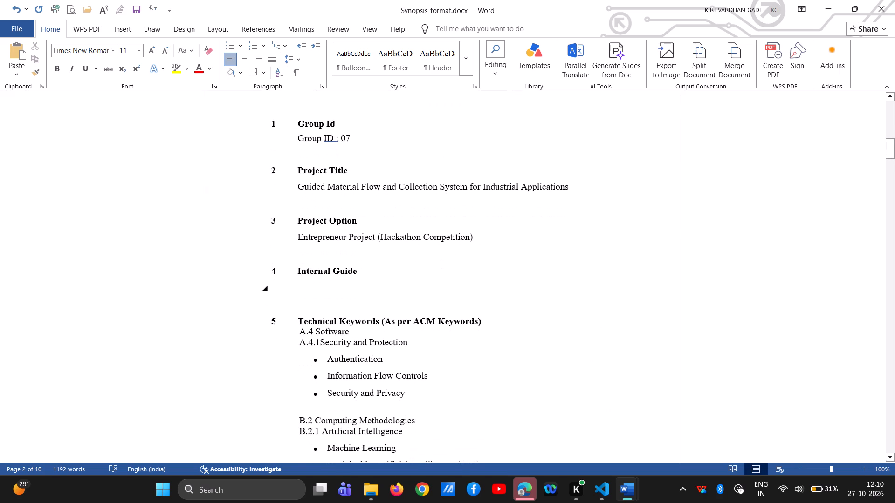
{"action": "left_click", "coordinate": [341, 284]}
{"action": "key", "text": "ctrl+v"}
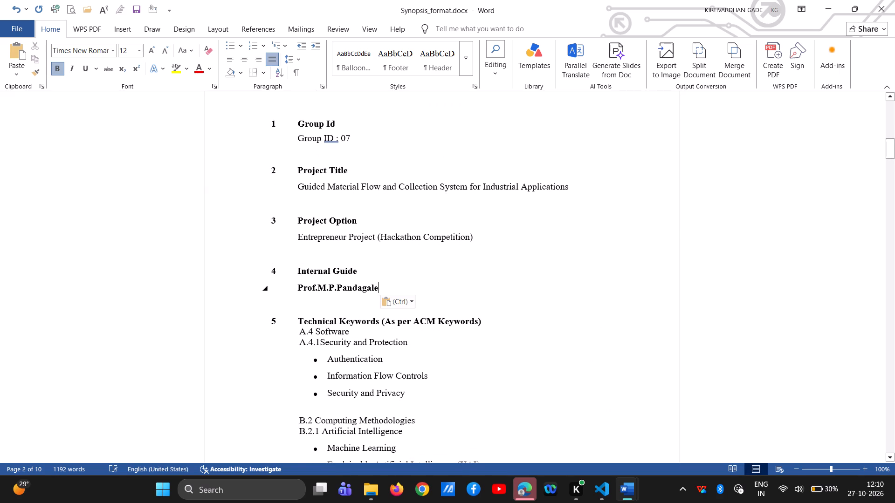
Remove the bold formatting from the guide's name under the Internal Guide heading.
{"action": "left_click_drag", "start_coordinate": [387, 288], "coordinate": [296, 293]}
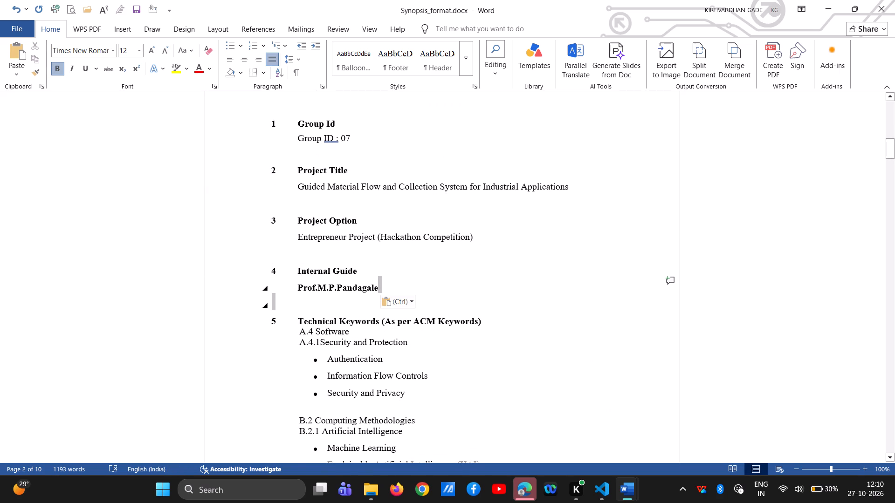
{"action": "left_click_drag", "start_coordinate": [296, 293], "coordinate": [298, 287]}
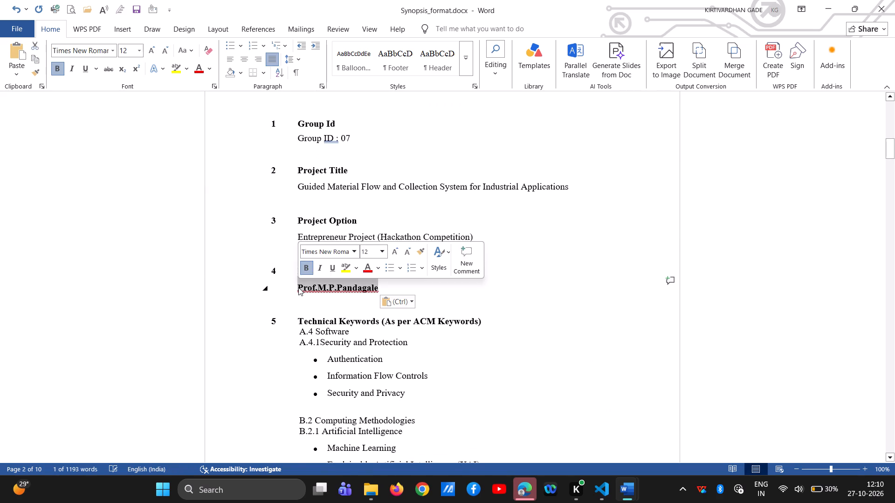
{"action": "key", "text": "ctrl+b"}
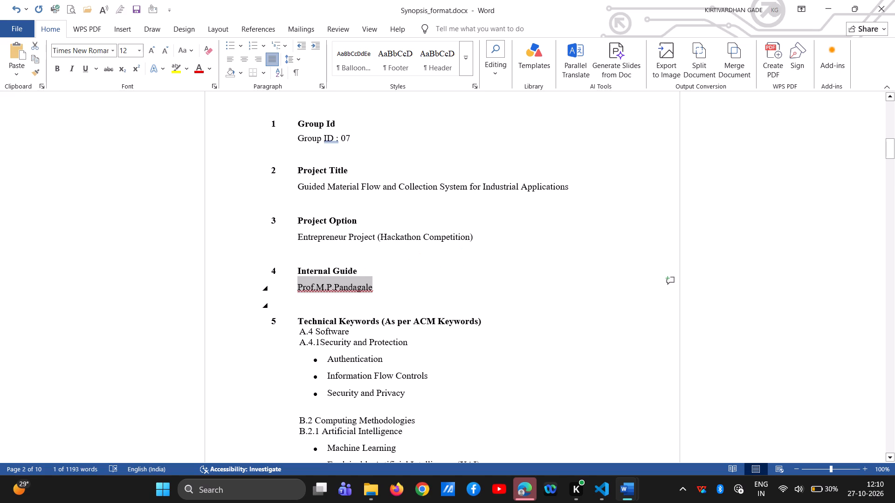
{"action": "left_click", "coordinate": [400, 293]}
Switch to the read-only Smart Guided Material Ejection & Collection System document and copy the paragraph under its ABSTRACT heading.
{"action": "scroll", "coordinate": [450, 358], "scroll_direction": "down", "scroll_amount": 1}
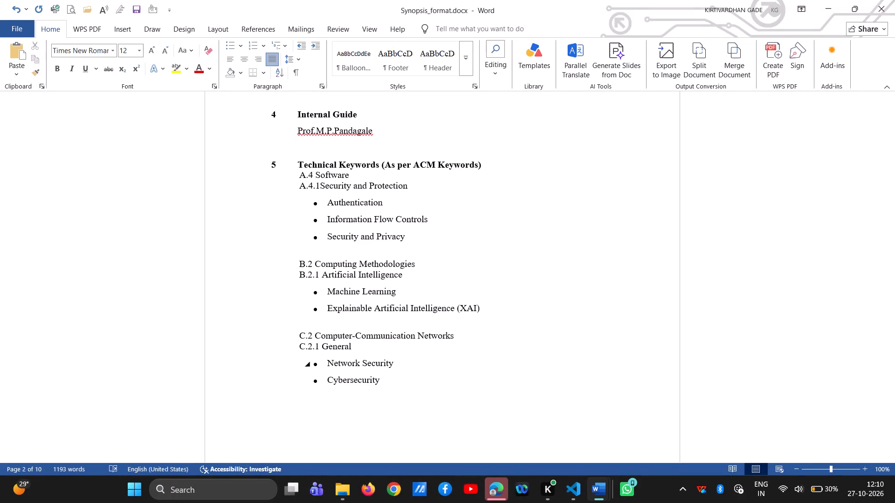
{"action": "scroll", "coordinate": [399, 367], "scroll_direction": "down", "scroll_amount": 1}
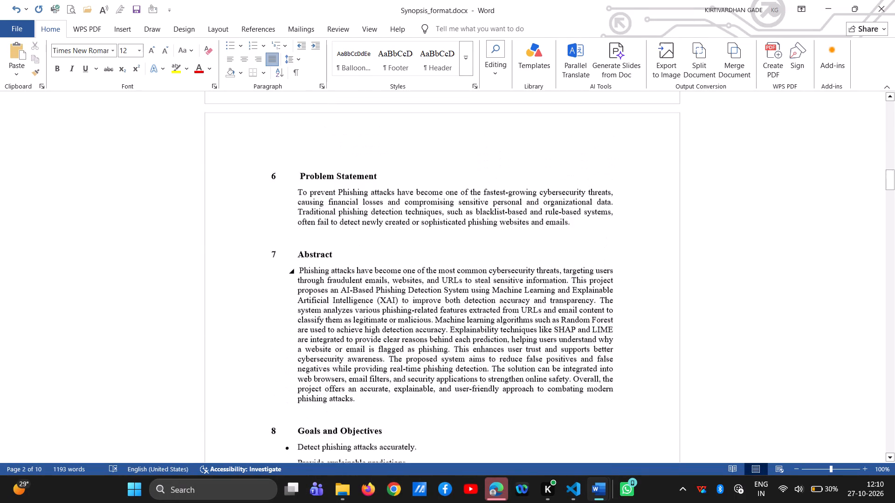
{"action": "scroll", "coordinate": [399, 367], "scroll_direction": "down", "scroll_amount": 2}
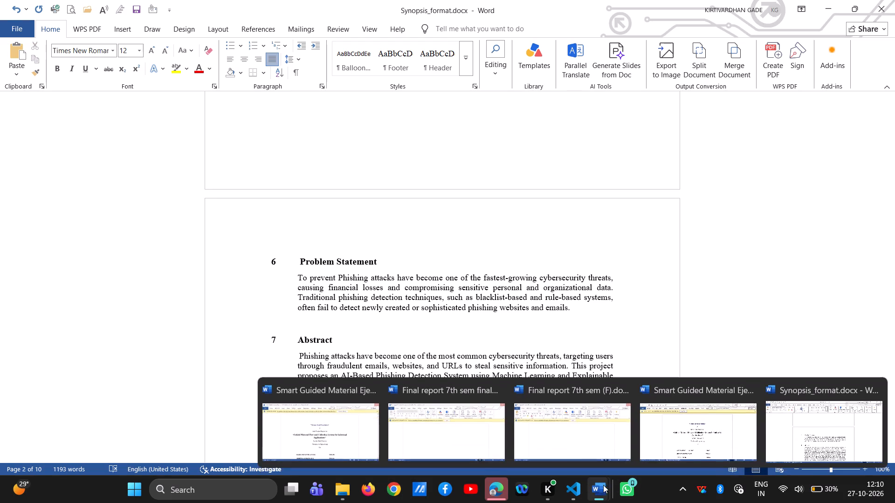
{"action": "left_click", "coordinate": [690, 430]}
{"action": "scroll", "coordinate": [570, 320], "scroll_direction": "down", "scroll_amount": 2}
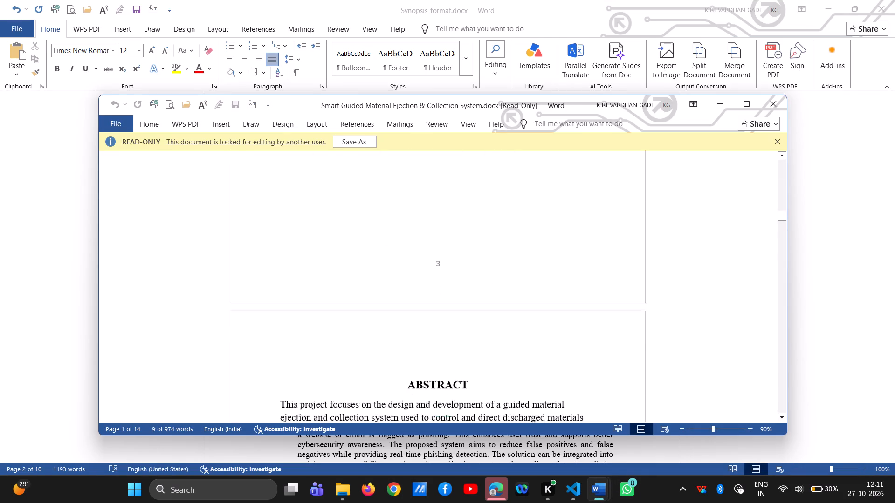
{"action": "scroll", "coordinate": [570, 320], "scroll_direction": "down", "scroll_amount": 1}
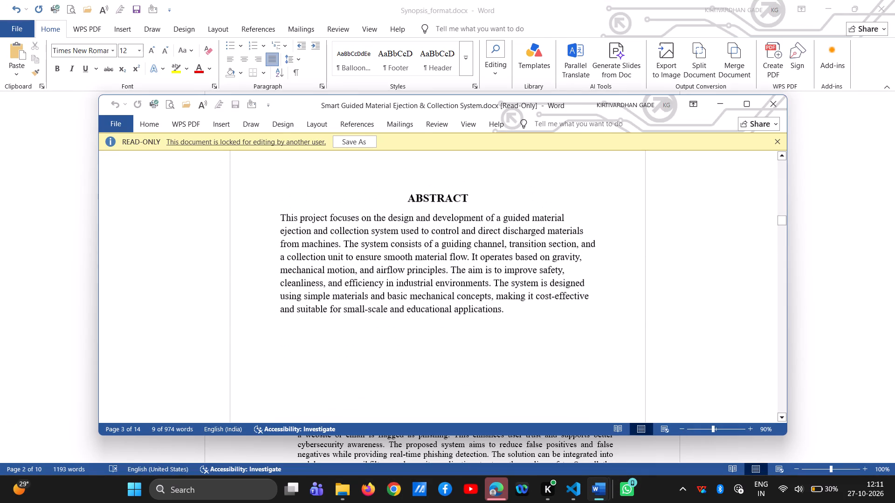
{"action": "scroll", "coordinate": [570, 320], "scroll_direction": "down", "scroll_amount": 1}
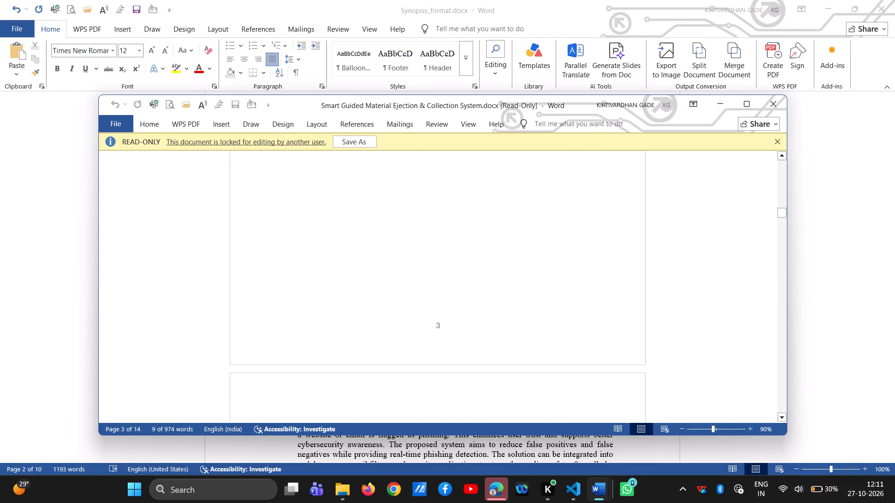
{"action": "scroll", "coordinate": [570, 320], "scroll_direction": "down", "scroll_amount": 1}
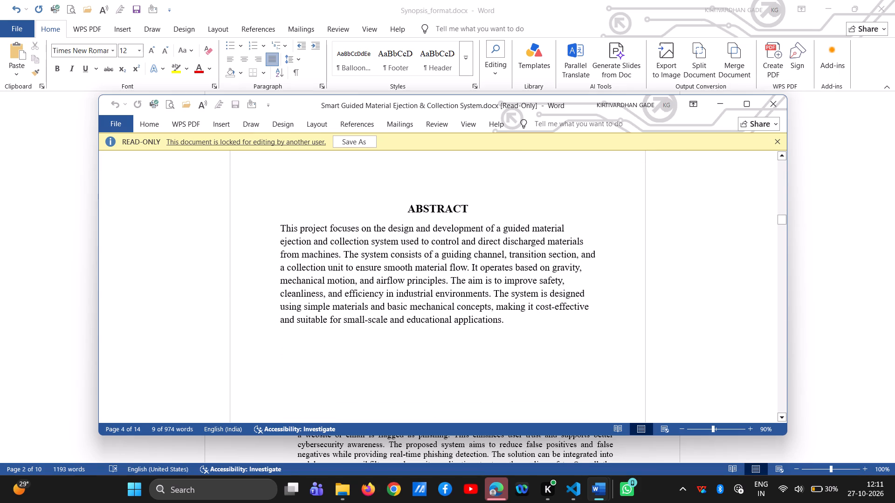
{"action": "left_click_drag", "start_coordinate": [503, 321], "coordinate": [290, 229]}
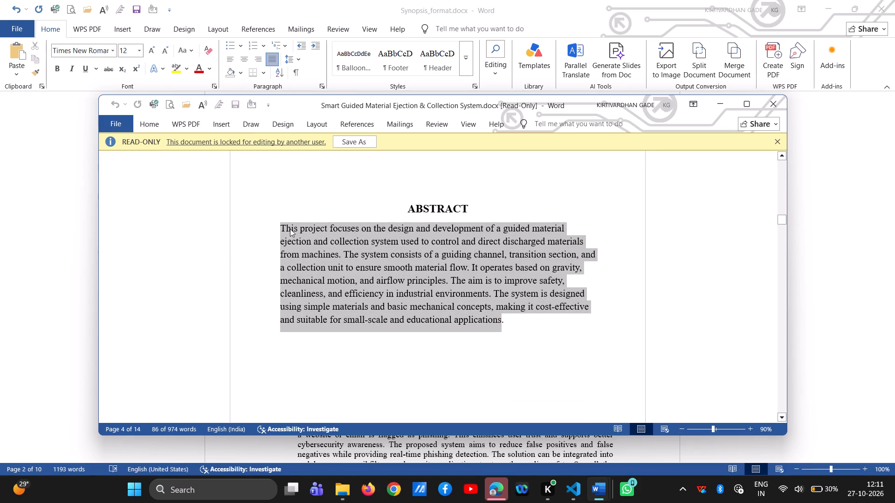
{"action": "key", "text": "ctrl+c"}
Replace the phishing text under the Abstract heading in Synopsis_format.docx with the copied project abstract.
{"action": "left_click", "coordinate": [782, 452]}
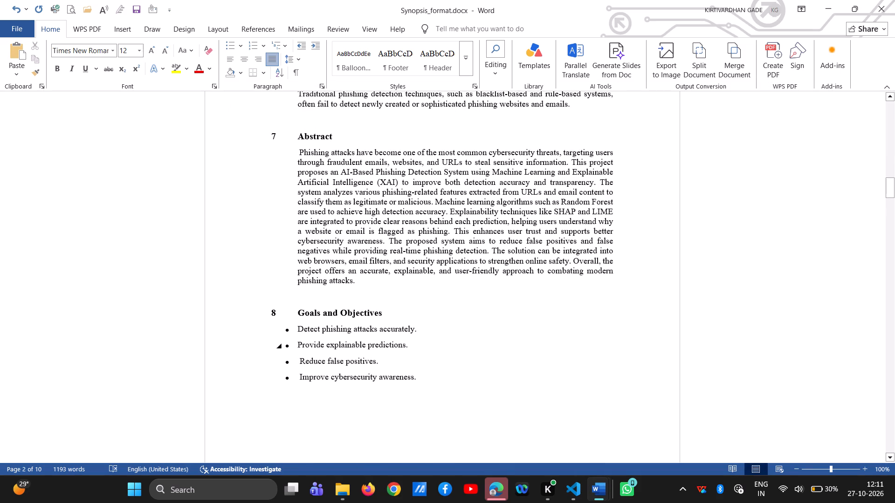
{"action": "left_click_drag", "start_coordinate": [362, 285], "coordinate": [303, 159]}
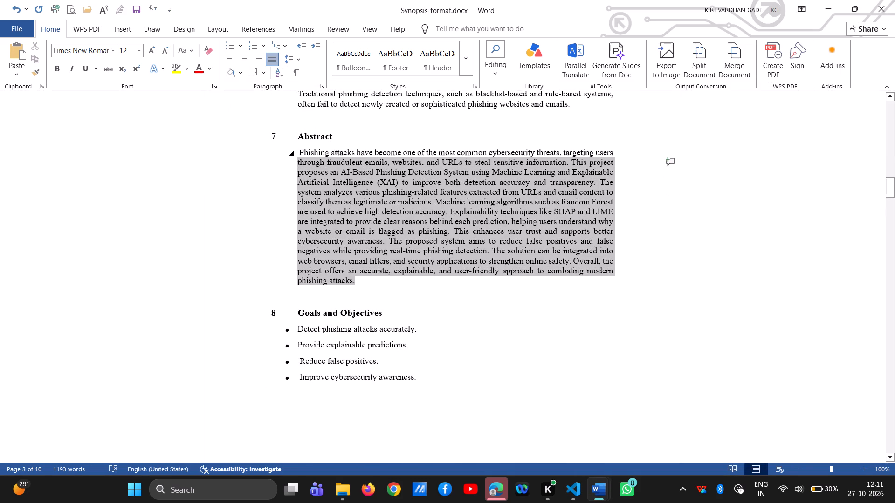
{"action": "left_click_drag", "start_coordinate": [303, 159], "coordinate": [300, 153]}
{"action": "key", "text": "BackSpace"}
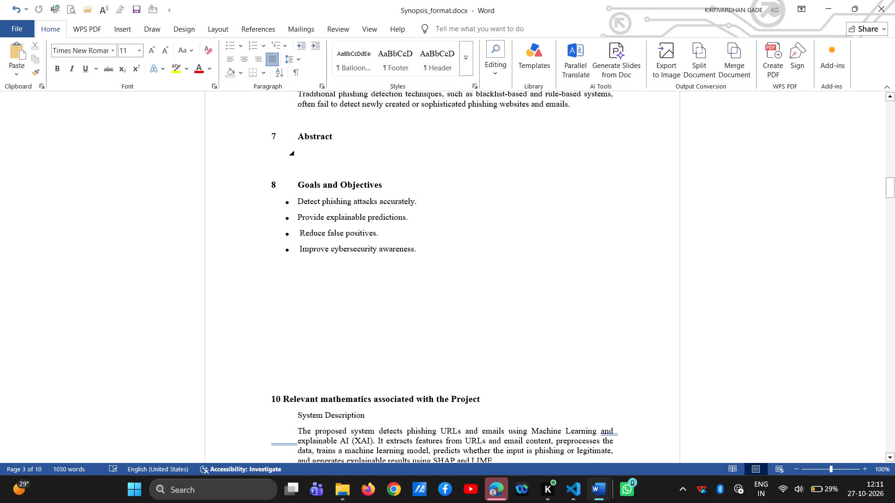
{"action": "key", "text": "ctrl+v"}
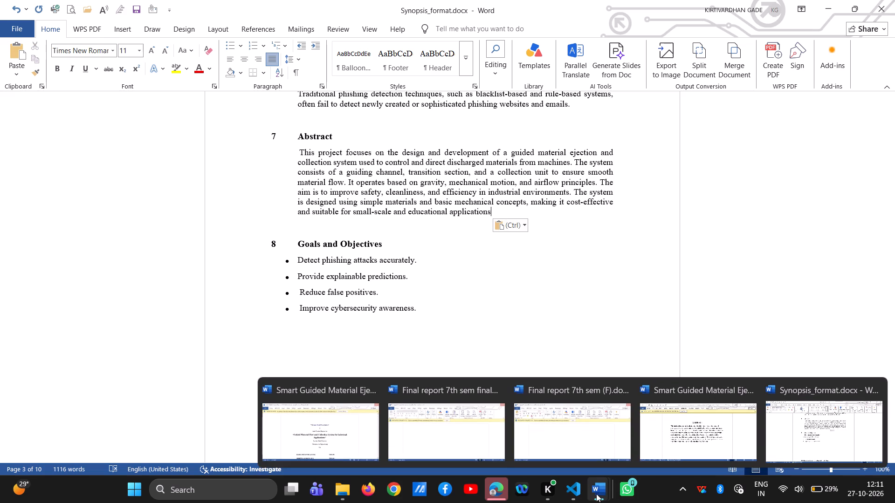
Look through the Smart Guided Material Ejection & Collection System report's declaration, index, introduction and necessity sections for synopsis content.
{"action": "left_click", "coordinate": [707, 445]}
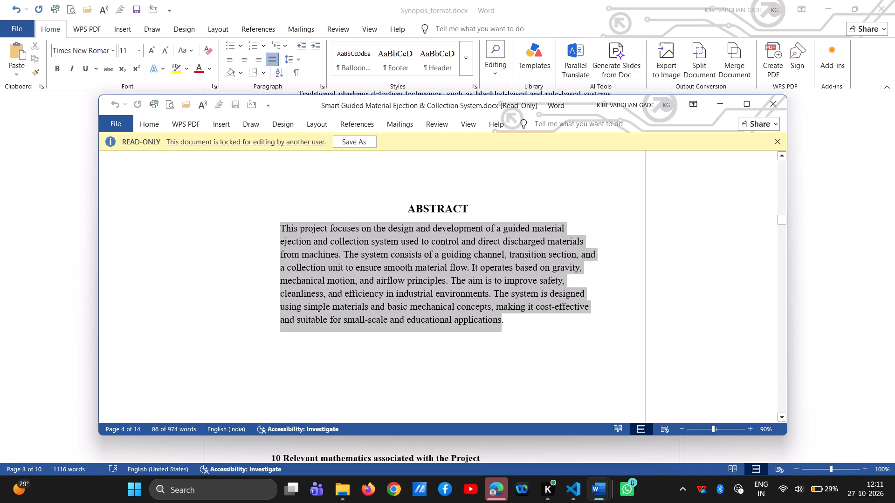
{"action": "scroll", "coordinate": [565, 371], "scroll_direction": "down", "scroll_amount": 1}
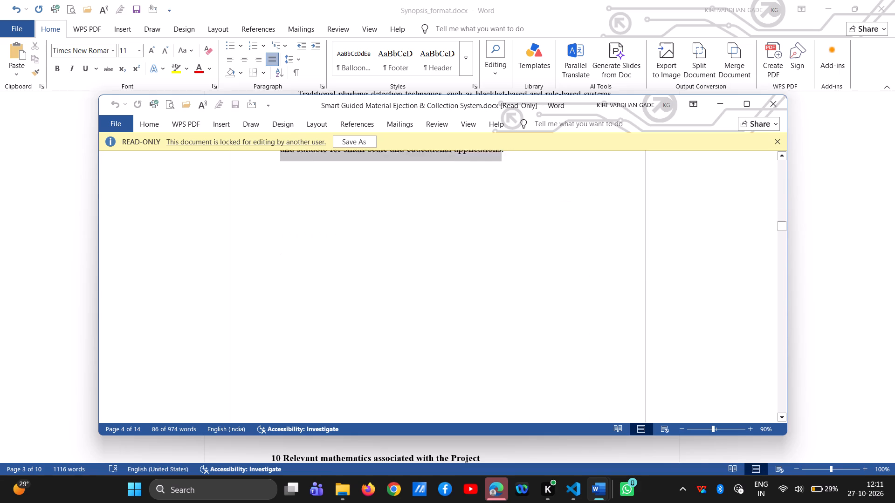
{"action": "scroll", "coordinate": [565, 371], "scroll_direction": "down", "scroll_amount": 1}
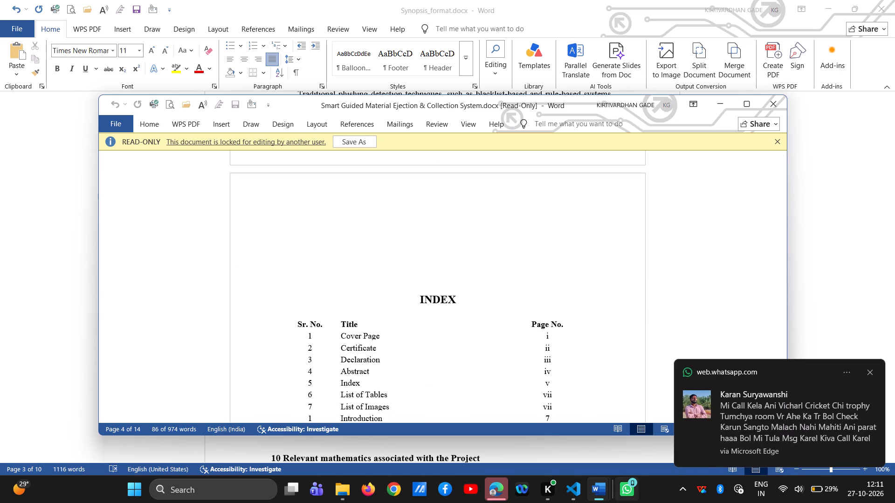
{"action": "scroll", "coordinate": [528, 382], "scroll_direction": "down", "scroll_amount": 1}
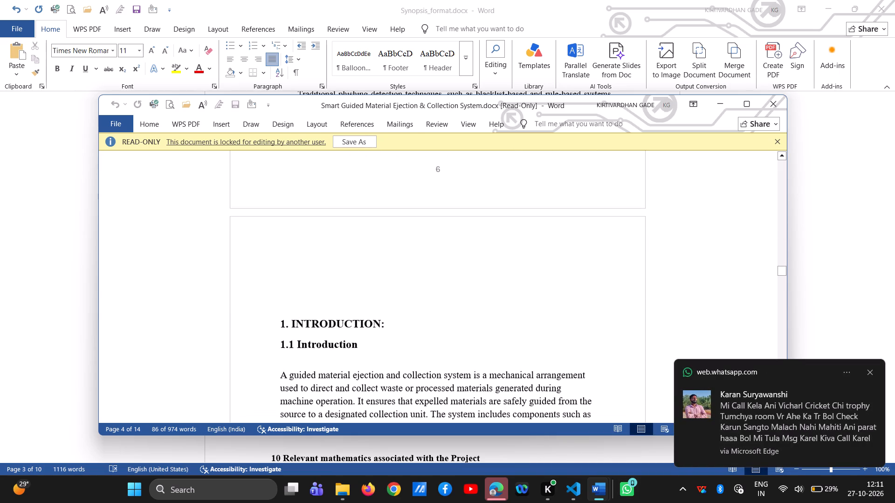
{"action": "scroll", "coordinate": [528, 382], "scroll_direction": "up", "scroll_amount": 1}
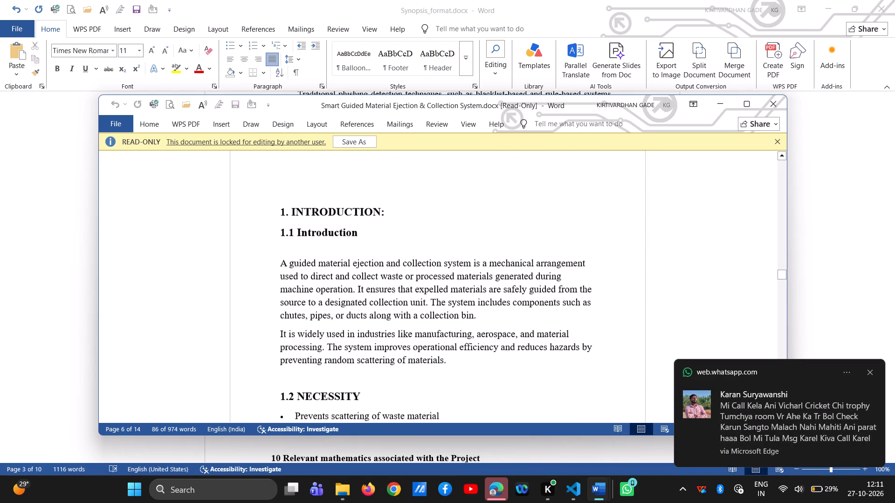
{"action": "scroll", "coordinate": [528, 382], "scroll_direction": "up", "scroll_amount": 1}
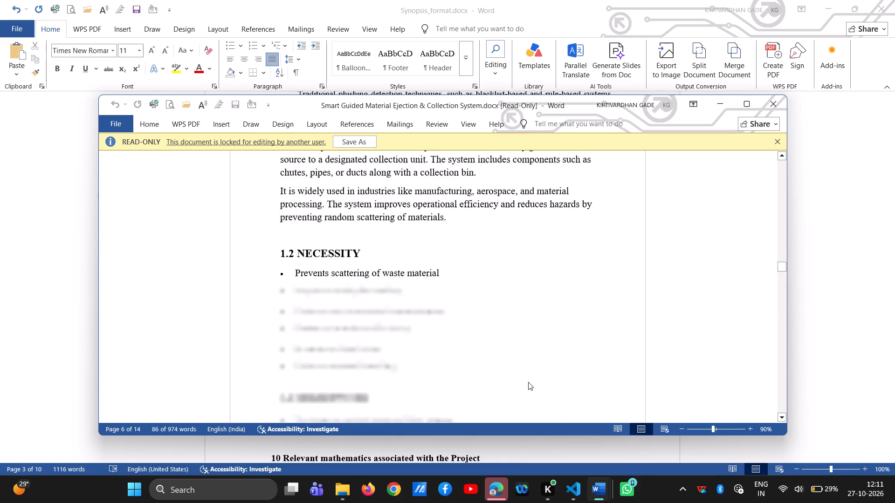
{"action": "scroll", "coordinate": [528, 382], "scroll_direction": "up", "scroll_amount": 2}
{"action": "scroll", "coordinate": [528, 382], "scroll_direction": "down", "scroll_amount": 1}
{"action": "scroll", "coordinate": [528, 382], "scroll_direction": "up", "scroll_amount": 1}
{"action": "scroll", "coordinate": [528, 382], "scroll_direction": "down", "scroll_amount": 1}
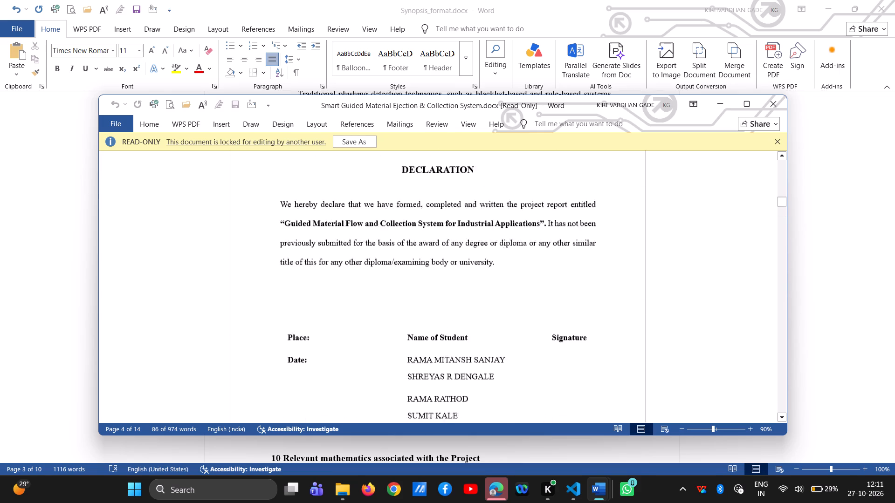
{"action": "scroll", "coordinate": [528, 382], "scroll_direction": "down", "scroll_amount": 1}
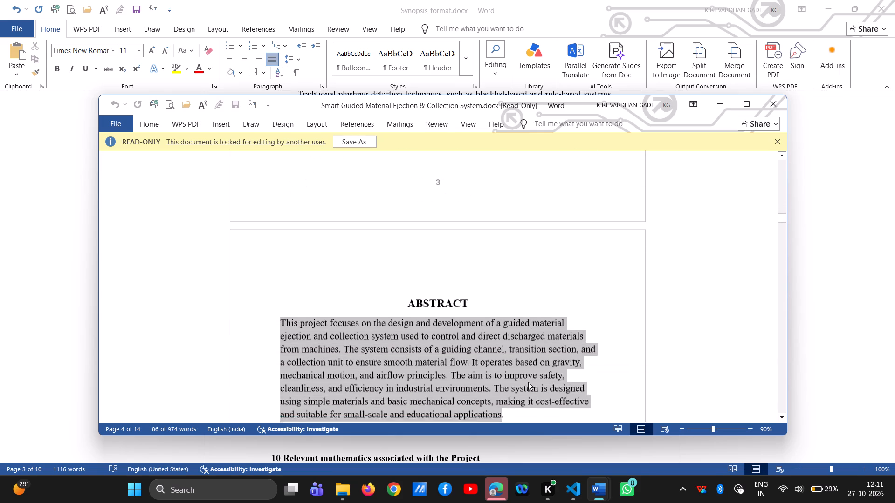
{"action": "scroll", "coordinate": [528, 382], "scroll_direction": "down", "scroll_amount": 2}
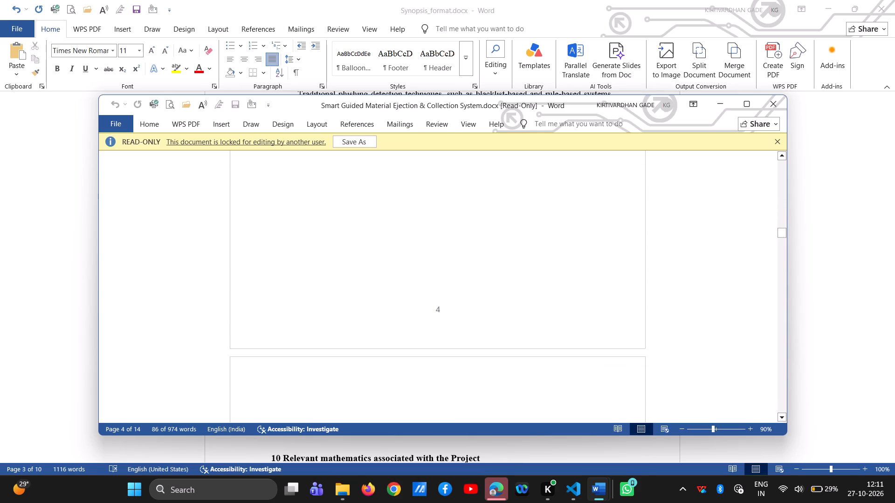
{"action": "scroll", "coordinate": [528, 382], "scroll_direction": "down", "scroll_amount": 2}
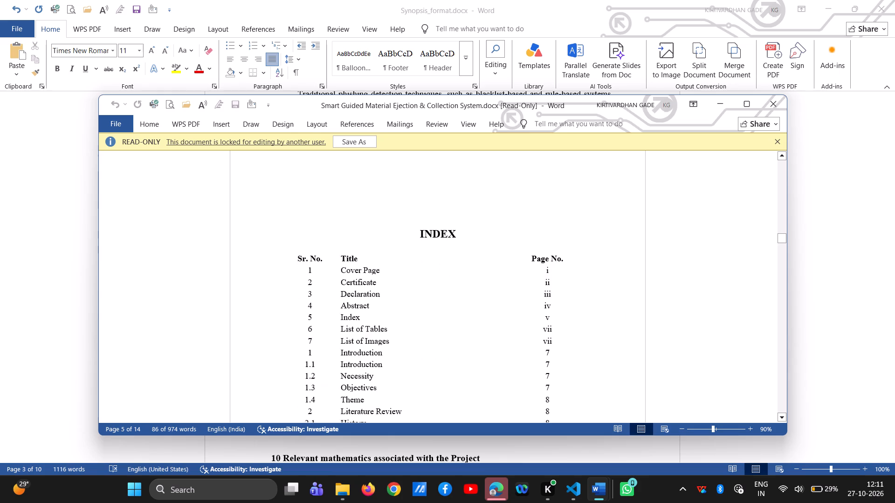
{"action": "scroll", "coordinate": [528, 380], "scroll_direction": "down", "scroll_amount": 2}
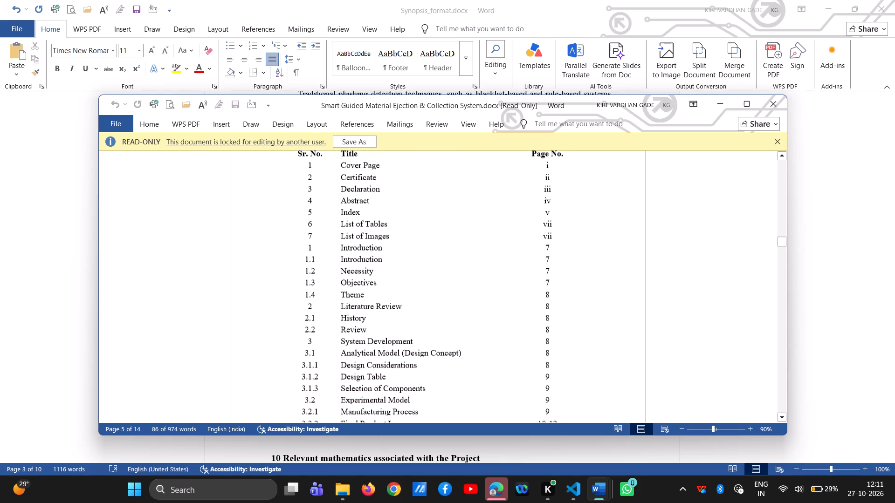
{"action": "scroll", "coordinate": [527, 379], "scroll_direction": "down", "scroll_amount": 1}
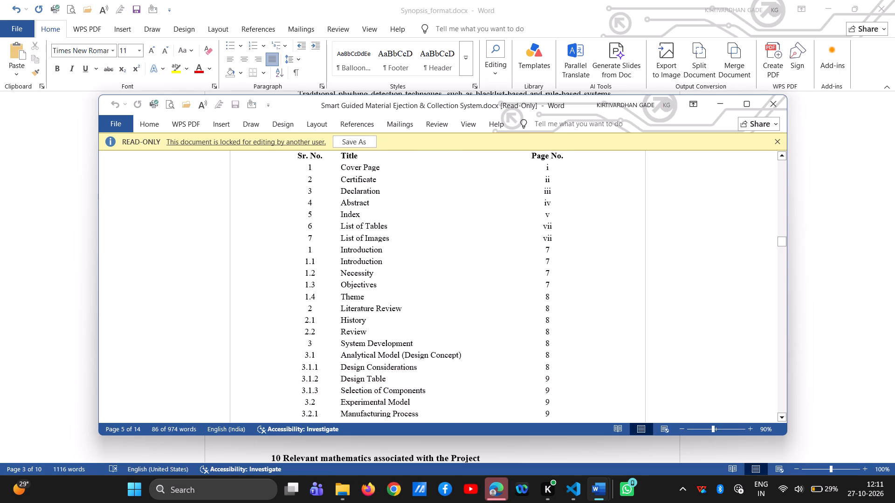
Copy the first paragraph of section 1.1 Introduction from the Smart Guided Material Ejection & Collection System report.
{"action": "scroll", "coordinate": [527, 379], "scroll_direction": "down", "scroll_amount": 2}
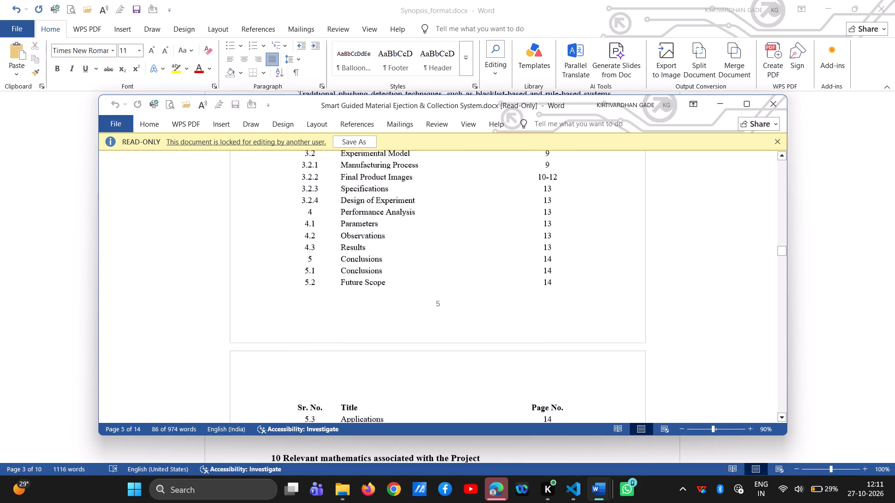
{"action": "scroll", "coordinate": [527, 379], "scroll_direction": "down", "scroll_amount": 1}
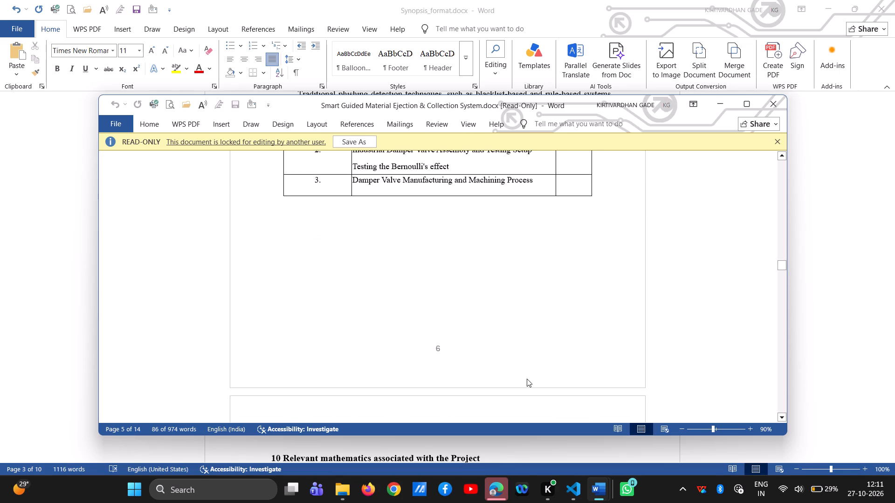
{"action": "scroll", "coordinate": [527, 379], "scroll_direction": "up", "scroll_amount": 1}
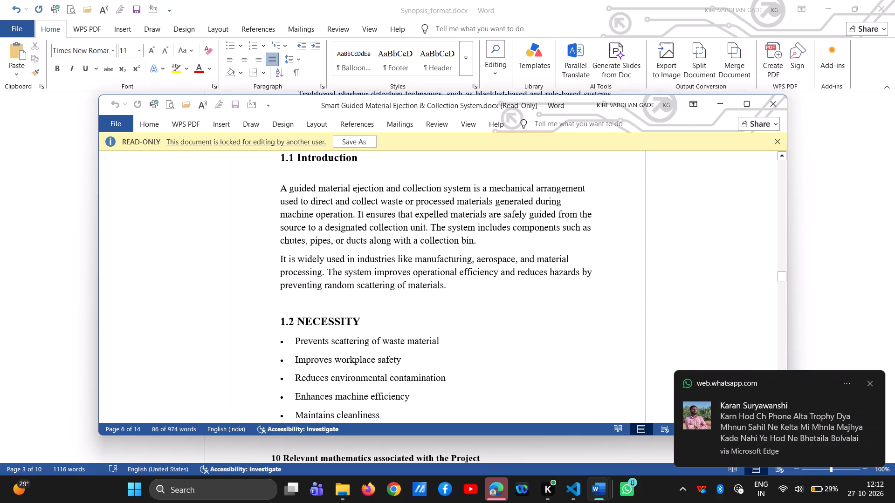
{"action": "left_click_drag", "start_coordinate": [283, 187], "coordinate": [479, 248]}
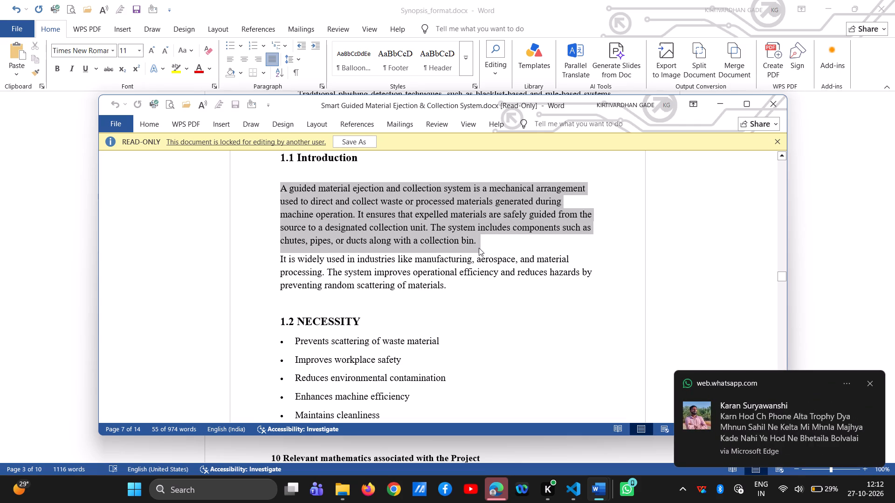
{"action": "key", "text": "ctrl+x"}
{"action": "key", "text": "ctrl+c"}
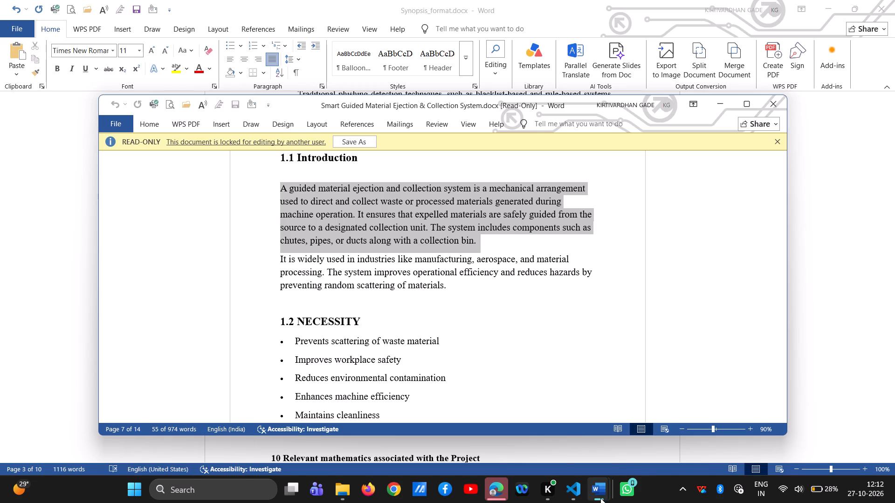
Replace the phishing text under Problem Statement in Synopsis_format.docx with the copied introduction paragraph, without a list number.
{"action": "left_click", "coordinate": [781, 431]}
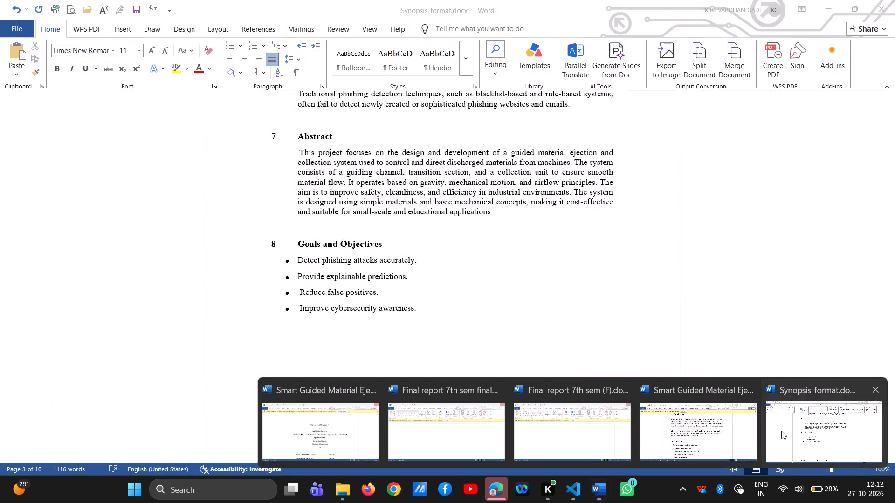
{"action": "scroll", "coordinate": [454, 269], "scroll_direction": "up", "scroll_amount": 1}
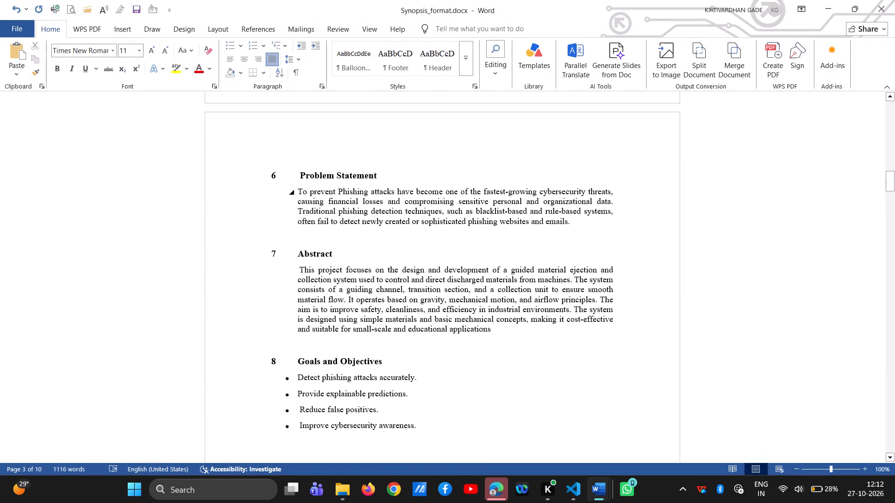
{"action": "left_click_drag", "start_coordinate": [573, 223], "coordinate": [303, 193]}
{"action": "key", "text": "BackSpace"}
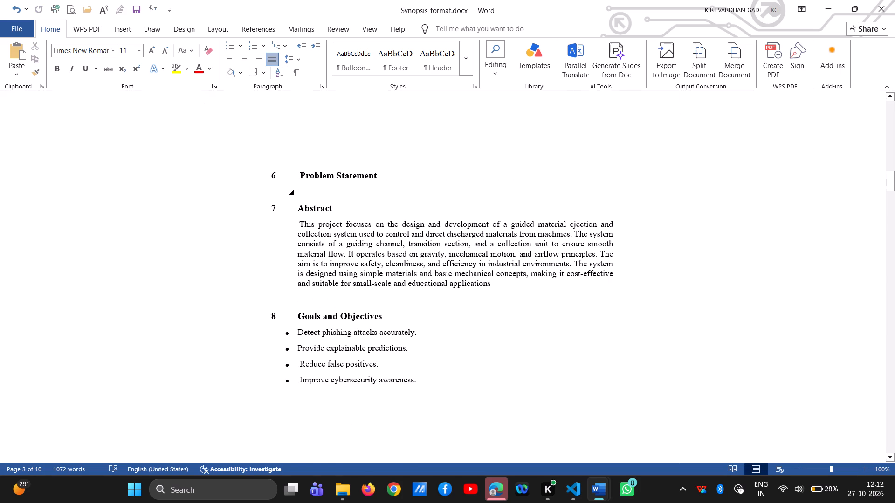
{"action": "key", "text": "ctrl+v"}
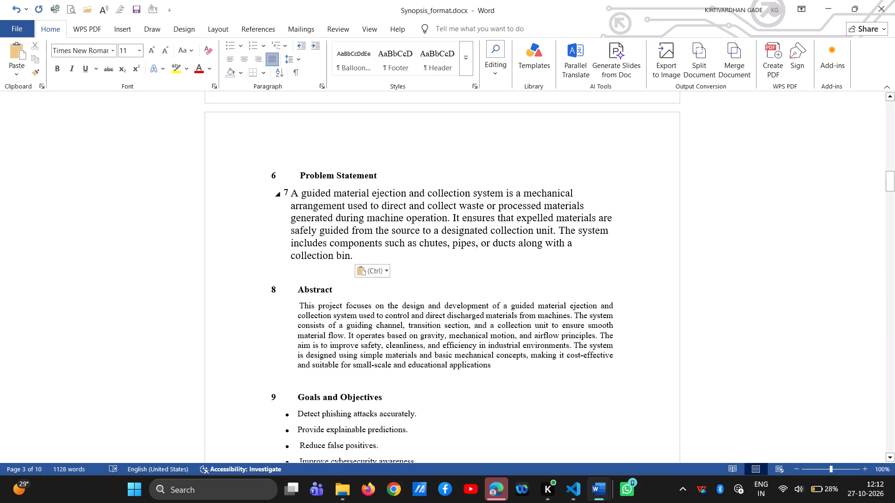
{"action": "left_click", "coordinate": [288, 194]}
{"action": "key", "text": "BackSpace"}
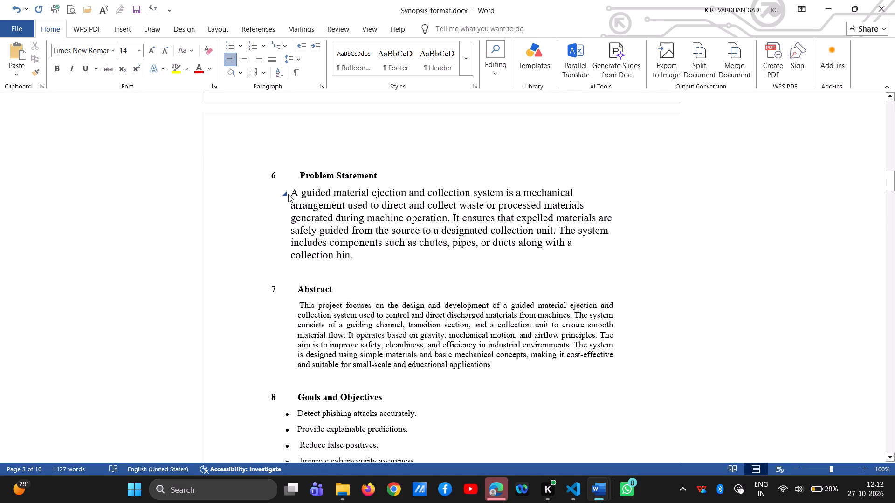
Set the font size of the new Problem Statement paragraph to 12.
{"action": "left_click_drag", "start_coordinate": [362, 257], "coordinate": [300, 215]}
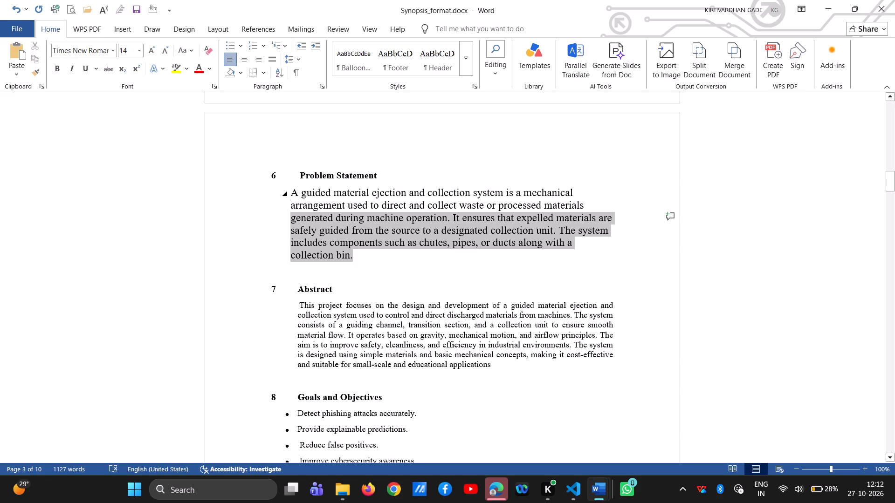
{"action": "left_click_drag", "start_coordinate": [300, 215], "coordinate": [290, 195]}
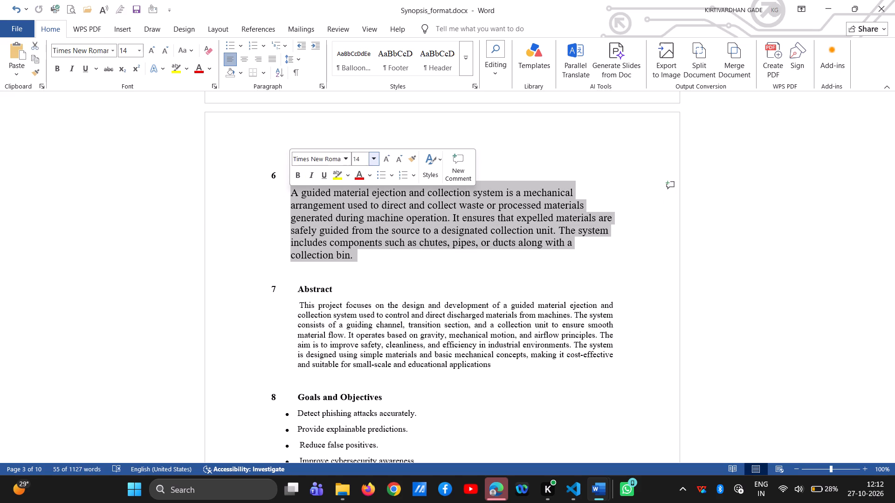
{"action": "left_click", "coordinate": [361, 159]}
{"action": "left_click", "coordinate": [361, 159]}
{"action": "key", "text": "BackSpace"}
Set the font size of the selected paragraph under Problem Statement to 12.
{"action": "key", "text": "2"}
{"action": "key", "text": "Return"}
{"action": "left_click", "coordinate": [402, 242]}
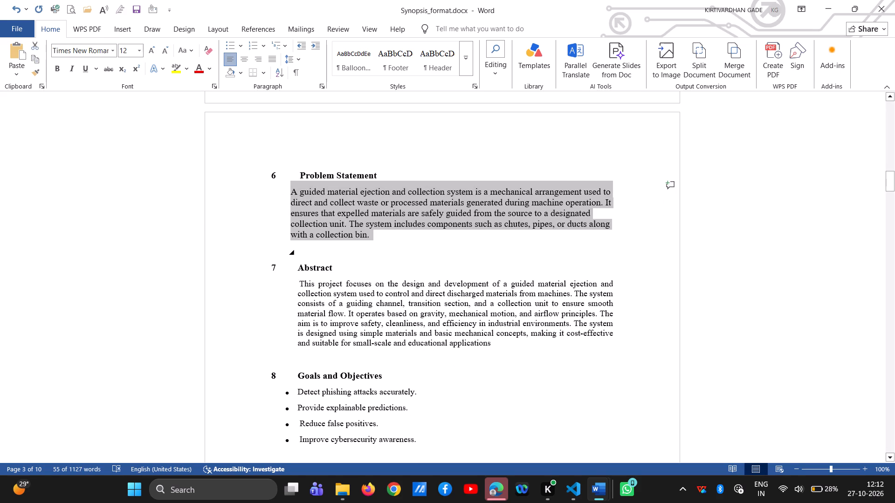
Justify the guided material ejection paragraph under the Problem Statement heading.
{"action": "left_click_drag", "start_coordinate": [393, 242], "coordinate": [344, 223]}
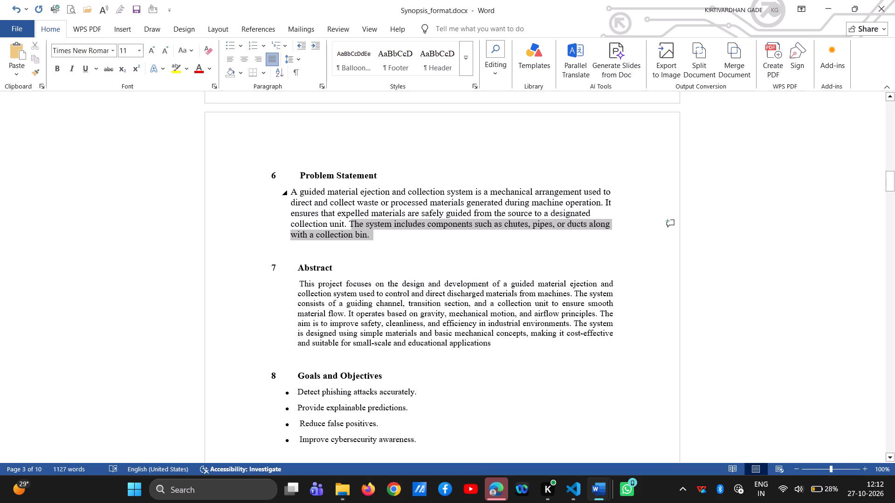
{"action": "left_click_drag", "start_coordinate": [344, 223], "coordinate": [292, 193]}
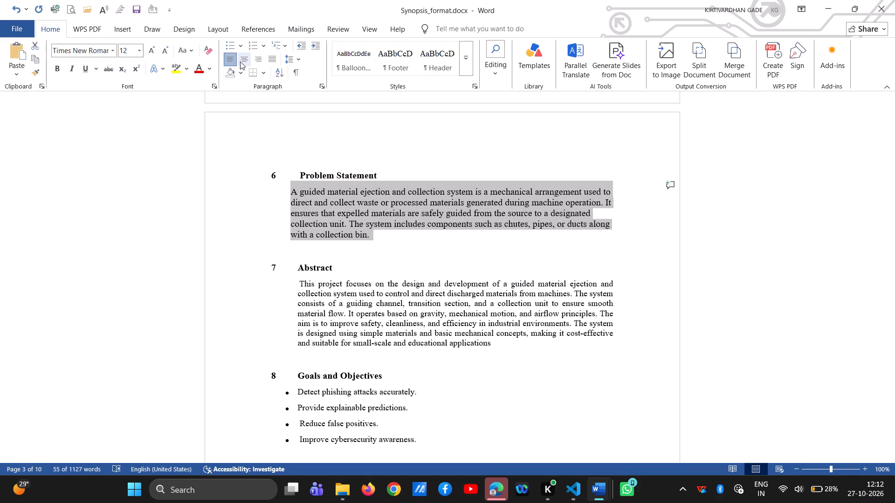
{"action": "left_click", "coordinate": [272, 61]}
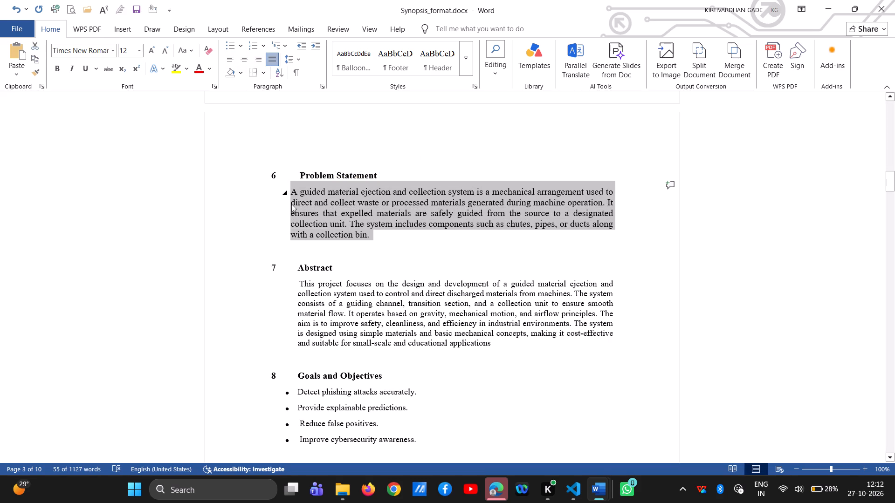
Indent the first line of the Problem Statement paragraph, starting at "A guided material ejection".
{"action": "left_click", "coordinate": [285, 192]}
{"action": "left_click", "coordinate": [274, 211]}
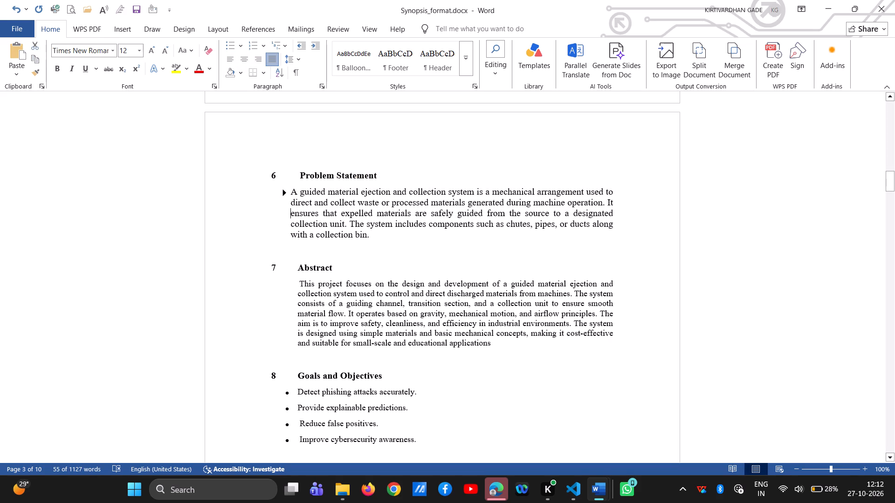
{"action": "left_click", "coordinate": [289, 195]}
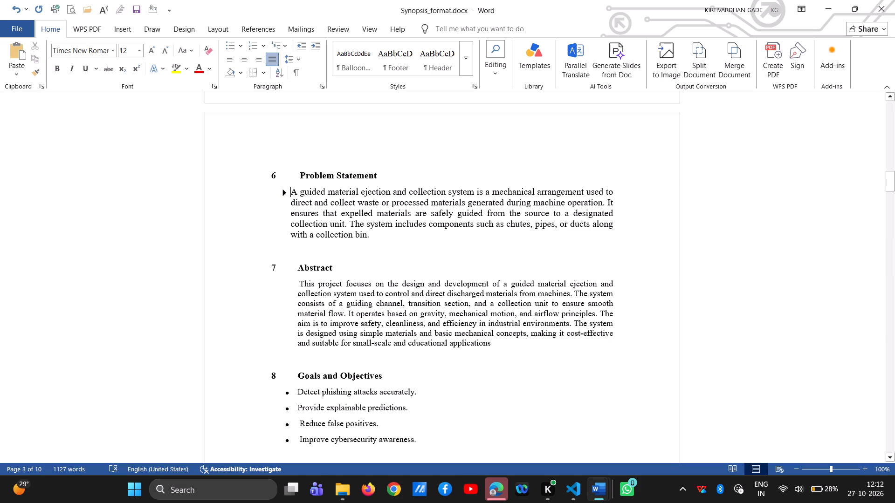
{"action": "key", "text": "Tab"}
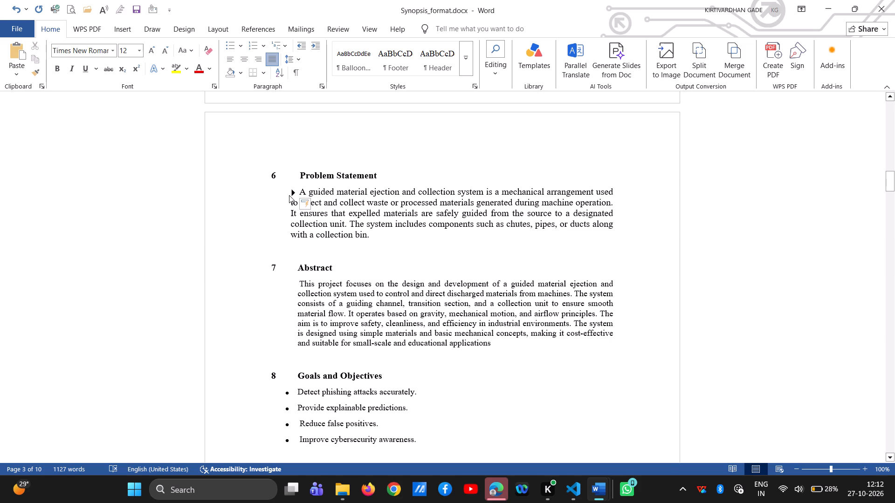
Indent the remaining lines of the Problem Statement paragraph, aligning them with the start of its first line.
{"action": "left_click_drag", "start_coordinate": [370, 238], "coordinate": [303, 191]}
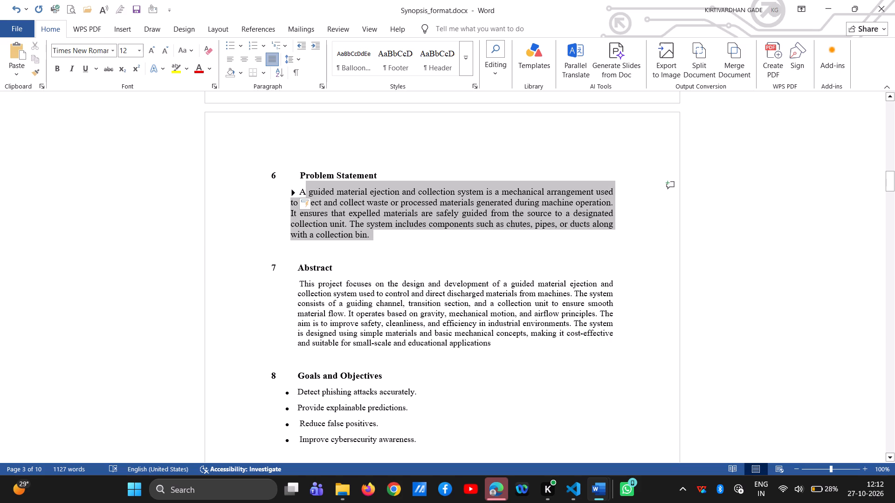
{"action": "left_click_drag", "start_coordinate": [303, 191], "coordinate": [298, 195]}
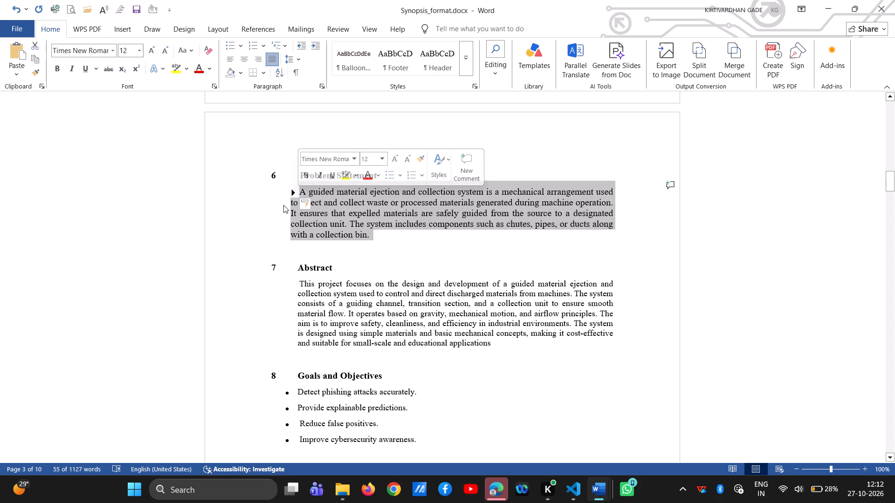
{"action": "left_click", "coordinate": [284, 205]}
{"action": "key", "text": "Tab"}
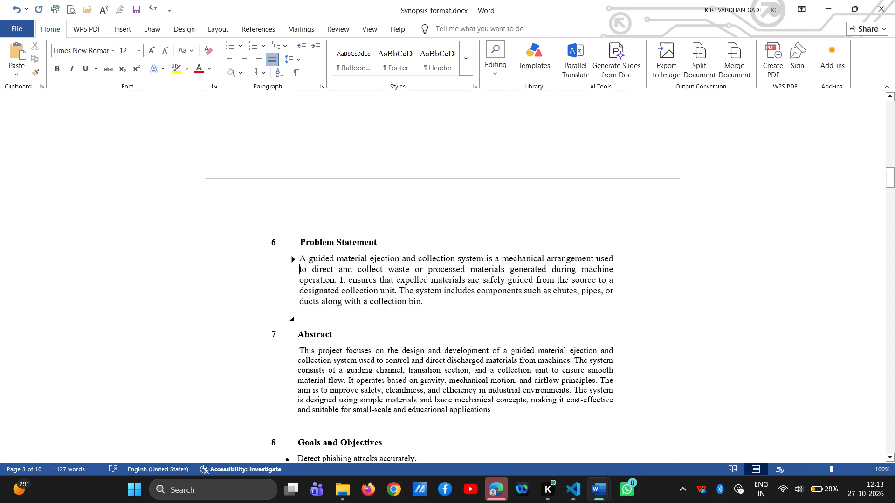
Set the font size of the guided material ejection paragraph under Problem Statement to 11.
{"action": "left_click_drag", "start_coordinate": [427, 304], "coordinate": [304, 261]}
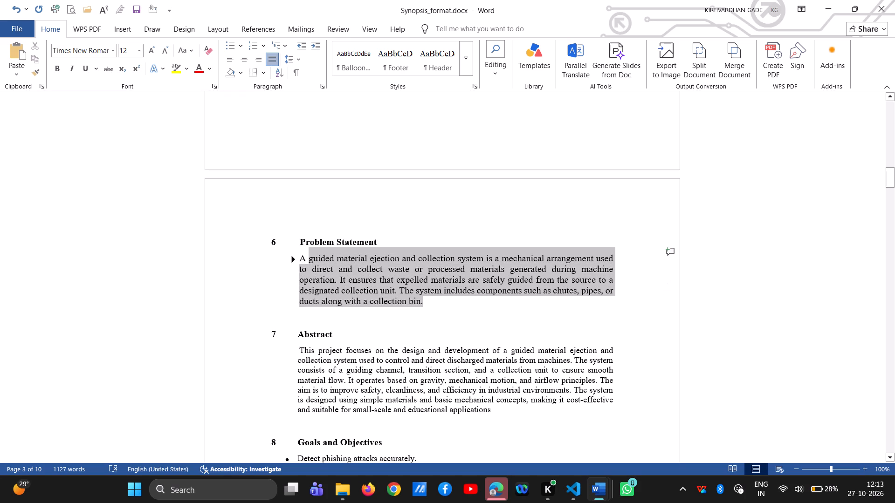
{"action": "left_click_drag", "start_coordinate": [304, 261], "coordinate": [303, 260]}
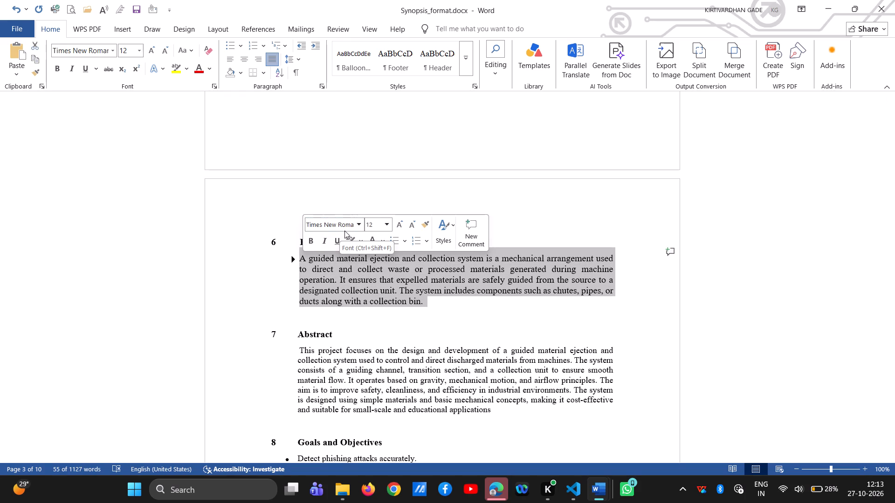
{"action": "left_click_drag", "start_coordinate": [499, 421], "coordinate": [387, 384]}
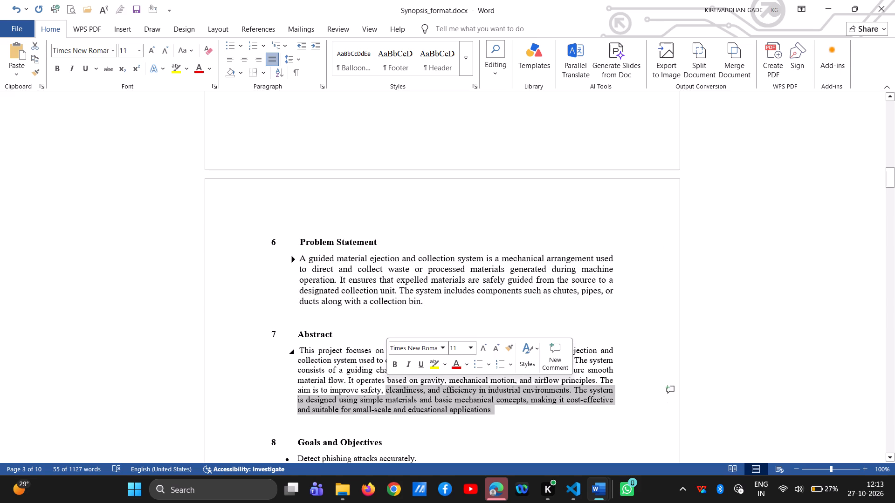
{"action": "left_click_drag", "start_coordinate": [425, 306], "coordinate": [418, 307]}
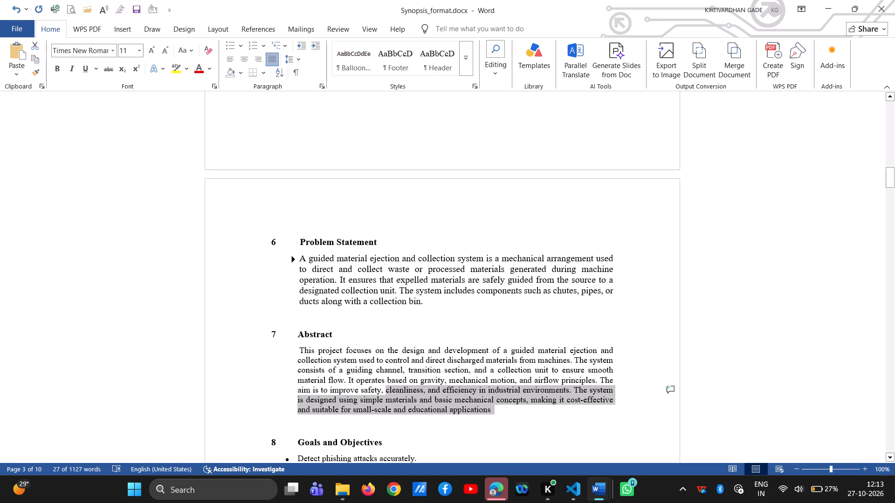
{"action": "left_click_drag", "start_coordinate": [418, 307], "coordinate": [303, 260]}
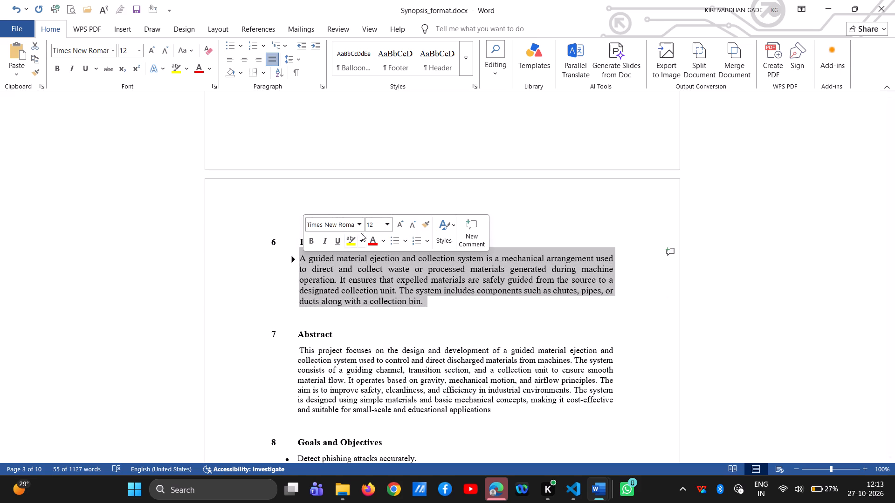
{"action": "left_click", "coordinate": [373, 224]}
{"action": "left_click", "coordinate": [373, 224]}
{"action": "key", "text": "BackSpace"}
{"action": "key", "text": "1"}
{"action": "key", "text": "Return"}
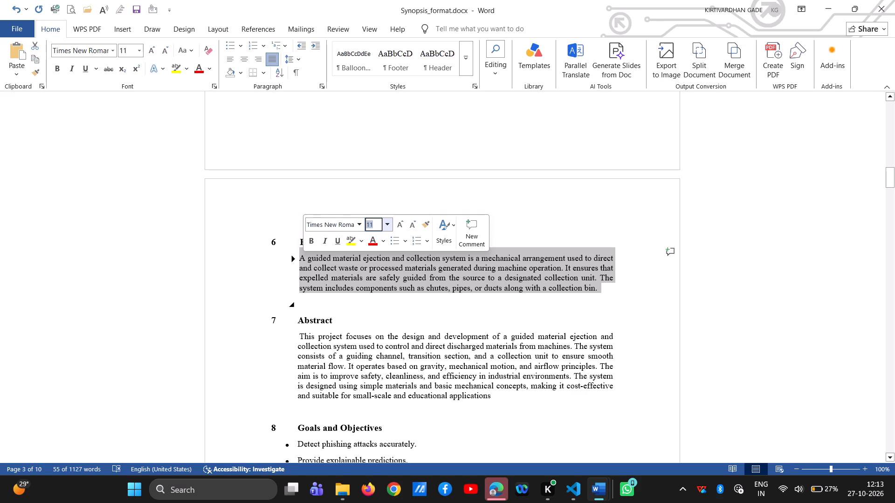
Switch to the Smart Guided Material Ejection & Collection System report and copy the four bullet points under 1.3 OBJECTIVES.
{"action": "scroll", "coordinate": [463, 300], "scroll_direction": "down", "scroll_amount": 1}
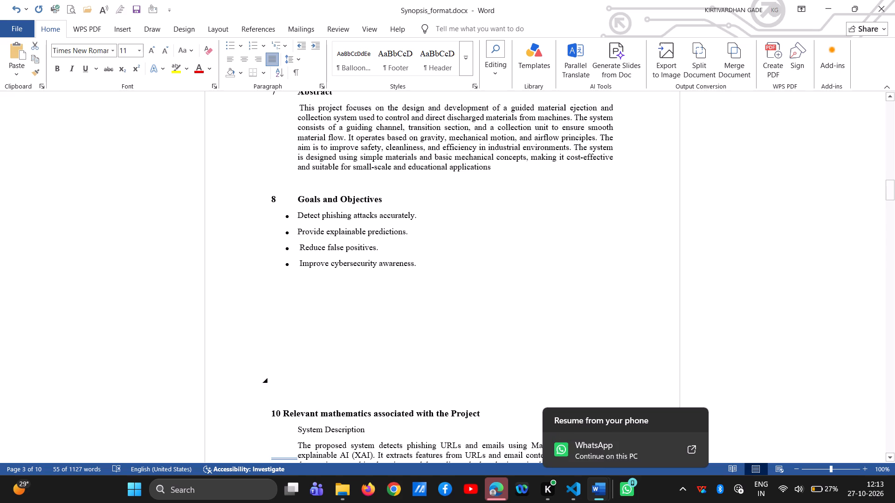
{"action": "scroll", "coordinate": [486, 407], "scroll_direction": "down", "scroll_amount": 2}
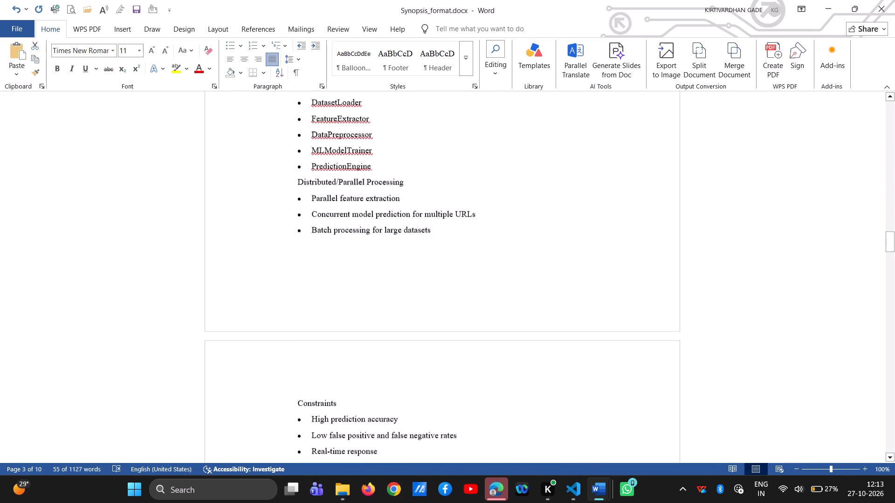
{"action": "scroll", "coordinate": [486, 407], "scroll_direction": "down", "scroll_amount": 1}
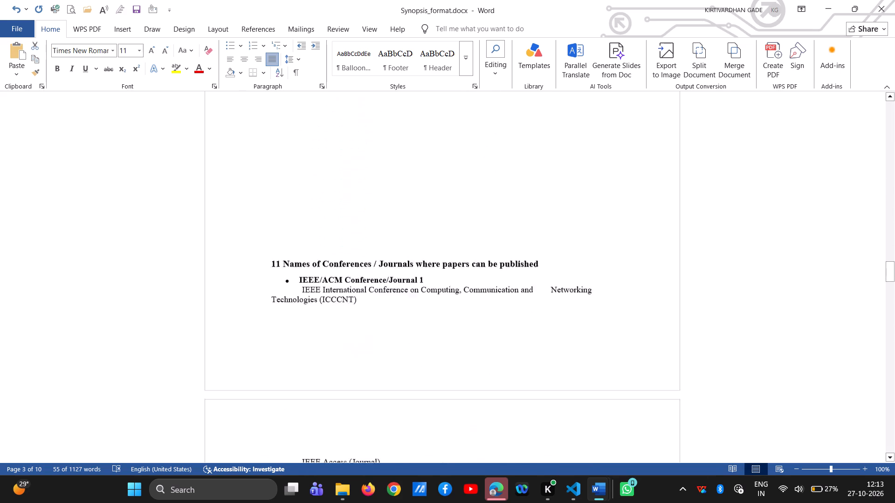
{"action": "scroll", "coordinate": [486, 407], "scroll_direction": "down", "scroll_amount": 1}
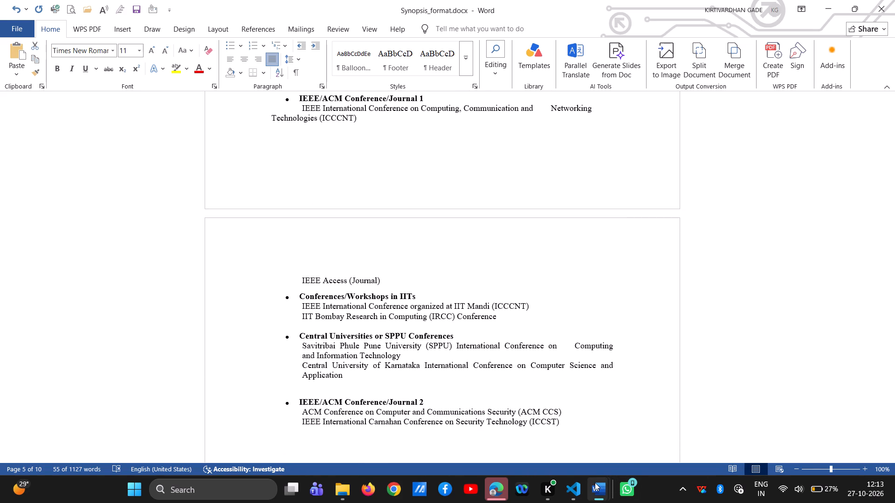
{"action": "left_click", "coordinate": [676, 428]}
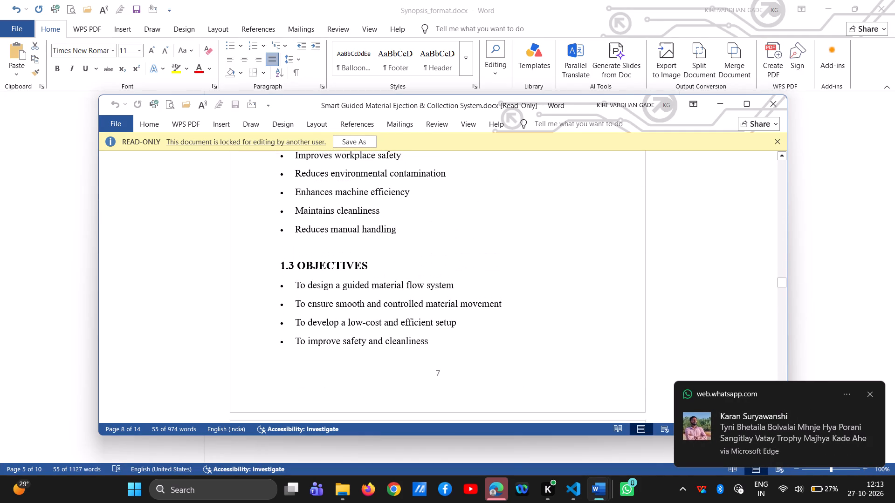
{"action": "left_click_drag", "start_coordinate": [426, 344], "coordinate": [300, 286]}
{"action": "key", "text": "ctrl+c"}
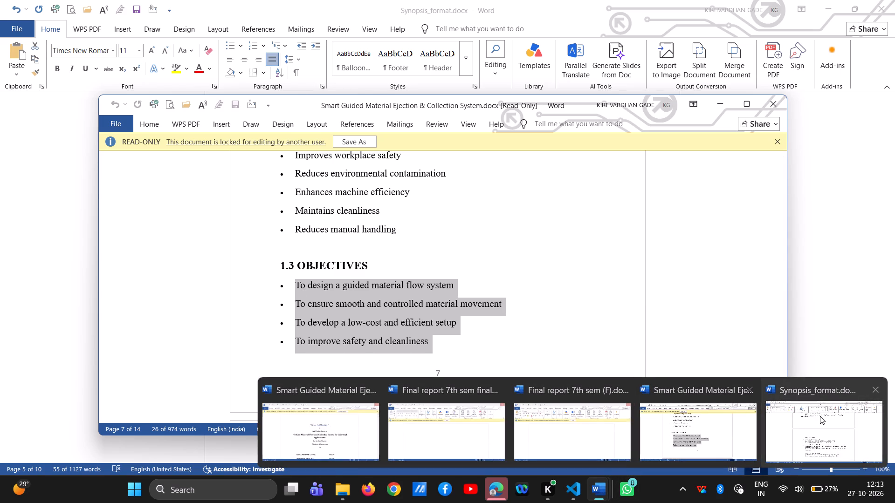
Replace the four phishing-related bullets under Goals and Objectives in Synopsis_format.docx with the copied project objectives.
{"action": "left_click", "coordinate": [820, 416]}
{"action": "scroll", "coordinate": [536, 282], "scroll_direction": "up", "scroll_amount": 1}
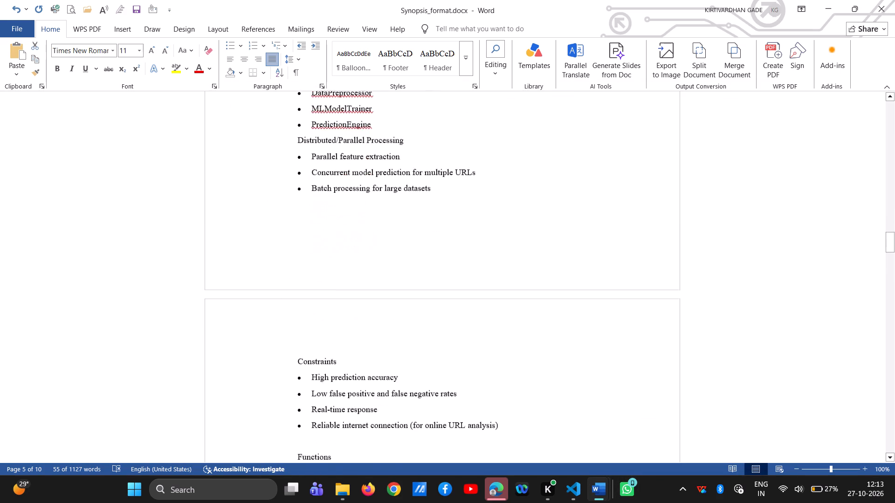
{"action": "scroll", "coordinate": [536, 282], "scroll_direction": "up", "scroll_amount": 1}
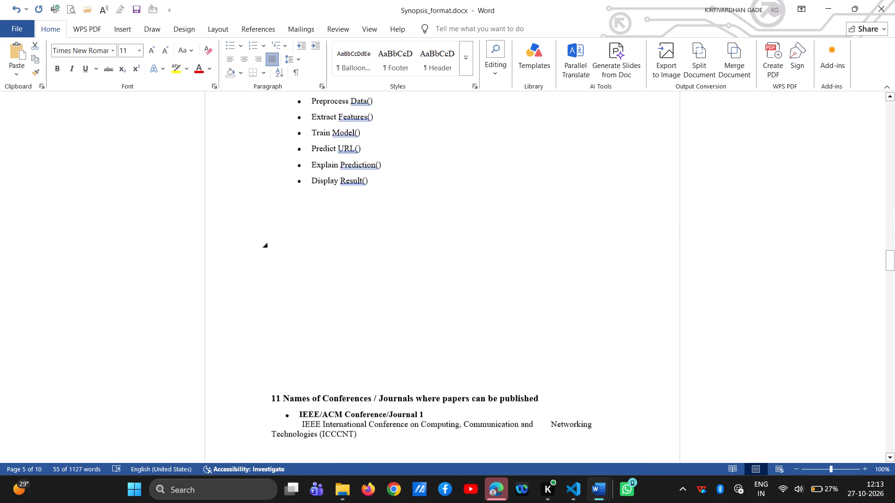
{"action": "scroll", "coordinate": [536, 282], "scroll_direction": "up", "scroll_amount": 1}
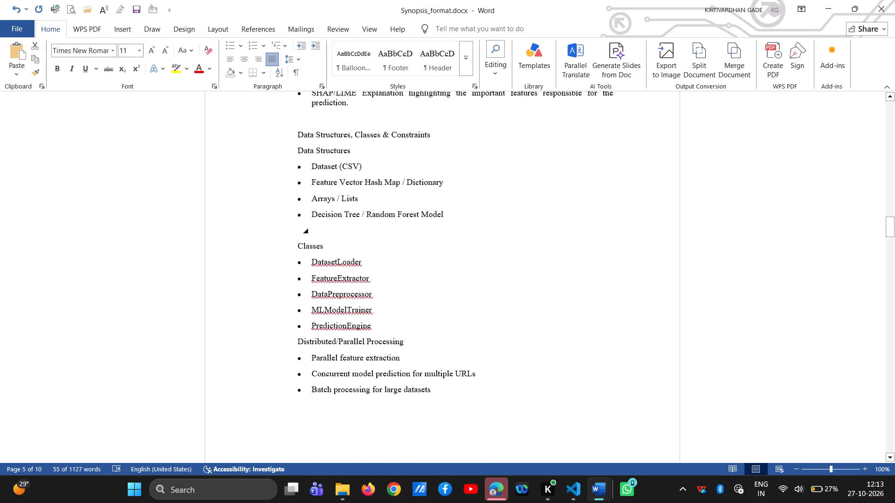
{"action": "scroll", "coordinate": [536, 282], "scroll_direction": "up", "scroll_amount": 2}
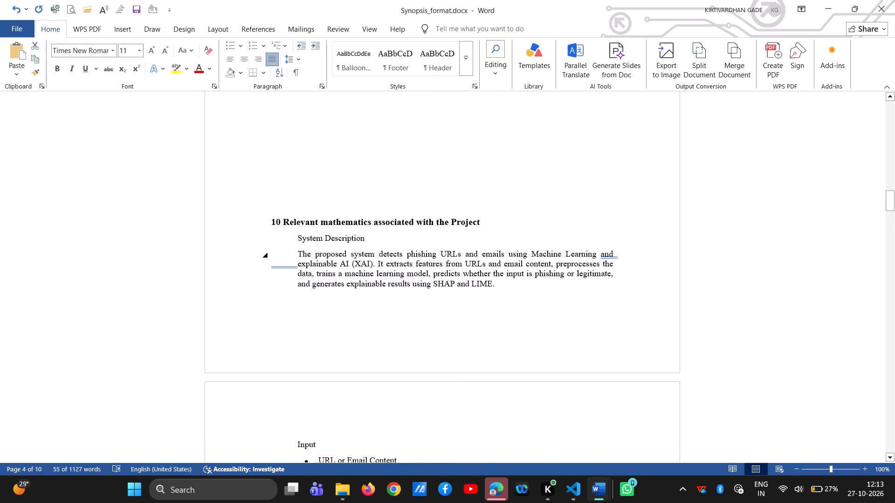
{"action": "scroll", "coordinate": [536, 282], "scroll_direction": "up", "scroll_amount": 1}
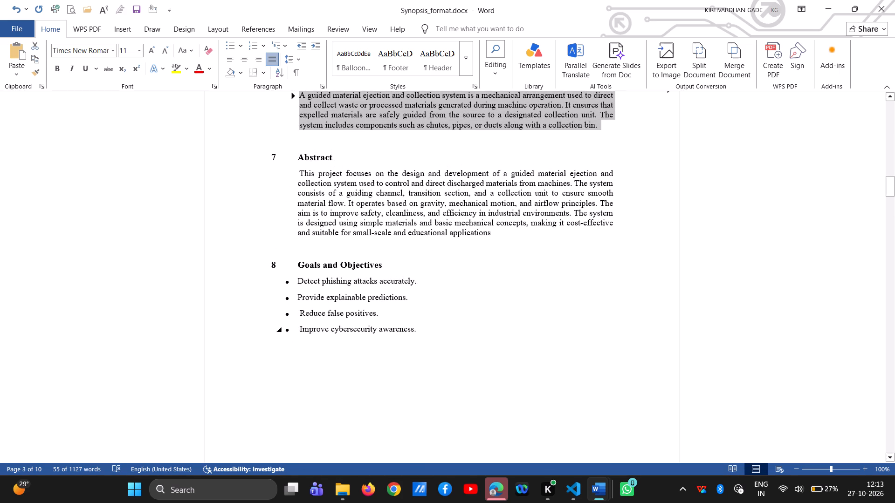
{"action": "left_click_drag", "start_coordinate": [427, 338], "coordinate": [303, 284]}
{"action": "key", "text": "BackSpace"}
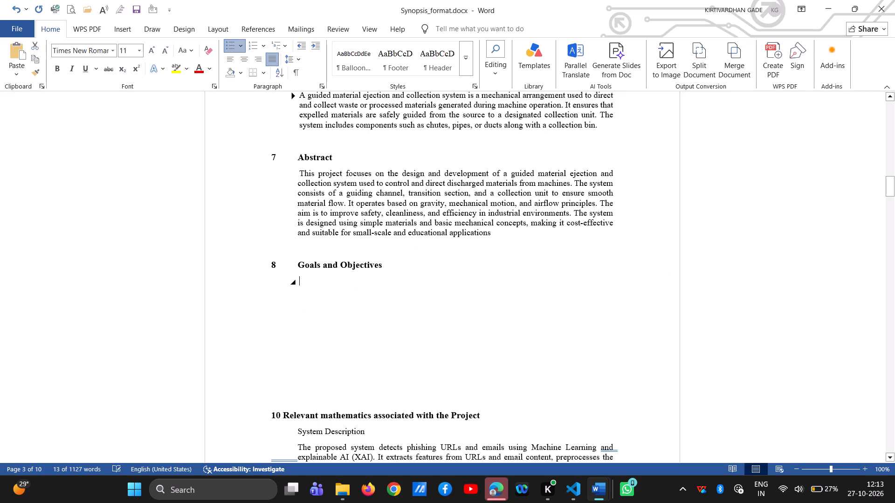
{"action": "key", "text": "ctrl+v"}
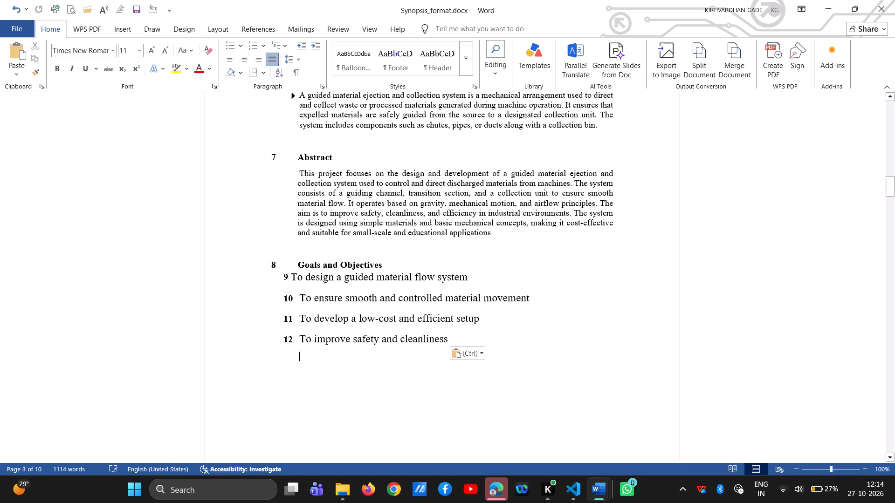
Remove the automatic numbering from the four pasted objectives under Goals and Objectives.
{"action": "left_click", "coordinate": [290, 278]}
{"action": "key", "text": "BackSpace"}
{"action": "left_click", "coordinate": [295, 302]}
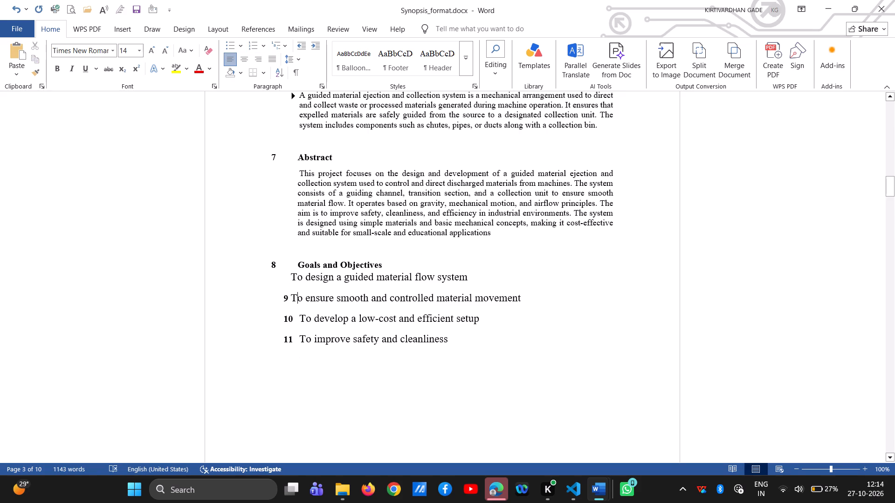
{"action": "key", "text": "Left"}
{"action": "key", "text": "BackSpace"}
{"action": "key", "text": "Down"}
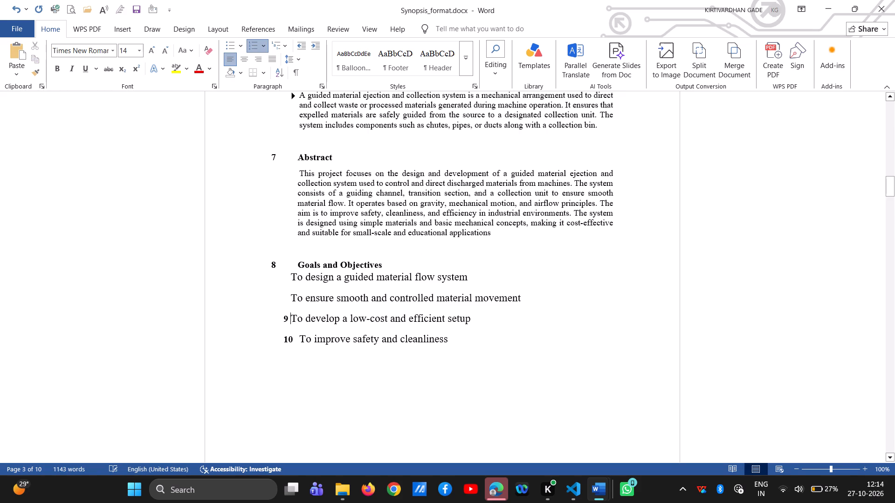
{"action": "key", "text": "BackSpace"}
{"action": "key", "text": "Down"}
{"action": "key", "text": "BackSpace"}
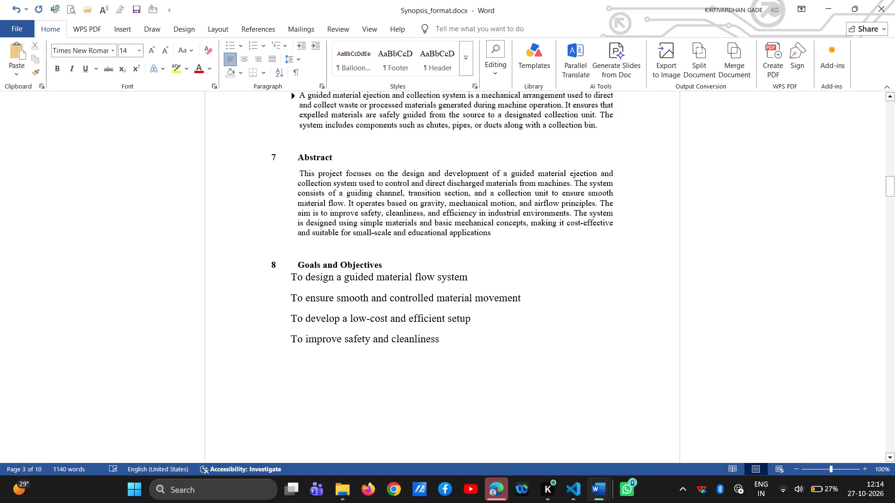
Apply round bullets to each of the four objectives, from "To design a guided material flow system" to "To improve safety and cleanliness".
{"action": "left_click", "coordinate": [289, 280]}
{"action": "left_click", "coordinate": [228, 44]}
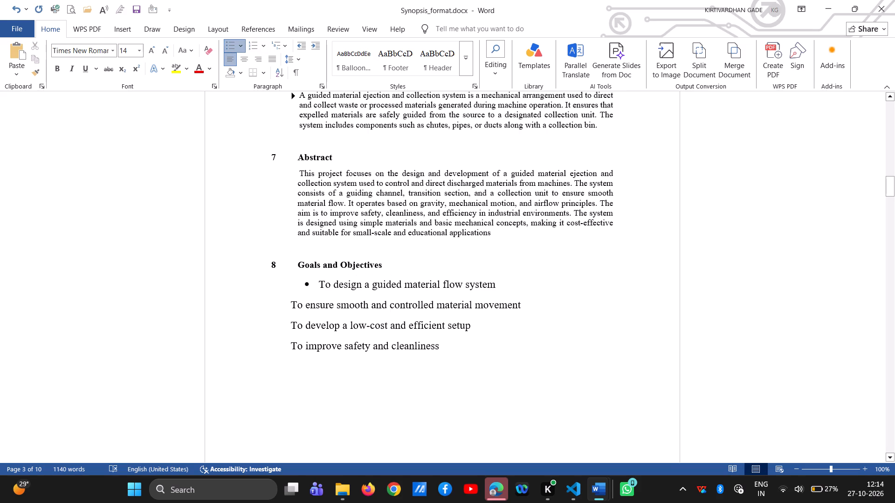
{"action": "left_click", "coordinate": [293, 306]}
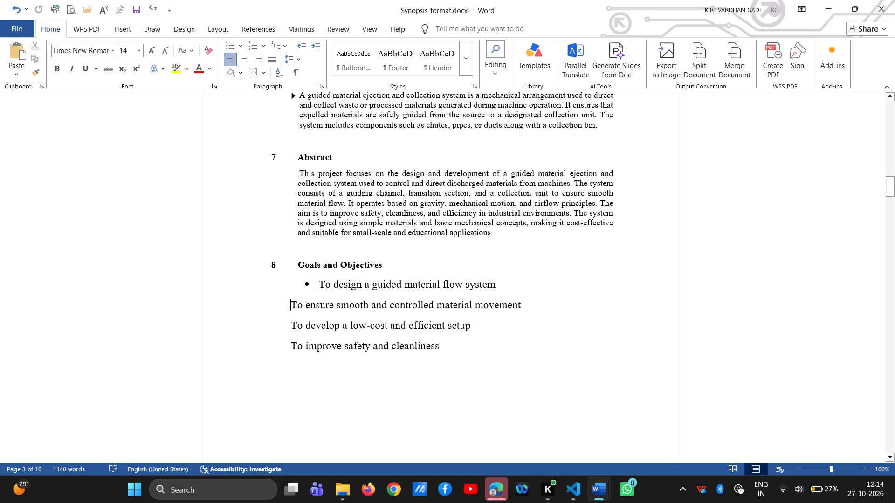
{"action": "left_click", "coordinate": [229, 45]}
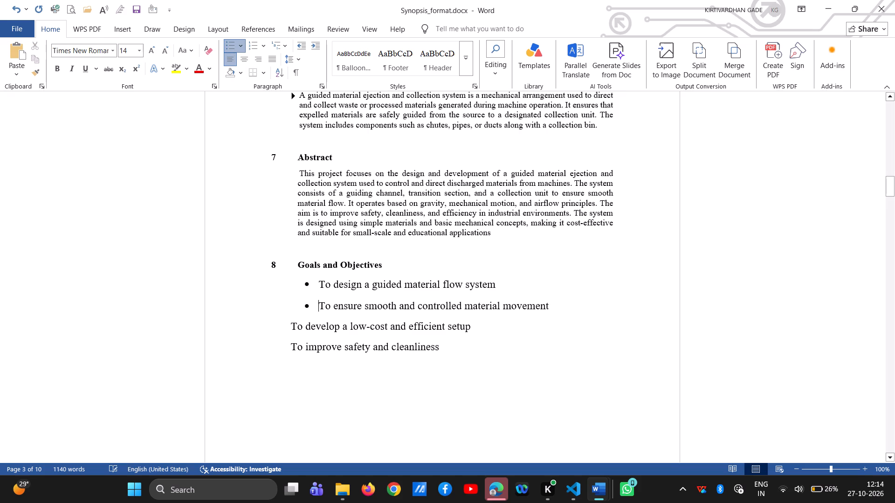
{"action": "left_click", "coordinate": [291, 322]}
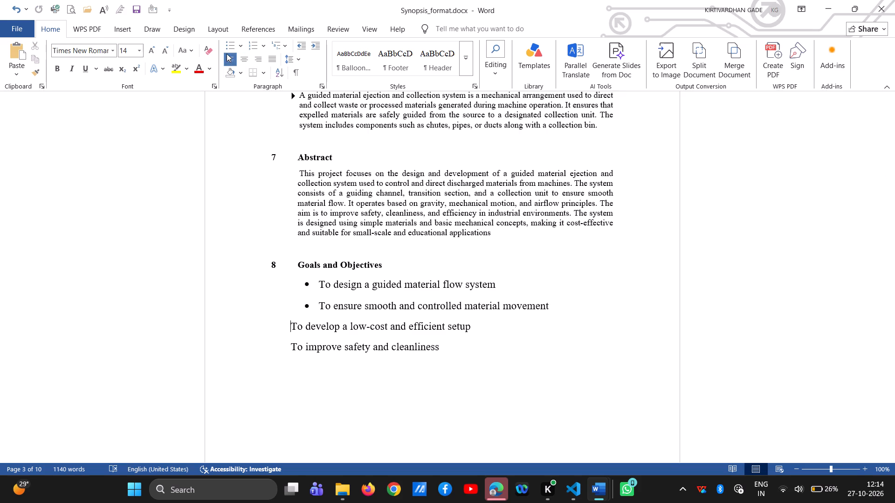
{"action": "left_click_drag", "start_coordinate": [227, 54], "coordinate": [227, 46]}
{"action": "left_click", "coordinate": [227, 46]}
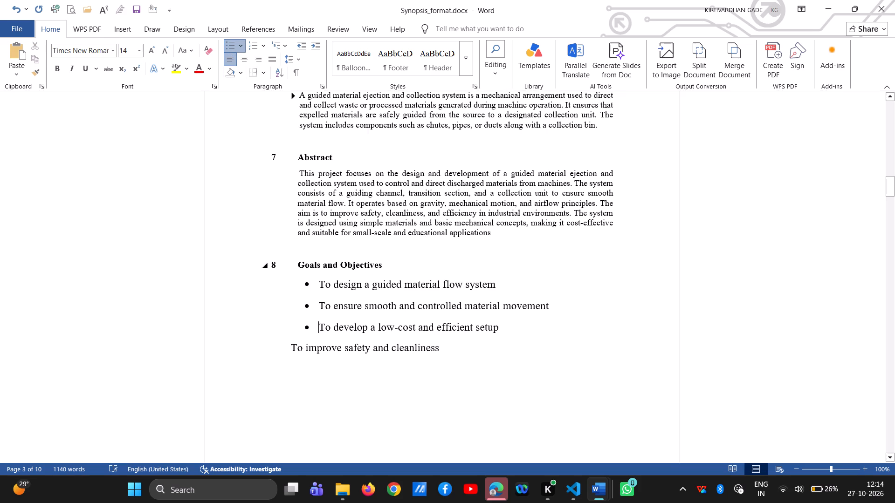
{"action": "left_click", "coordinate": [292, 353]}
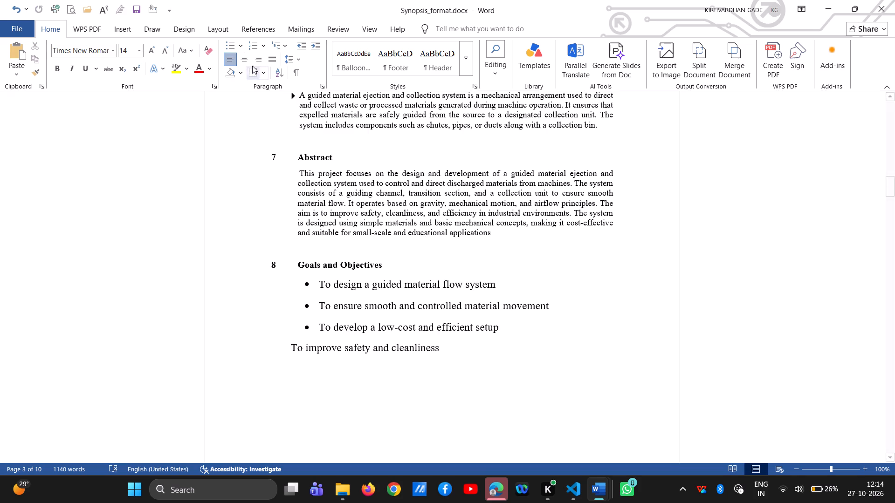
{"action": "left_click", "coordinate": [231, 48]}
Set the font size of the four bulleted objectives under Goals and Objectives to 11.
{"action": "left_click_drag", "start_coordinate": [490, 363], "coordinate": [323, 292]}
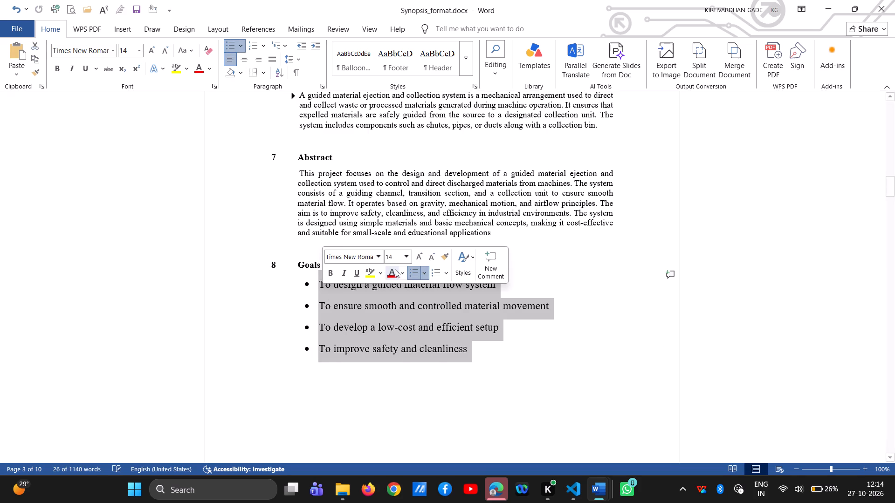
{"action": "left_click", "coordinate": [397, 257]}
{"action": "left_click", "coordinate": [397, 257]}
{"action": "key", "text": "BackSpace"}
{"action": "key", "text": "1"}
{"action": "key", "text": "Return"}
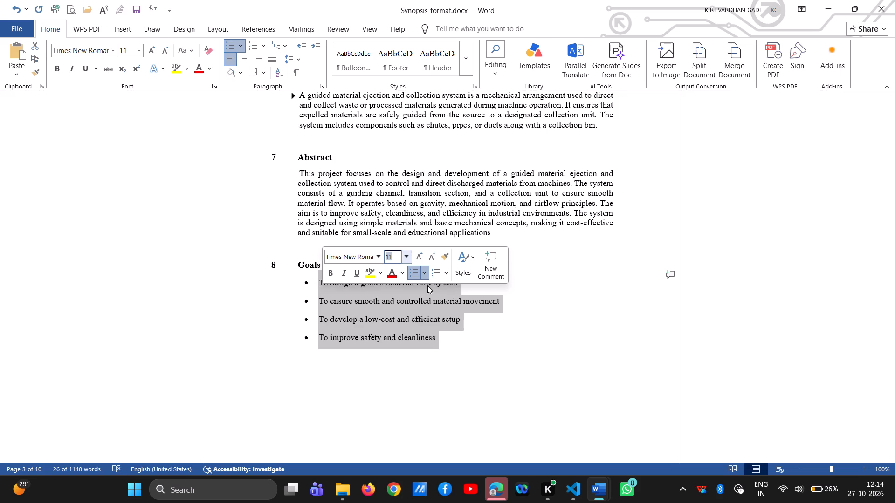
{"action": "left_click", "coordinate": [496, 360]}
Delete the whole section 10, Relevant mathematics associated with the Project, from its heading through its last content before section 11.
{"action": "scroll", "coordinate": [493, 375], "scroll_direction": "down", "scroll_amount": 1}
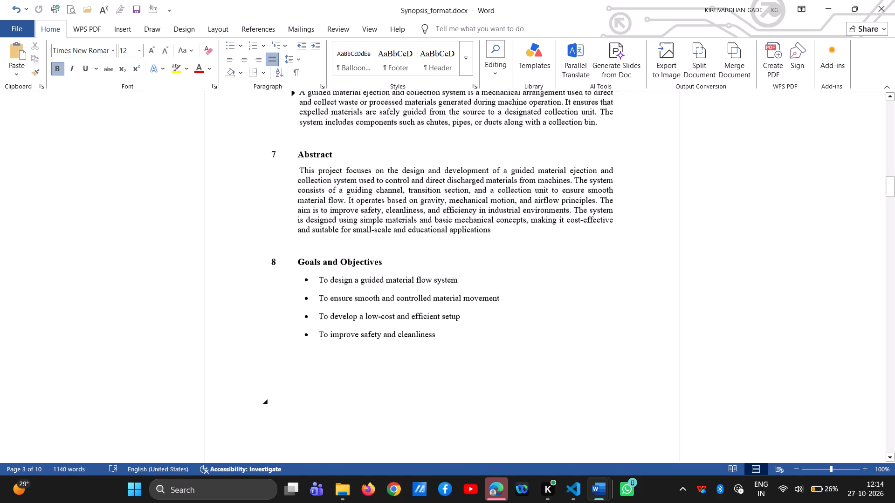
{"action": "scroll", "coordinate": [493, 375], "scroll_direction": "down", "scroll_amount": 2}
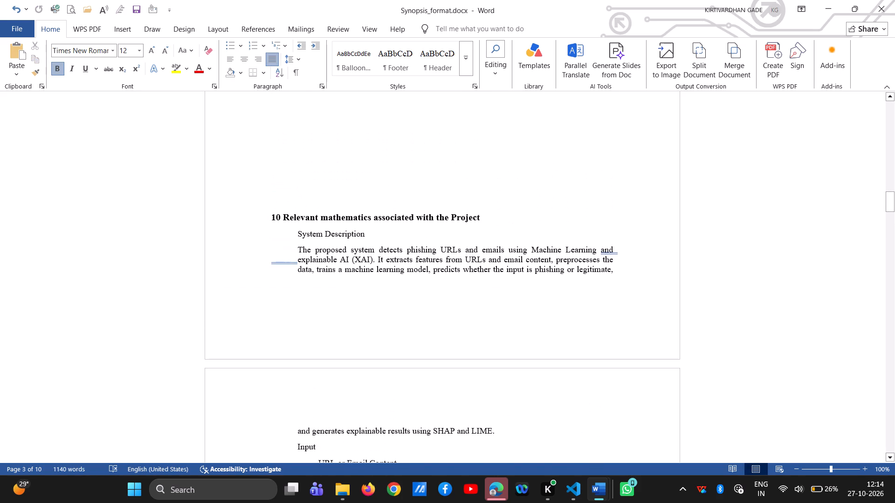
{"action": "scroll", "coordinate": [385, 265], "scroll_direction": "up", "scroll_amount": 1}
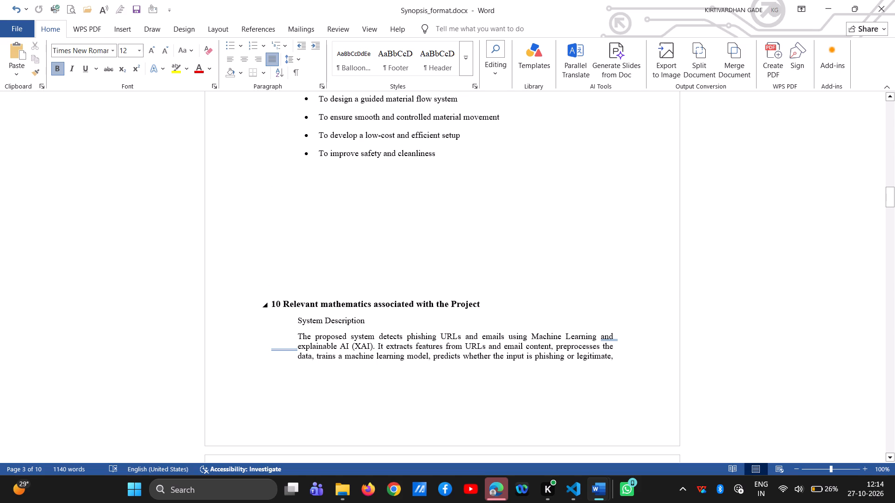
{"action": "left_click_drag", "start_coordinate": [274, 306], "coordinate": [435, 448]}
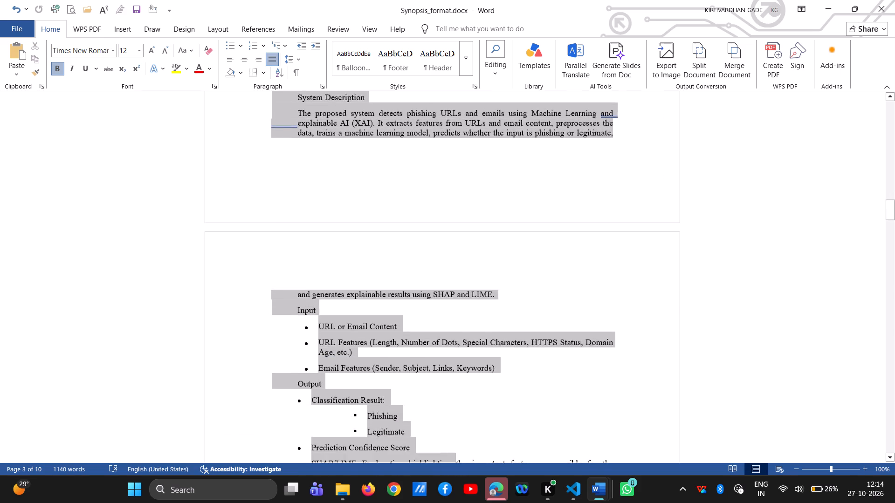
{"action": "left_click_drag", "start_coordinate": [435, 448], "coordinate": [443, 470]}
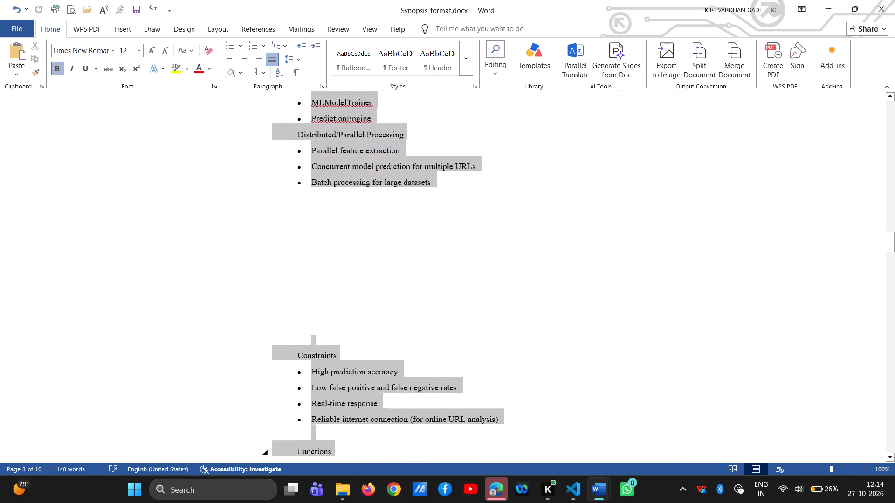
{"action": "left_click_drag", "start_coordinate": [443, 470], "coordinate": [353, 130]}
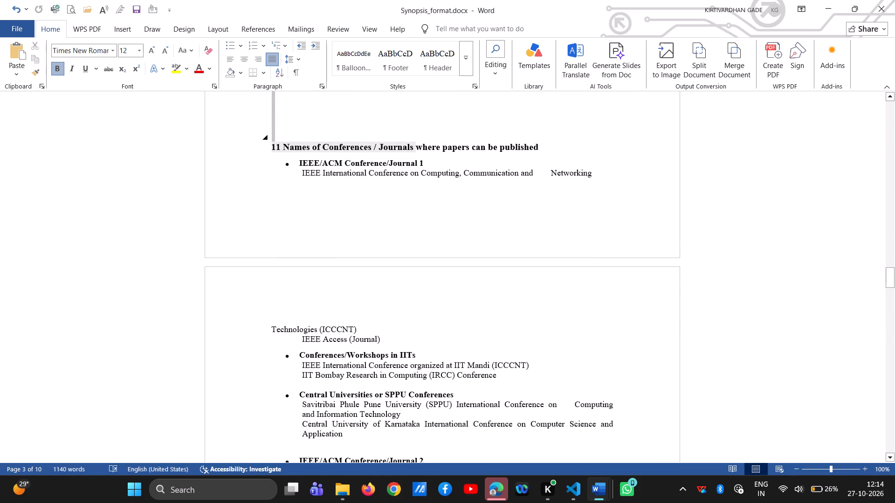
{"action": "left_click_drag", "start_coordinate": [353, 130], "coordinate": [343, 127]}
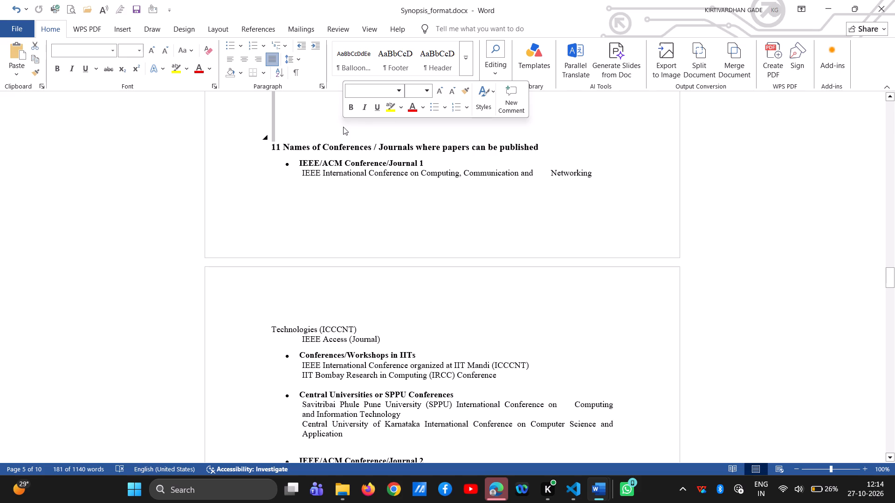
{"action": "key", "text": "BackSpace"}
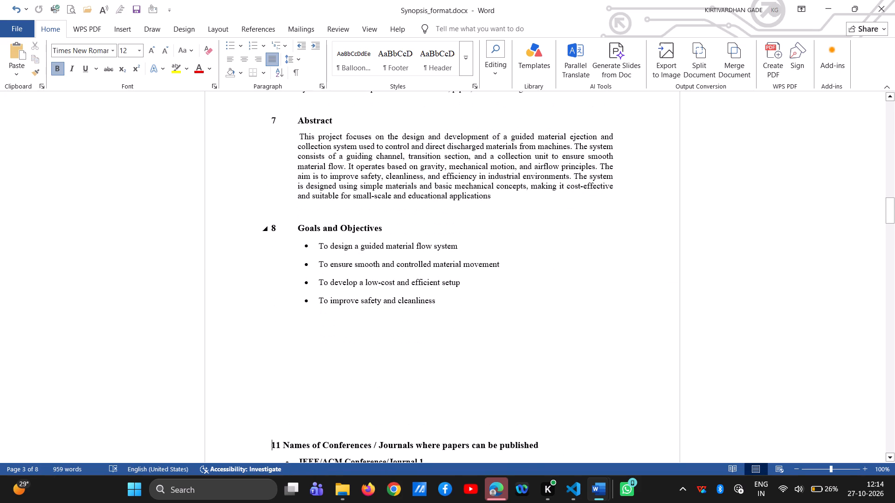
Remove the surplus blank lines between the objectives list and the Names of Conferences / Journals heading.
{"action": "key", "text": "BackSpace"}
{"action": "key", "text": "BackSpace"}
{"action": "key", "text": "BackSpace"}
{"action": "key", "text": "BackSpace"}
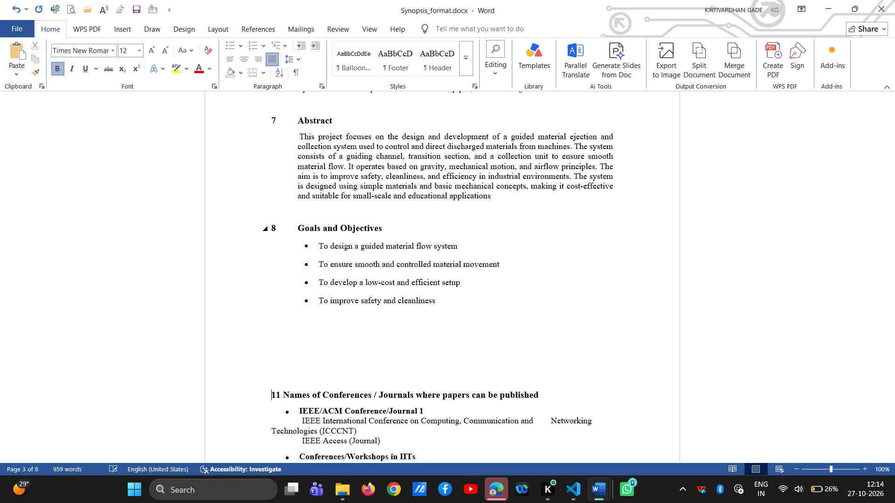
{"action": "key", "text": "BackSpace"}
{"action": "key", "text": "BackSpace"}
{"action": "key", "text": "BackSpace"}
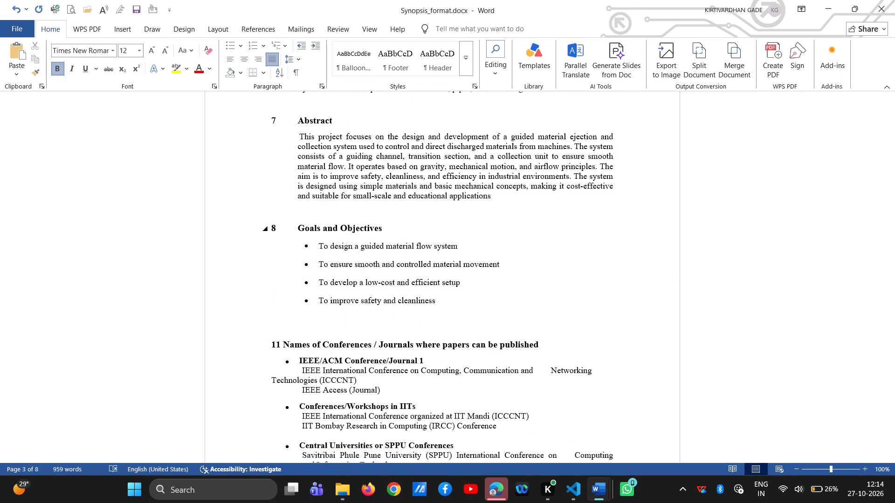
{"action": "key", "text": "BackSpace"}
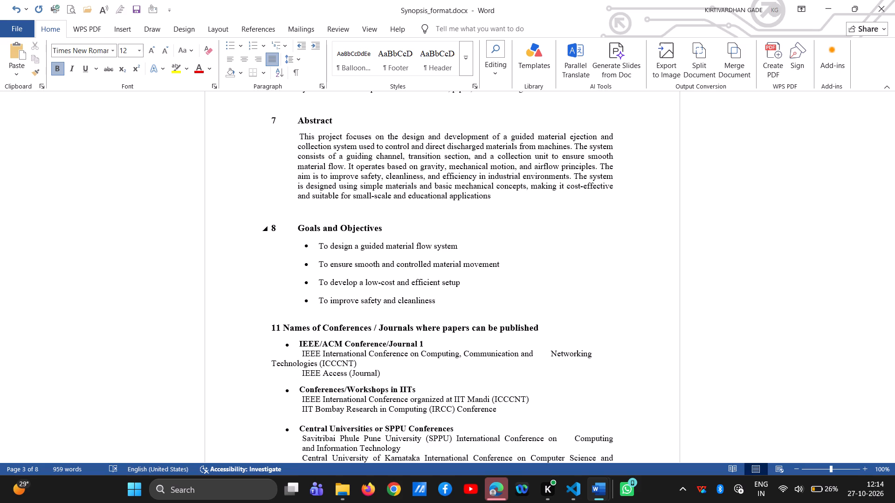
Change the section 8 heading to read "Goals and Objective".
{"action": "left_click", "coordinate": [392, 219]}
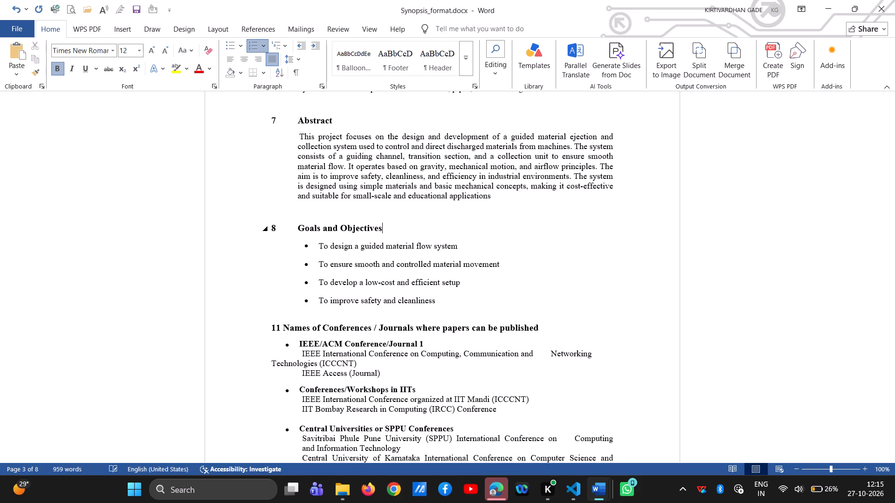
{"action": "key", "text": "BackSpace"}
Renumber the Names of Conferences / Journals where papers can be published heading as a bold 9.
{"action": "left_click_drag", "start_coordinate": [270, 334], "coordinate": [279, 331]}
{"action": "left_click_drag", "start_coordinate": [279, 331], "coordinate": [282, 331]}
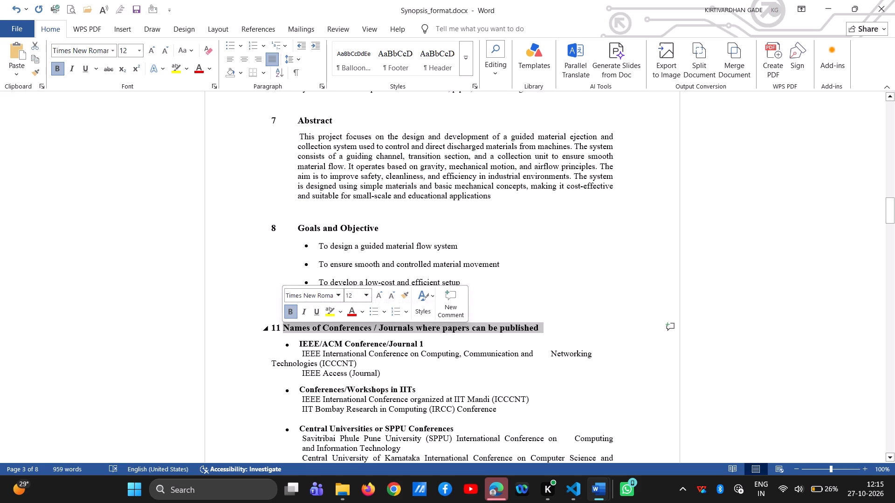
{"action": "left_click", "coordinate": [279, 332]}
{"action": "key", "text": "BackSpace"}
{"action": "key", "text": "BackSpace"}
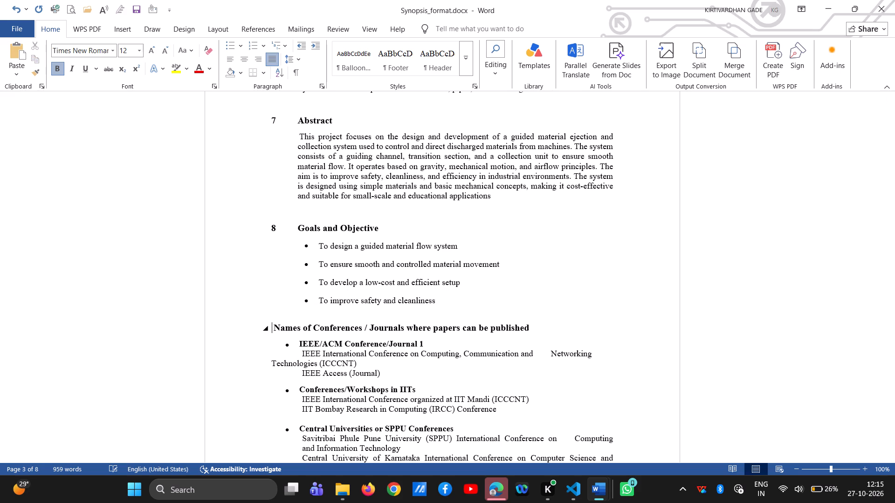
{"action": "key", "text": "BackSpace"}
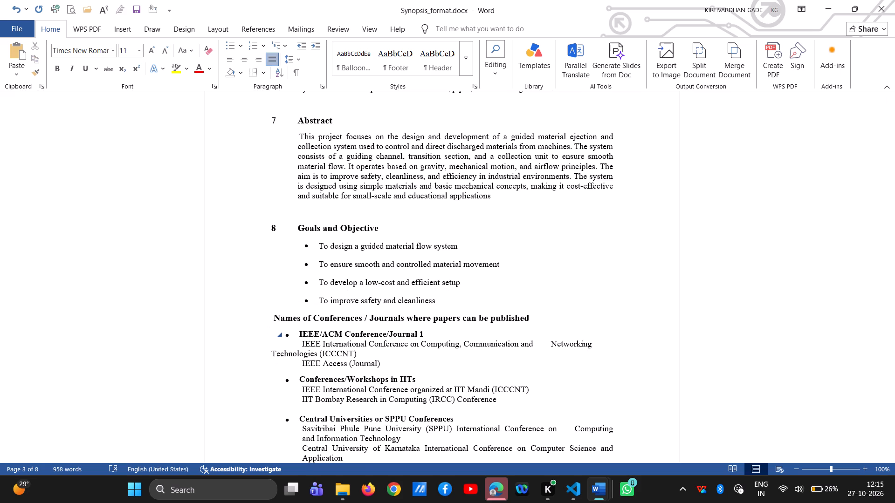
{"action": "key", "text": "Return"}
{"action": "key", "text": "9"}
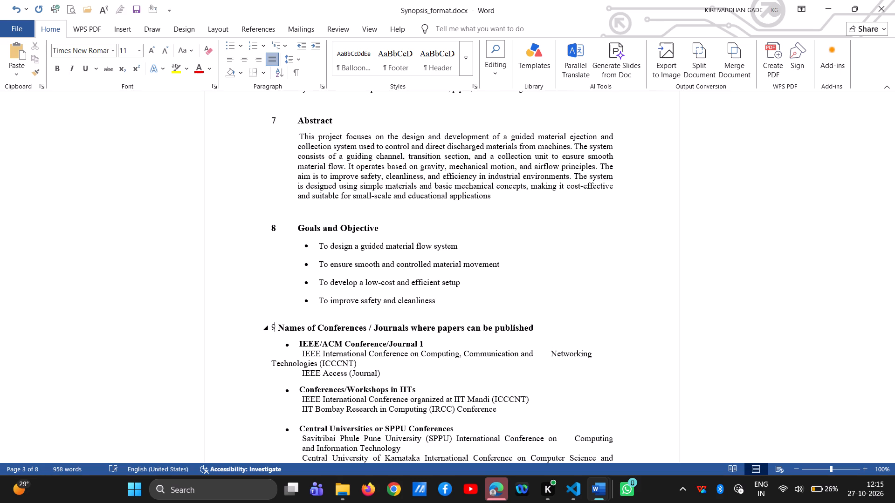
{"action": "key", "text": "BackSpace"}
{"action": "key", "text": "ctrl+b"}
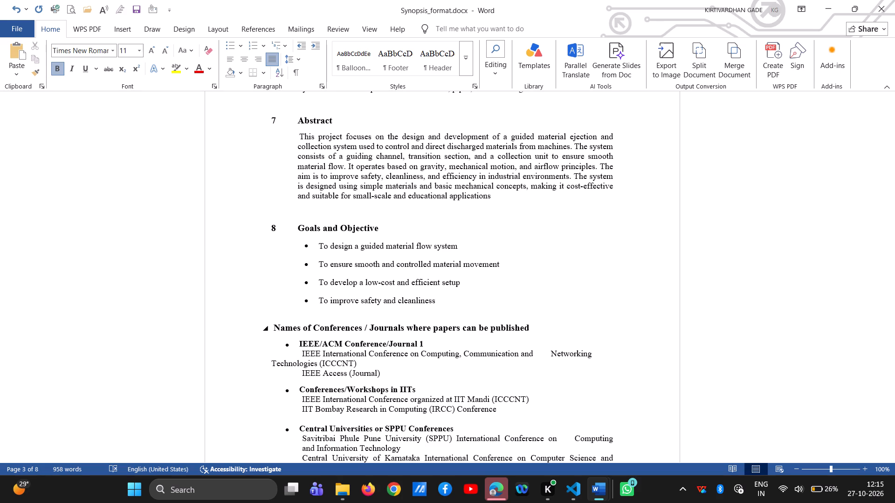
{"action": "key", "text": "9"}
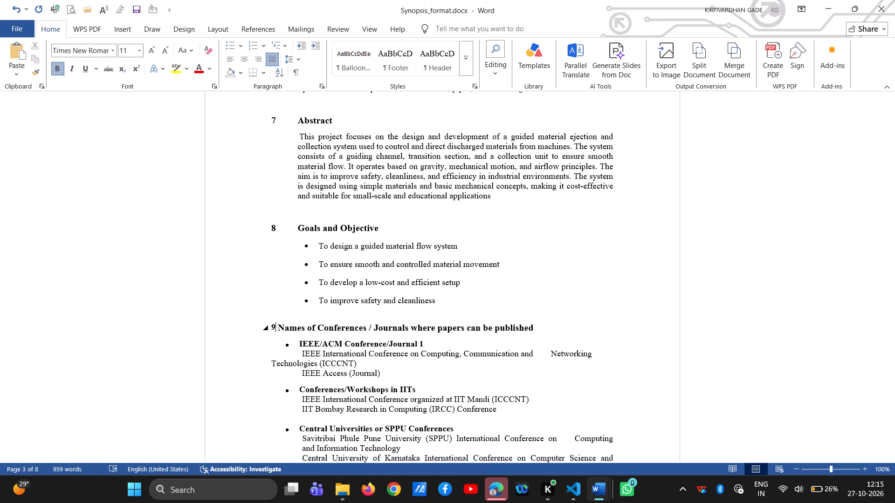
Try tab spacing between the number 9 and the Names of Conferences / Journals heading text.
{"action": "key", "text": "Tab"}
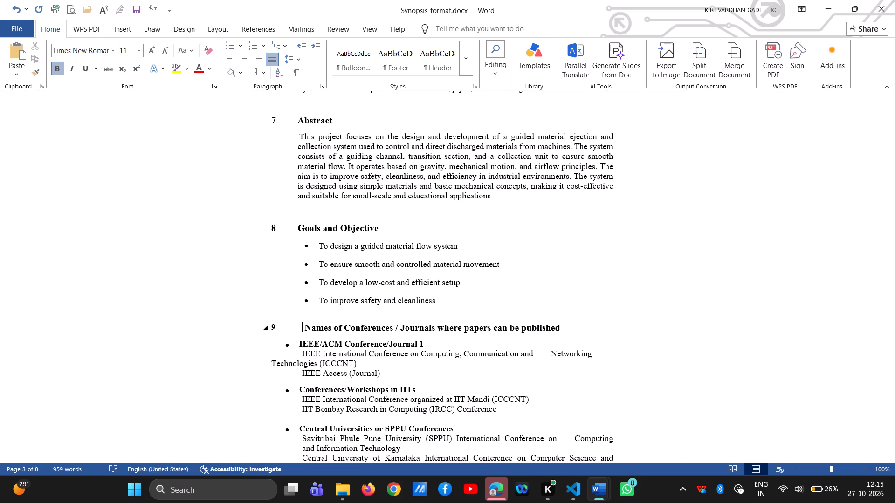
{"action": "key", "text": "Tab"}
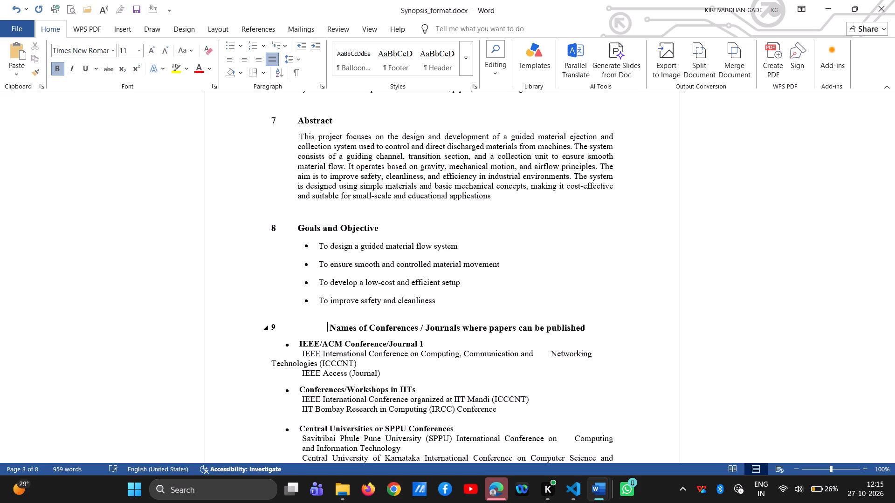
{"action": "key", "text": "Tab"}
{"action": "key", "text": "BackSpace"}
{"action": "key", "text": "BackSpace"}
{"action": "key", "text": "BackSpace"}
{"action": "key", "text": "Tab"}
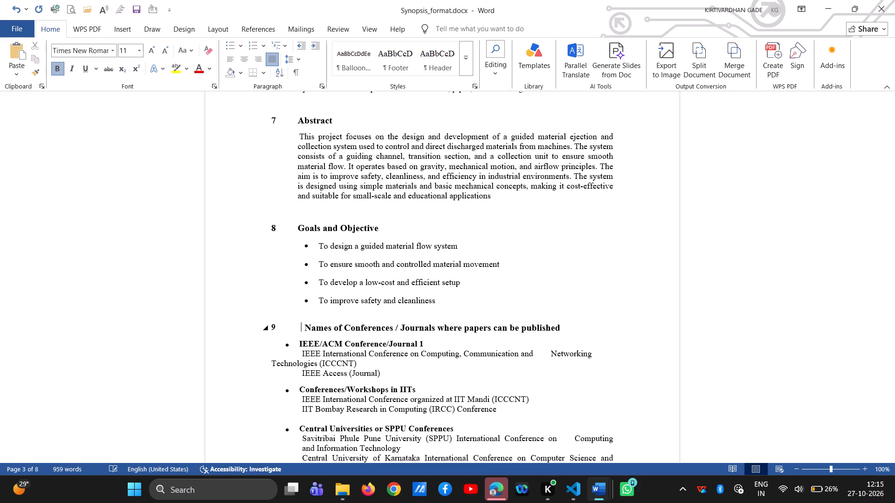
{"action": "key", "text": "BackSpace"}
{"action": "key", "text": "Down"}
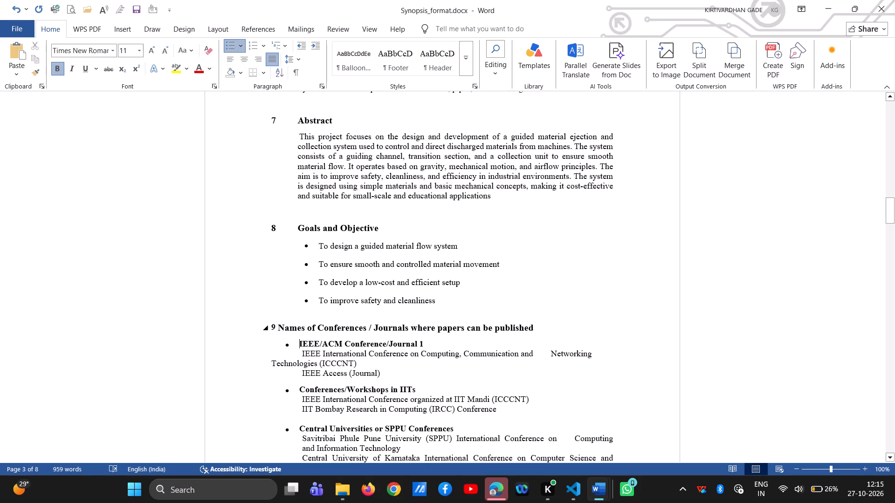
Widen the gap after the number 9 with spaces so the Names of Conferences / Journals heading aligns with the headings above.
{"action": "left_click", "coordinate": [275, 327]}
{"action": "key", "text": "Right"}
{"action": "key", "text": "Tab"}
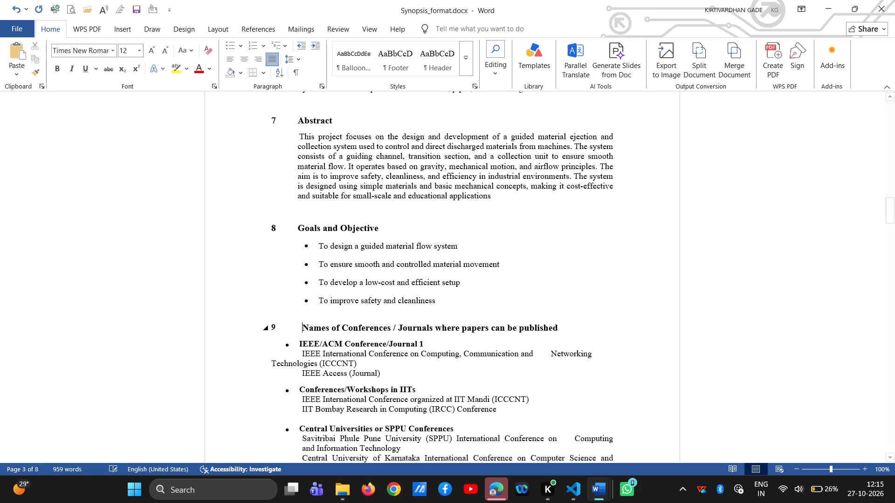
{"action": "key", "text": "BackSpace"}
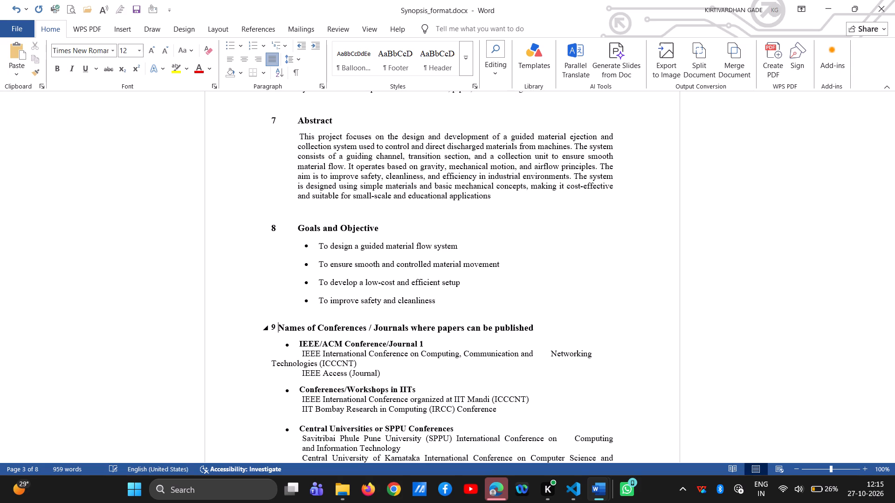
{"action": "key", "text": "BackSpace"}
{"action": "key", "text": "Tab"}
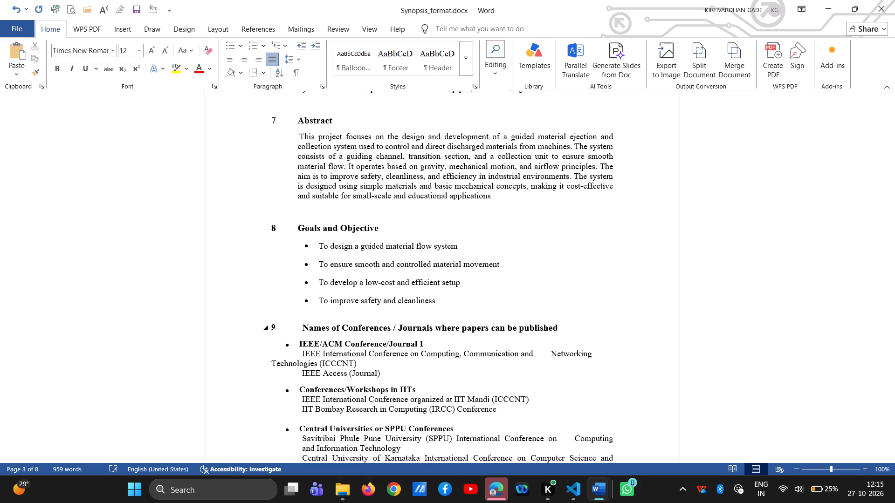
{"action": "key", "text": "BackSpace"}
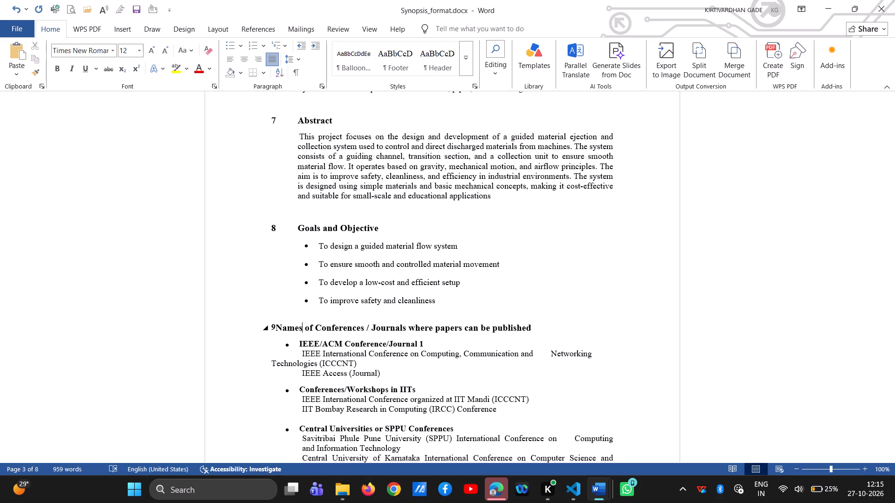
{"action": "key", "text": "space"}
{"action": "key", "text": "space"}
{"action": "key", "text": "space"}
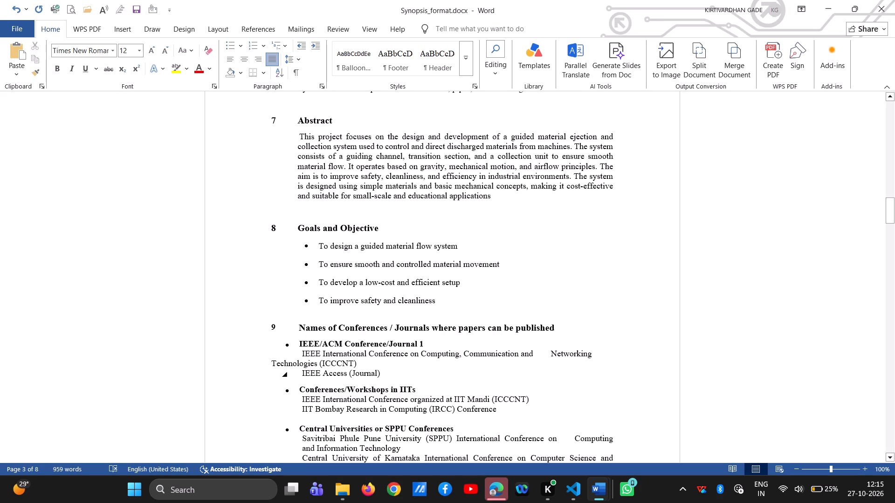
Delete section 13, Plan of Project Execution, including its phase table and the blank lines below it.
{"action": "scroll", "coordinate": [301, 374], "scroll_direction": "down", "scroll_amount": 2}
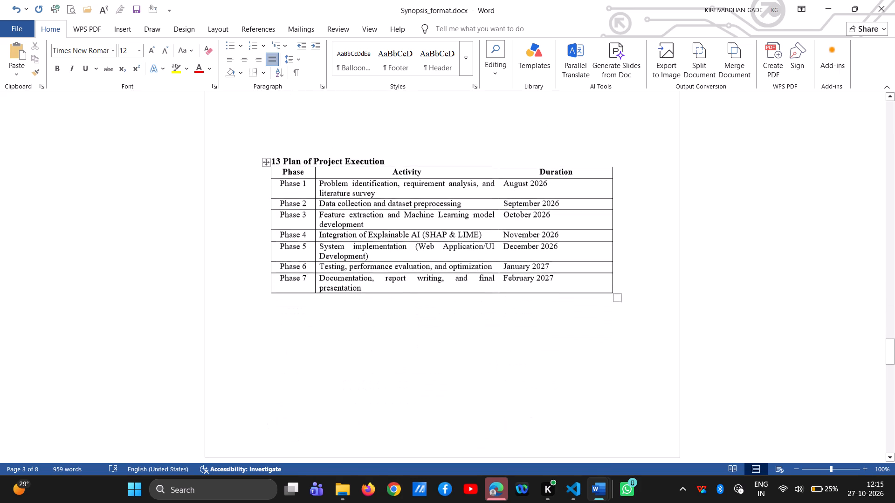
{"action": "scroll", "coordinate": [301, 374], "scroll_direction": "down", "scroll_amount": 2}
{"action": "scroll", "coordinate": [301, 374], "scroll_direction": "up", "scroll_amount": 1}
{"action": "scroll", "coordinate": [301, 374], "scroll_direction": "down", "scroll_amount": 1}
{"action": "scroll", "coordinate": [301, 374], "scroll_direction": "up", "scroll_amount": 1}
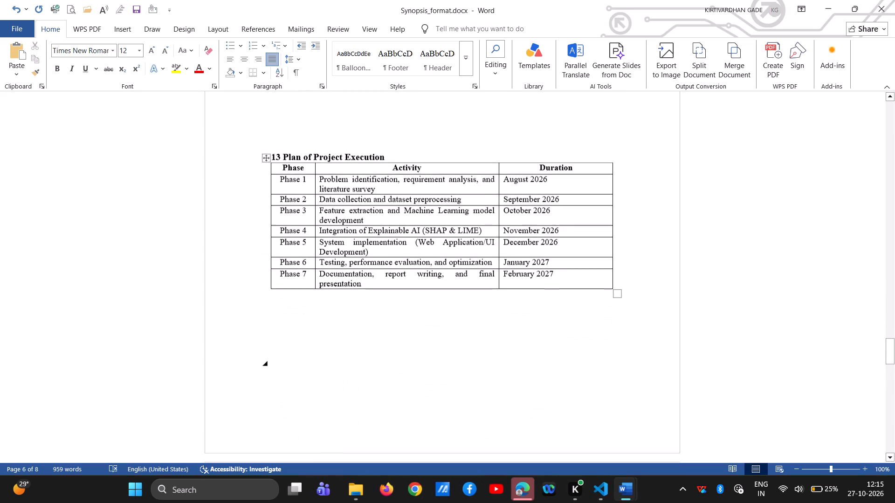
{"action": "left_click_drag", "start_coordinate": [241, 165], "coordinate": [389, 484]}
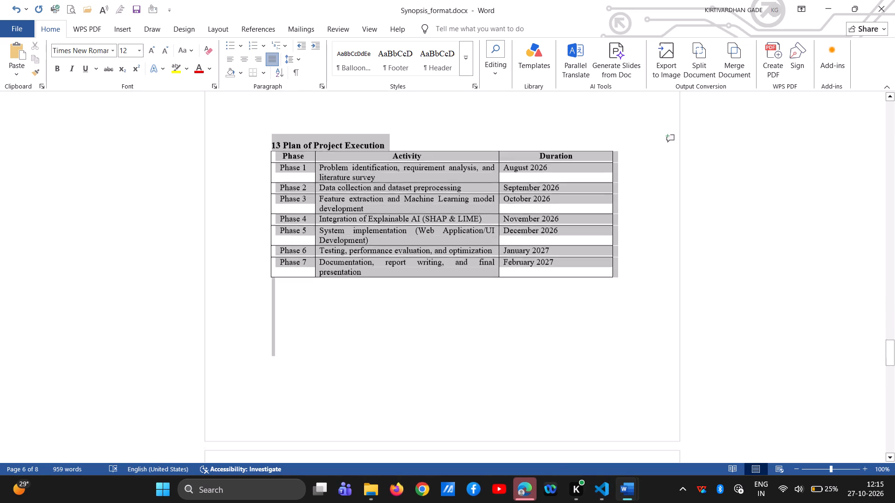
{"action": "left_click_drag", "start_coordinate": [389, 484], "coordinate": [388, 178]}
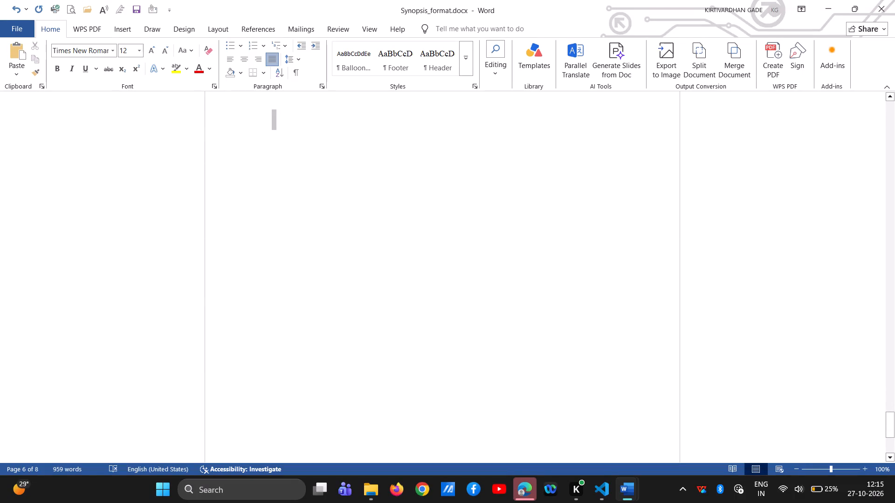
{"action": "left_click_drag", "start_coordinate": [388, 178], "coordinate": [349, 87]}
{"action": "left_click_drag", "start_coordinate": [349, 87], "coordinate": [342, 143]}
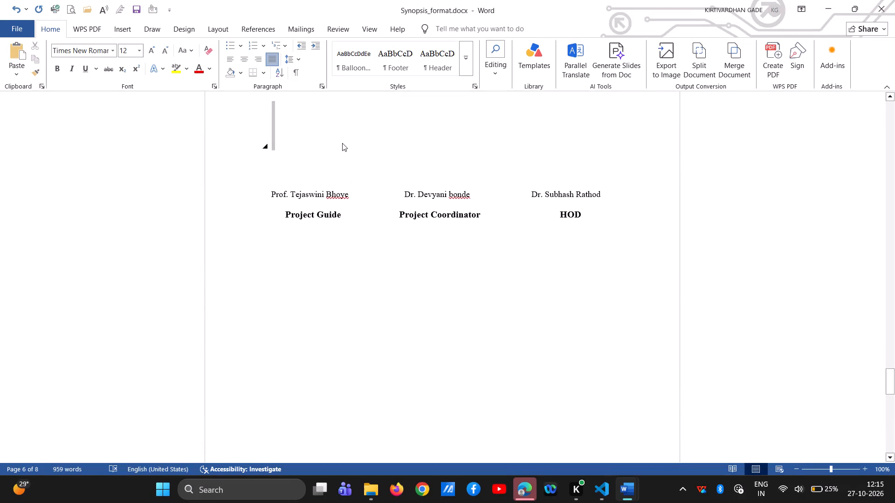
{"action": "left_click_drag", "start_coordinate": [342, 143], "coordinate": [336, 139]}
{"action": "key", "text": "BackSpace"}
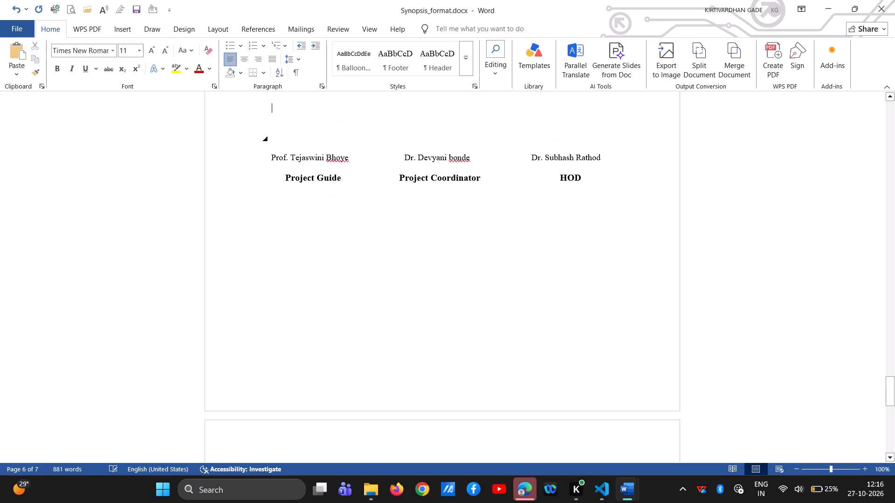
Remove the blank lines between the last paper review and the Project Guide, Project Coordinator and HOD signature block.
{"action": "scroll", "coordinate": [336, 139], "scroll_direction": "up", "scroll_amount": 1}
{"action": "key", "text": "BackSpace"}
{"action": "key", "text": "BackSpace"}
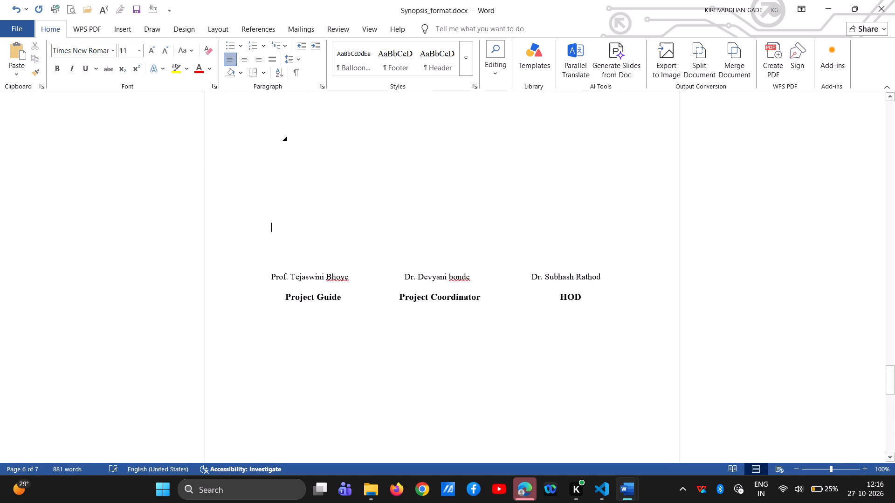
{"action": "key", "text": "BackSpace"}
{"action": "key", "text": "BackSpace"}
{"action": "key", "text": "BackSpace"}
{"action": "key", "text": "BackSpace"}
{"action": "key", "text": "BackSpace"}
{"action": "key", "text": "BackSpace"}
{"action": "key", "text": "BackSpace"}
{"action": "key", "text": "BackSpace"}
{"action": "key", "text": "BackSpace"}
{"action": "key", "text": "BackSpace"}
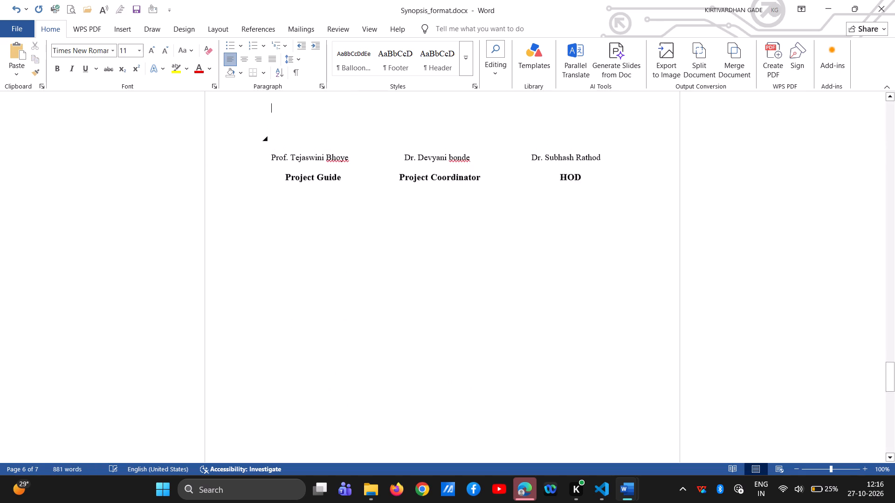
{"action": "key", "text": "BackSpace"}
{"action": "key", "text": "BackSpace"}
{"action": "key", "text": "BackSpace"}
{"action": "key", "text": "BackSpace"}
{"action": "key", "text": "BackSpace"}
{"action": "key", "text": "BackSpace"}
{"action": "key", "text": "BackSpace"}
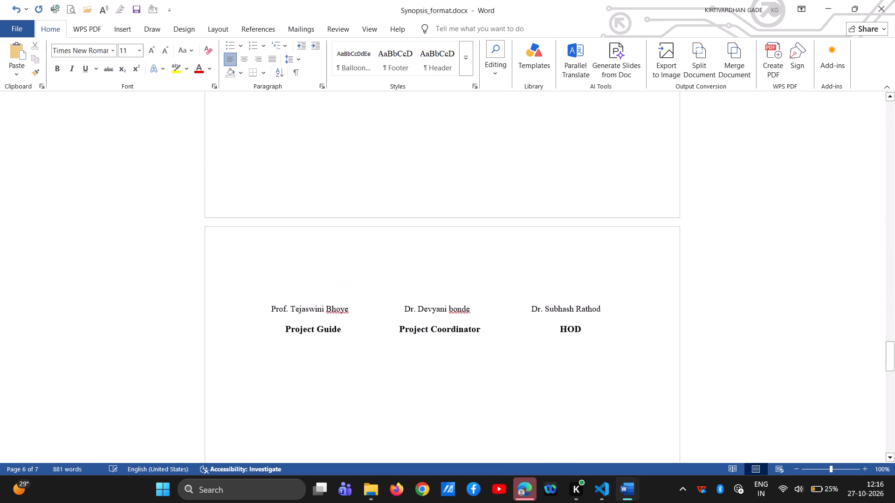
{"action": "key", "text": "BackSpace"}
{"action": "key", "text": "BackSpace"}
{"action": "key", "text": "BackSpace"}
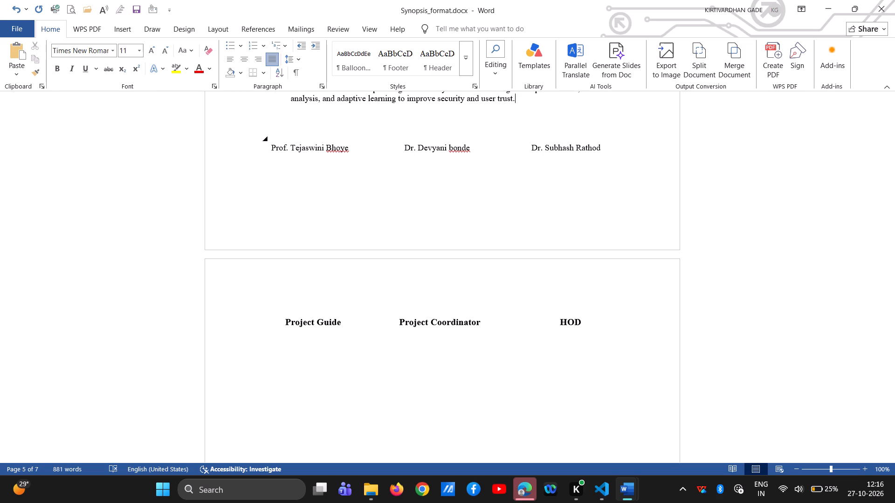
{"action": "key", "text": "BackSpace"}
{"action": "left_click", "coordinate": [317, 117]}
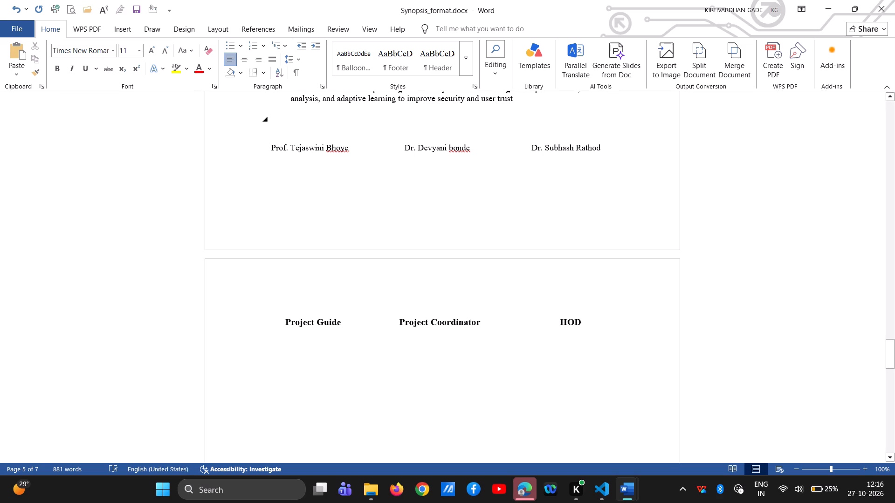
{"action": "key", "text": "BackSpace"}
{"action": "key", "text": "BackSpace"}
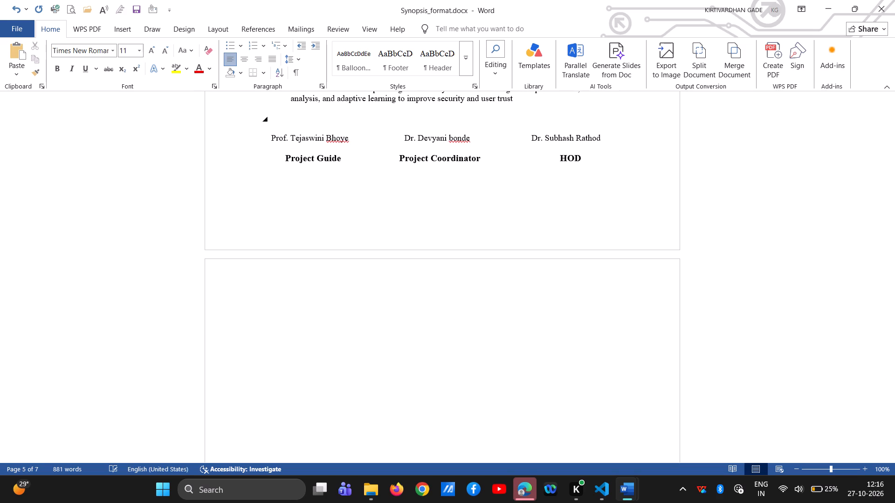
Delete all the phishing paper titles and summaries under the section 12 review heading, keeping the heading itself.
{"action": "scroll", "coordinate": [381, 151], "scroll_direction": "up", "scroll_amount": 1}
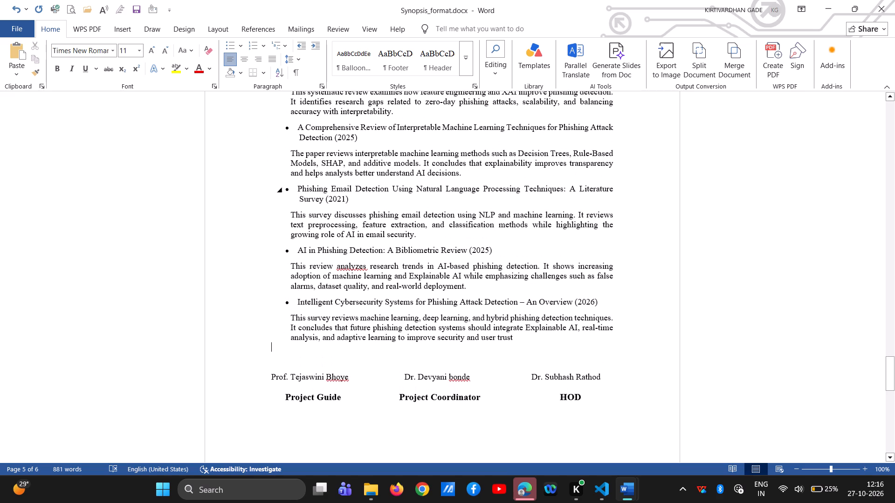
{"action": "left_click_drag", "start_coordinate": [516, 340], "coordinate": [291, 109]}
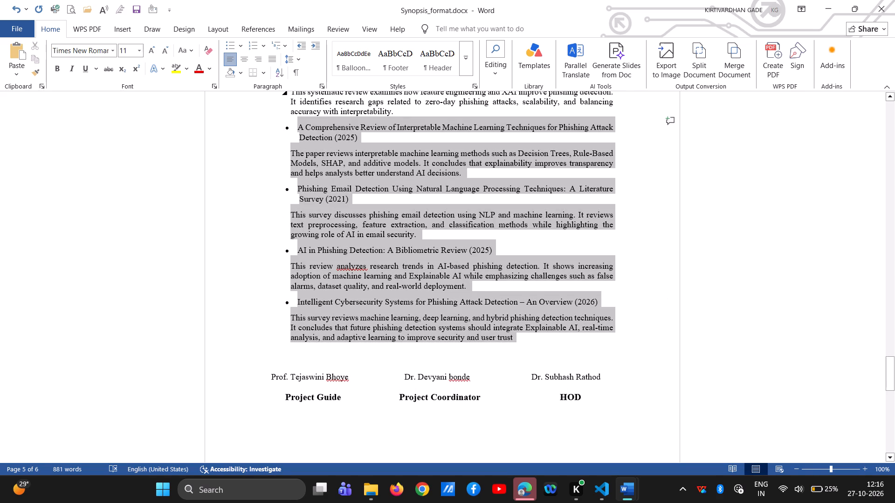
{"action": "left_click_drag", "start_coordinate": [291, 109], "coordinate": [291, 86]}
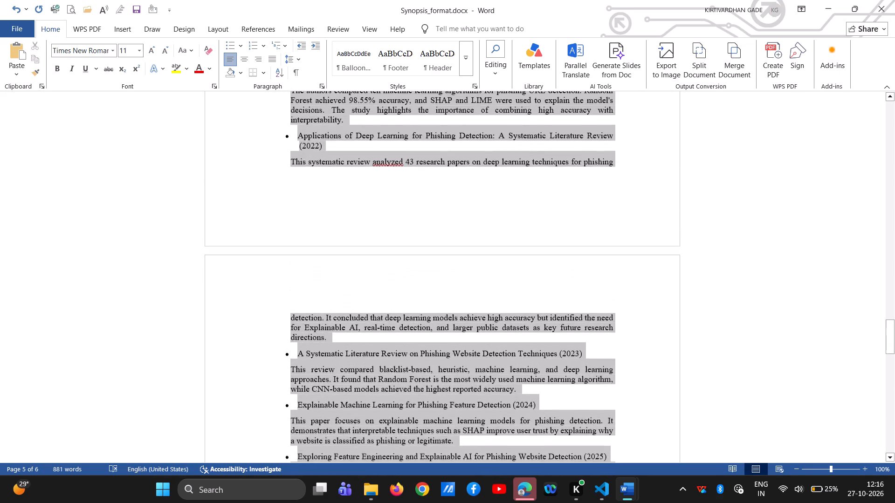
{"action": "left_click_drag", "start_coordinate": [291, 86], "coordinate": [295, 213]}
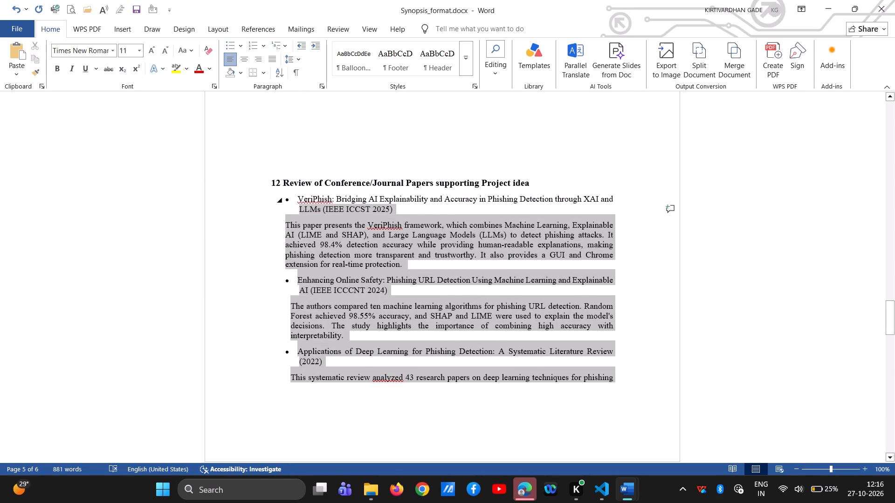
{"action": "left_click_drag", "start_coordinate": [295, 213], "coordinate": [292, 202]}
{"action": "key", "text": "BackSpace"}
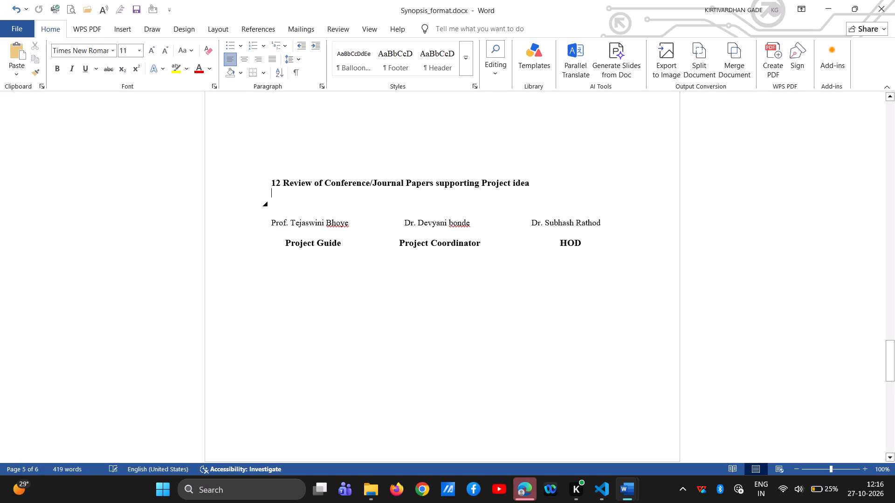
Delete blank lines below the IEEE International Carnahan Conference entry and trim "CCST)" from the end of that entry.
{"action": "scroll", "coordinate": [292, 202], "scroll_direction": "up", "scroll_amount": 1}
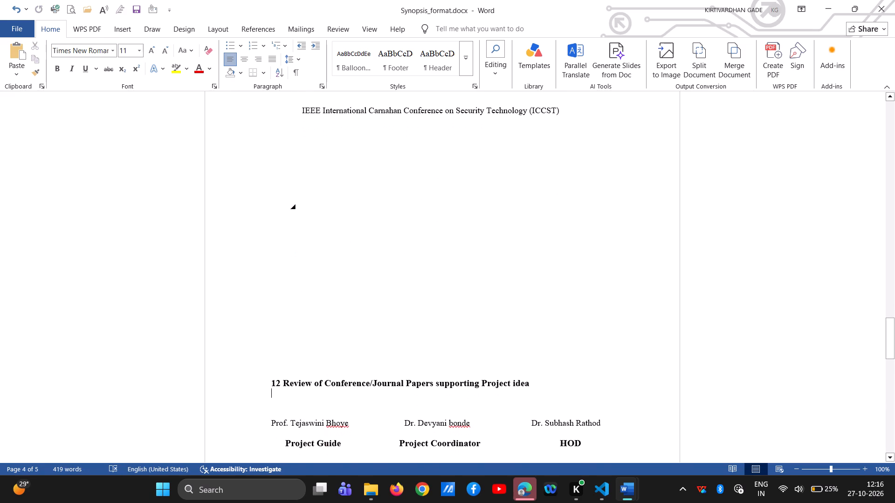
{"action": "left_click", "coordinate": [277, 295]}
{"action": "key", "text": "BackSpace"}
{"action": "key", "text": "BackSpace"}
{"action": "key", "text": "BackSpace"}
{"action": "key", "text": "BackSpace"}
{"action": "key", "text": "BackSpace"}
{"action": "key", "text": "BackSpace"}
{"action": "key", "text": "BackSpace"}
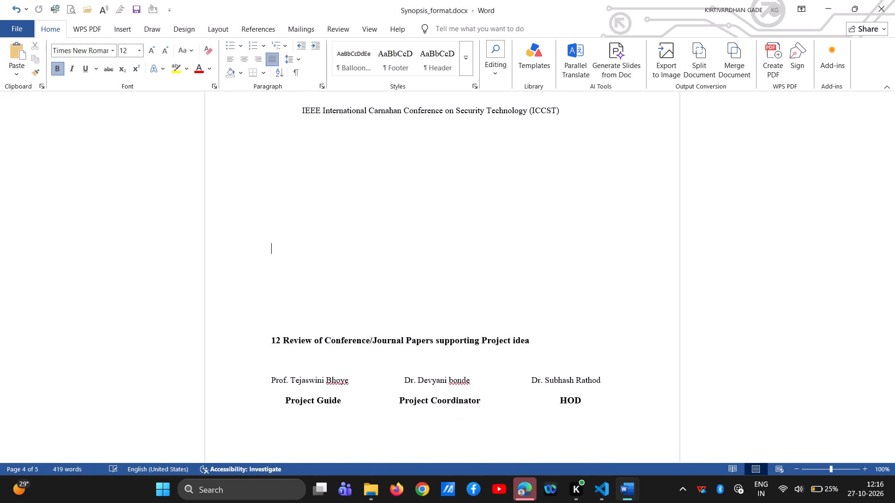
{"action": "key", "text": "BackSpace"}
{"action": "key", "text": "BackSpace"}
{"action": "key", "text": "BackSpace"}
{"action": "key", "text": "BackSpace"}
{"action": "key", "text": "BackSpace"}
{"action": "key", "text": "BackSpace"}
{"action": "key", "text": "BackSpace"}
{"action": "key", "text": "BackSpace"}
{"action": "key", "text": "BackSpace"}
{"action": "key", "text": "BackSpace"}
{"action": "key", "text": "BackSpace"}
{"action": "key", "text": "BackSpace"}
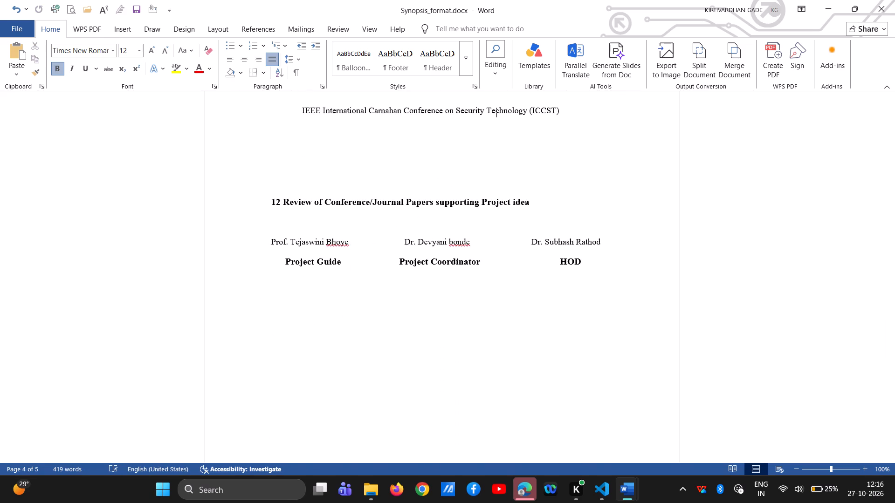
{"action": "key", "text": "BackSpace"}
{"action": "key", "text": "BackSpace"}
{"action": "key", "text": "BackSpace"}
{"action": "key", "text": "BackSpace"}
{"action": "key", "text": "BackSpace"}
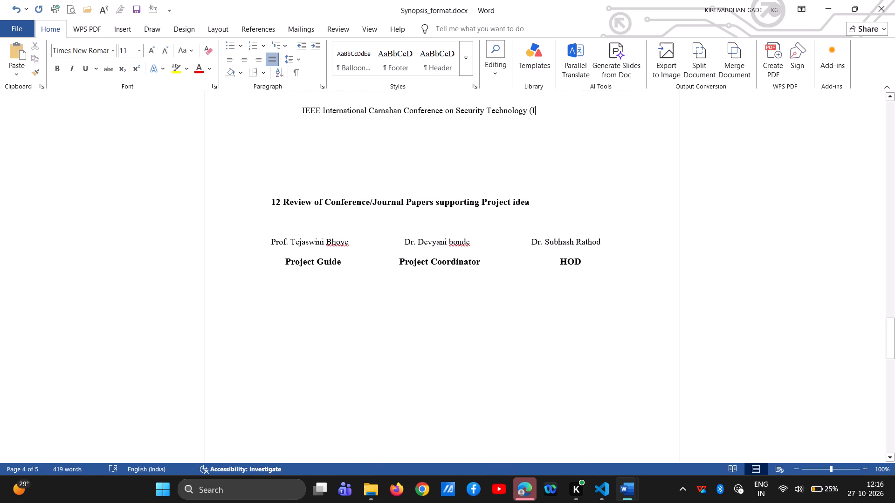
Remove the remaining blank lines directly above the section 12 heading so it follows the Carnahan Conference entry.
{"action": "double_click", "coordinate": [277, 195]}
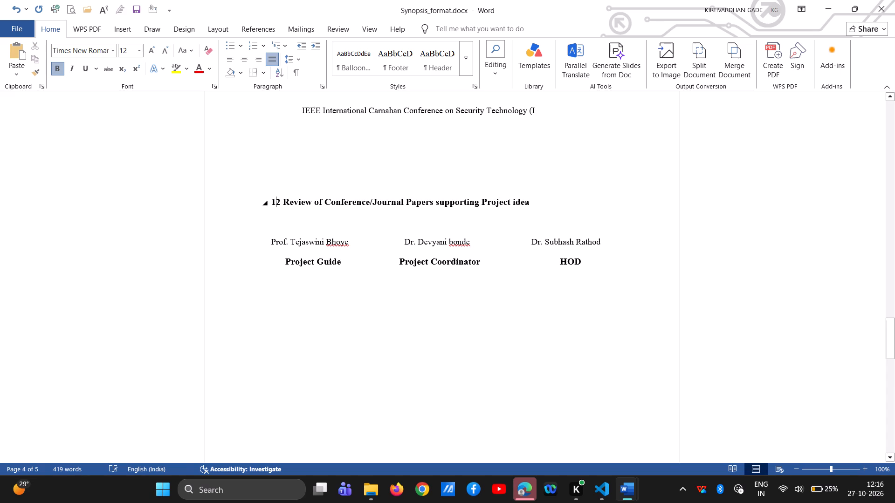
{"action": "key", "text": "Up"}
{"action": "key", "text": "BackSpace"}
{"action": "key", "text": "BackSpace"}
{"action": "key", "text": "BackSpace"}
{"action": "key", "text": "BackSpace"}
{"action": "key", "text": "BackSpace"}
{"action": "key", "text": "BackSpace"}
{"action": "key", "text": "BackSpace"}
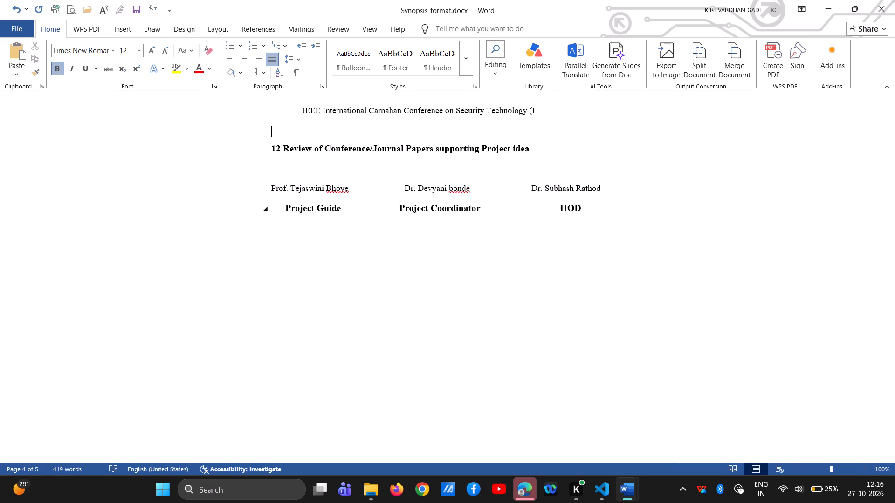
{"action": "key", "text": "BackSpace"}
{"action": "key", "text": "BackSpace"}
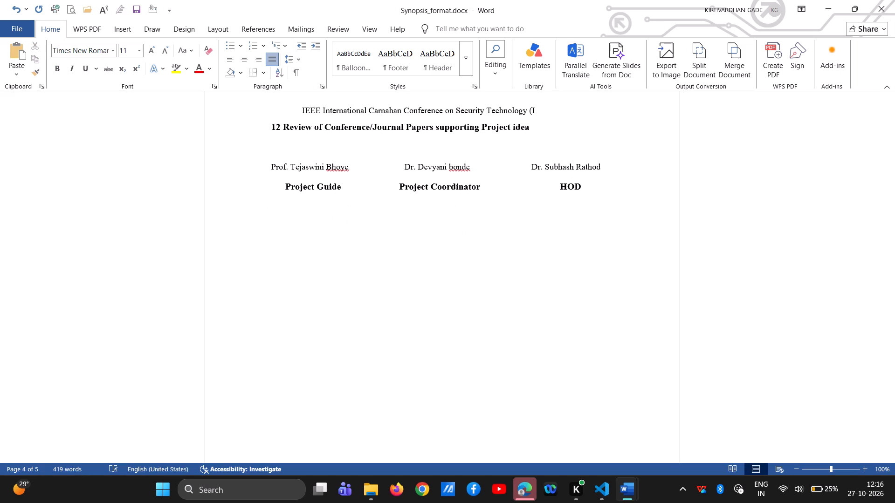
Delete the leftover "(I" after "Security Technology" and insert one blank line before the section 12 heading.
{"action": "scroll", "coordinate": [395, 223], "scroll_direction": "right", "scroll_amount": 1}
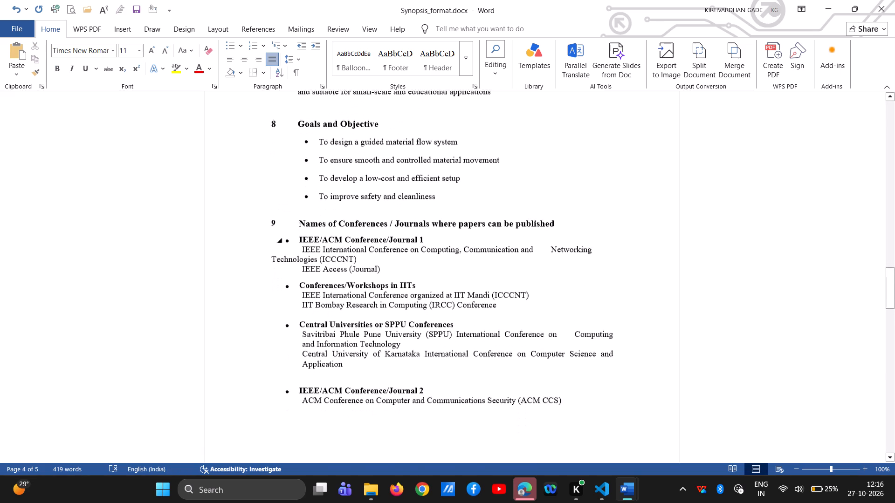
{"action": "scroll", "coordinate": [395, 223], "scroll_direction": "right", "scroll_amount": 1}
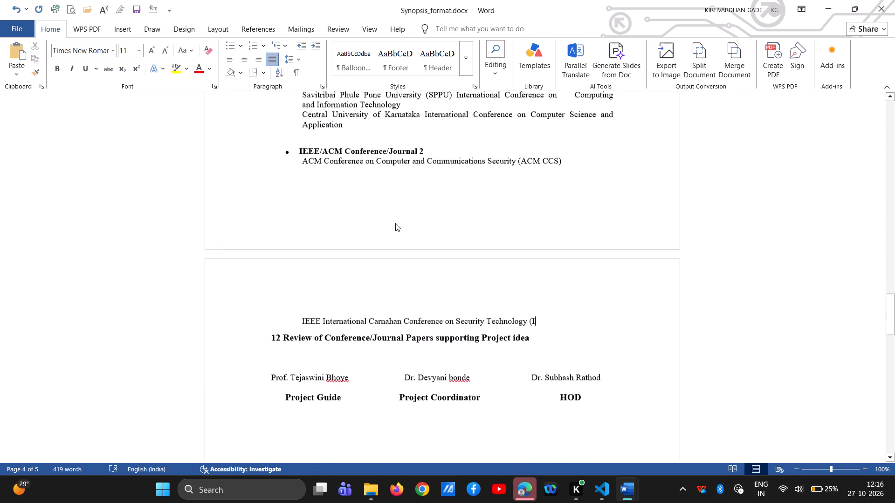
{"action": "scroll", "coordinate": [395, 223], "scroll_direction": "right", "scroll_amount": 2}
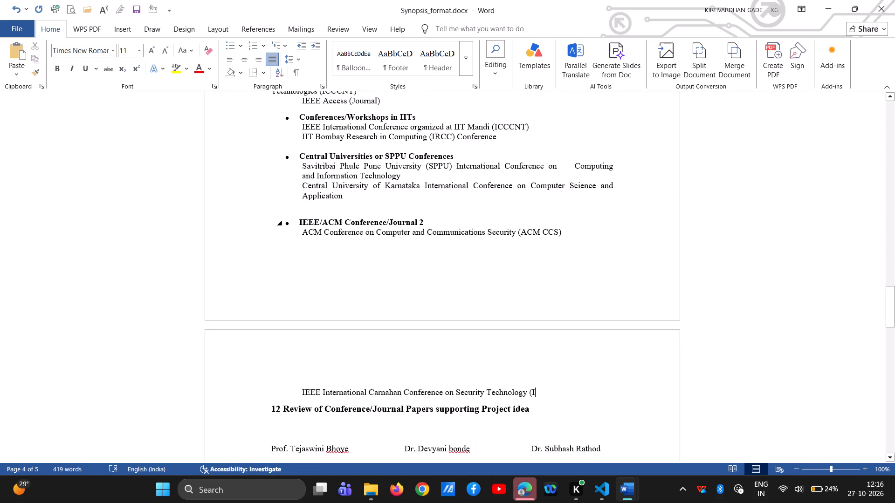
{"action": "scroll", "coordinate": [395, 223], "scroll_direction": "right", "scroll_amount": 2}
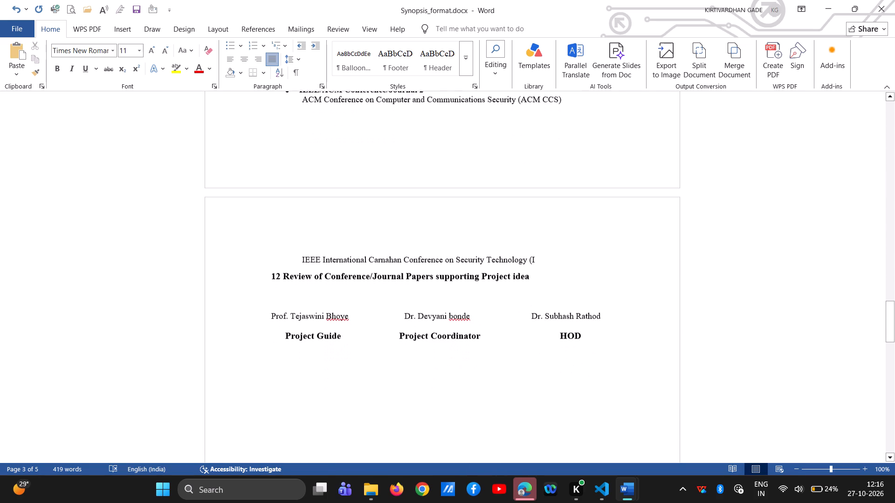
{"action": "scroll", "coordinate": [395, 223], "scroll_direction": "right", "scroll_amount": 1}
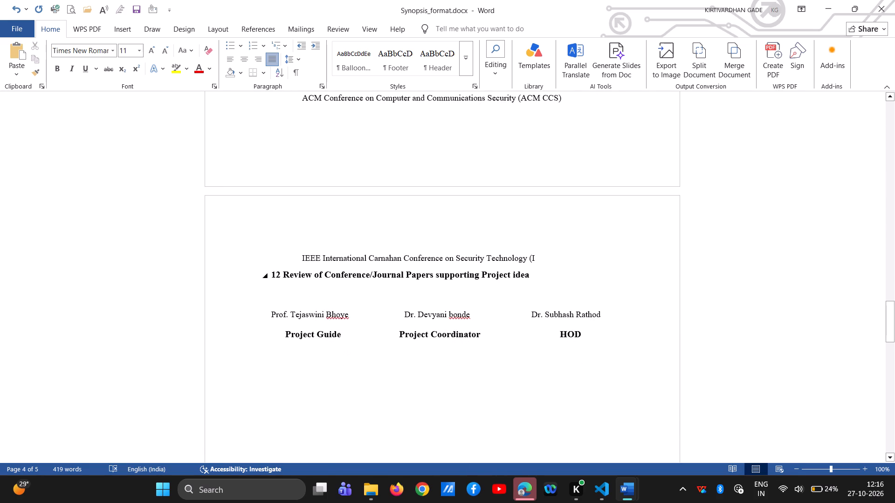
{"action": "key", "text": "BackSpace"}
{"action": "key", "text": "BackSpace"}
{"action": "key", "text": "Return"}
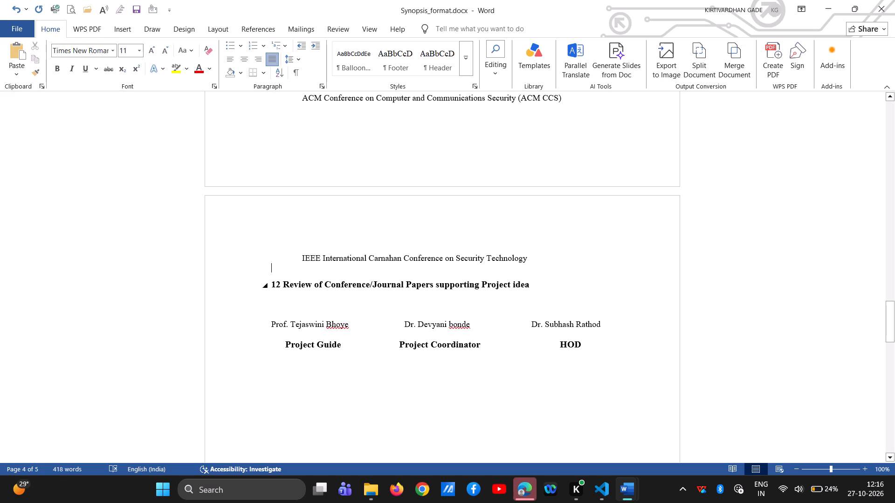
Add a new line below the section 12 review heading and indent it with two tabs.
{"action": "left_click", "coordinate": [565, 286]}
{"action": "key", "text": "Return"}
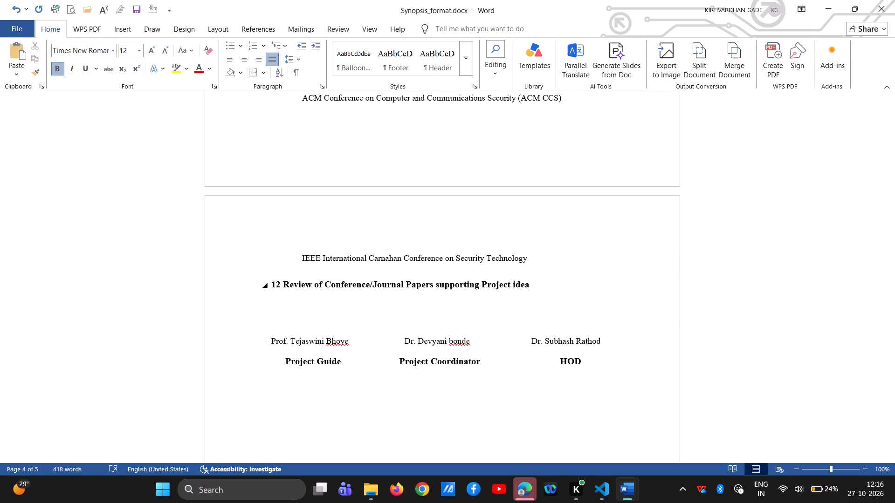
{"action": "key", "text": "Tab"}
{"action": "key", "text": "Tab"}
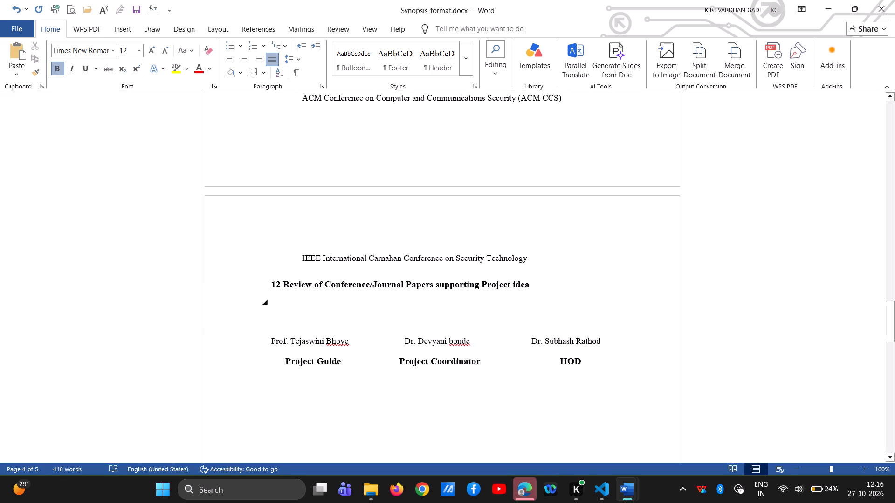
Look through the Smart Guided Material Ejection & Collection System report from its references back to the cover page, and close that document.
{"action": "scroll", "coordinate": [488, 305], "scroll_direction": "up", "scroll_amount": 1}
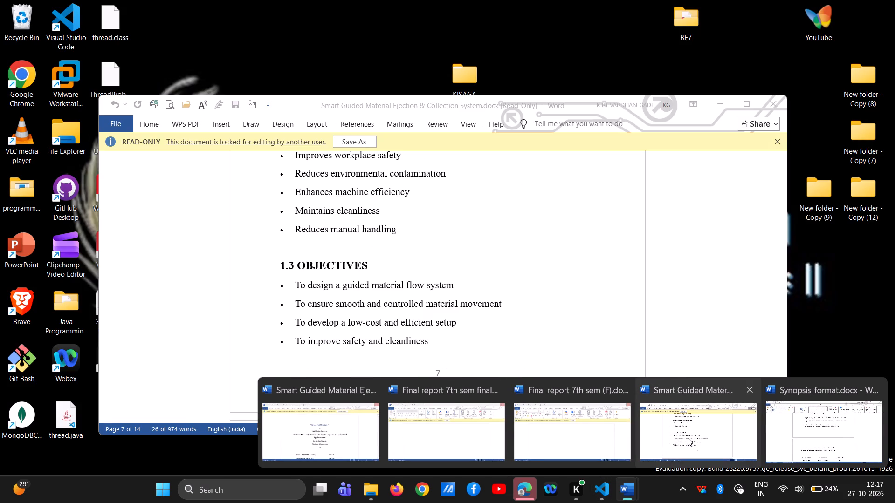
{"action": "left_click", "coordinate": [688, 438]}
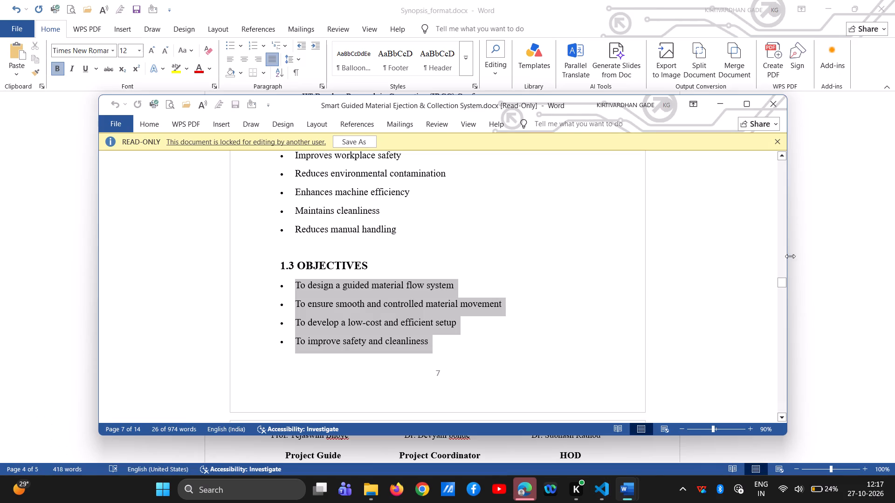
{"action": "left_click_drag", "start_coordinate": [783, 285], "coordinate": [806, 488]}
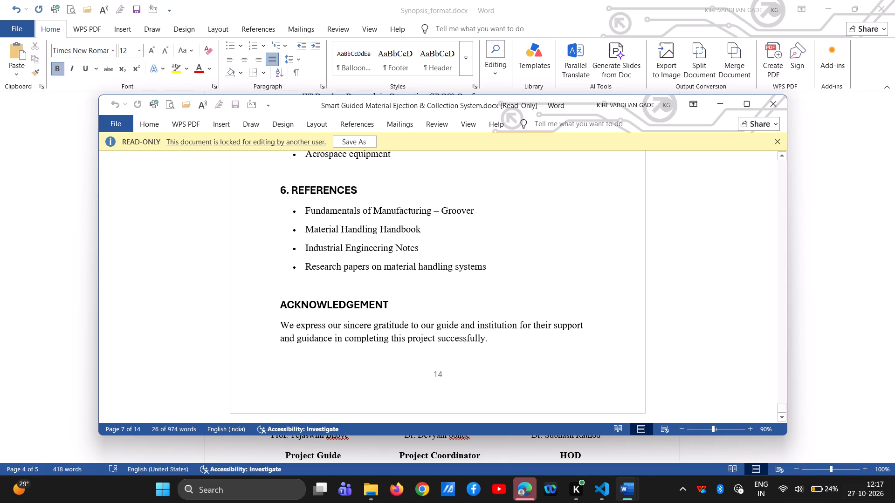
{"action": "scroll", "coordinate": [606, 348], "scroll_direction": "up", "scroll_amount": 2}
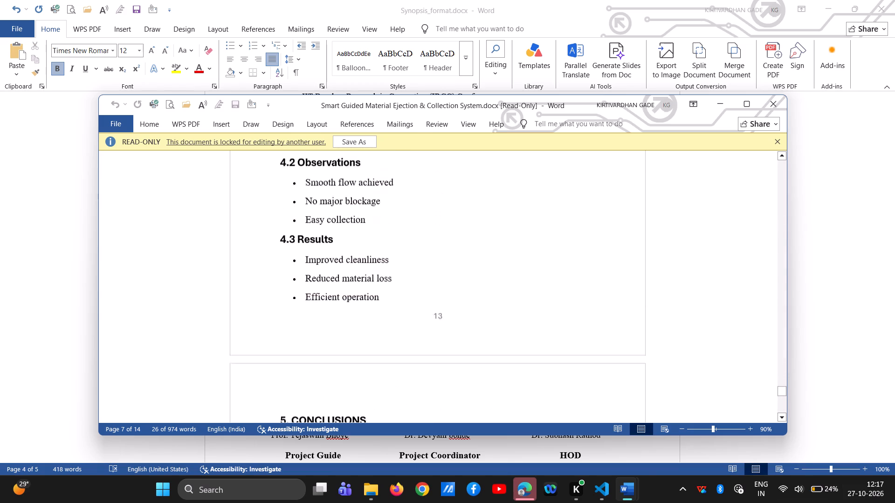
{"action": "scroll", "coordinate": [606, 348], "scroll_direction": "up", "scroll_amount": 2}
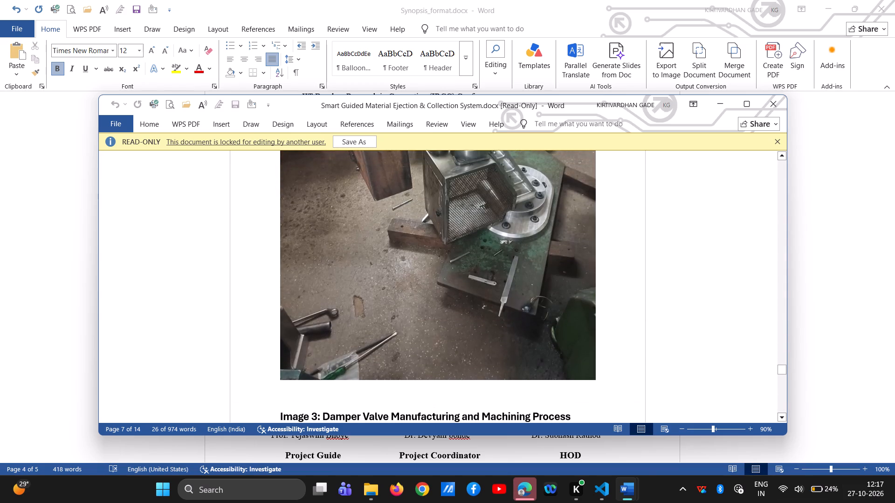
{"action": "scroll", "coordinate": [589, 255], "scroll_direction": "up", "scroll_amount": 2}
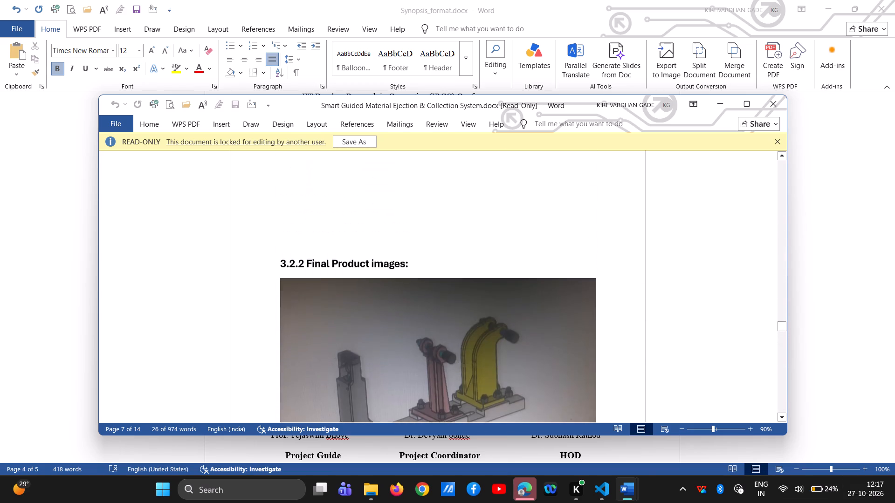
{"action": "scroll", "coordinate": [589, 255], "scroll_direction": "up", "scroll_amount": 2}
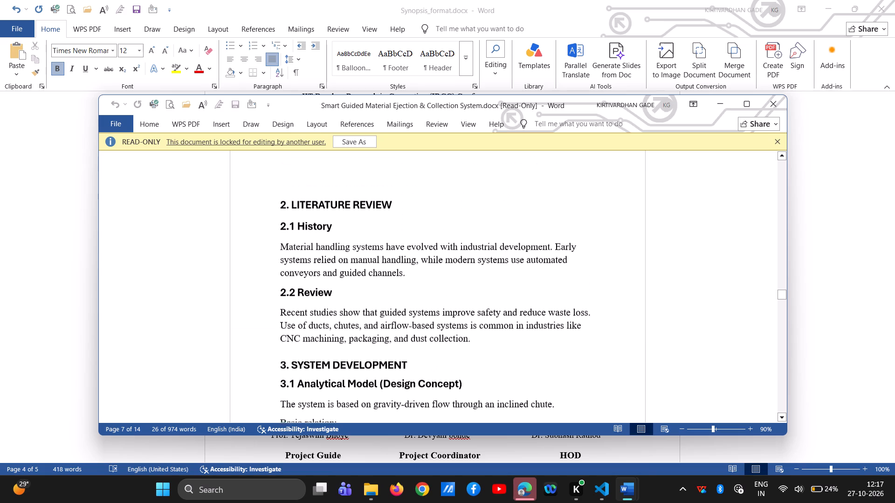
{"action": "scroll", "coordinate": [589, 255], "scroll_direction": "up", "scroll_amount": 2}
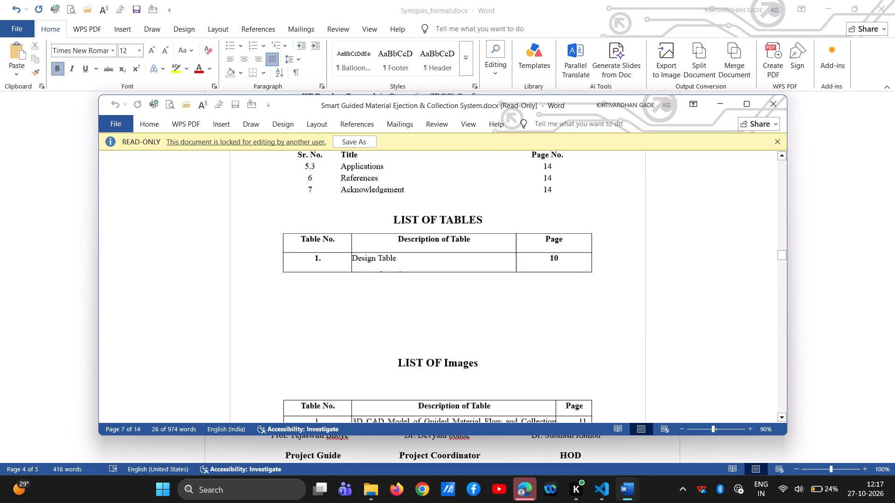
{"action": "scroll", "coordinate": [589, 255], "scroll_direction": "up", "scroll_amount": 2}
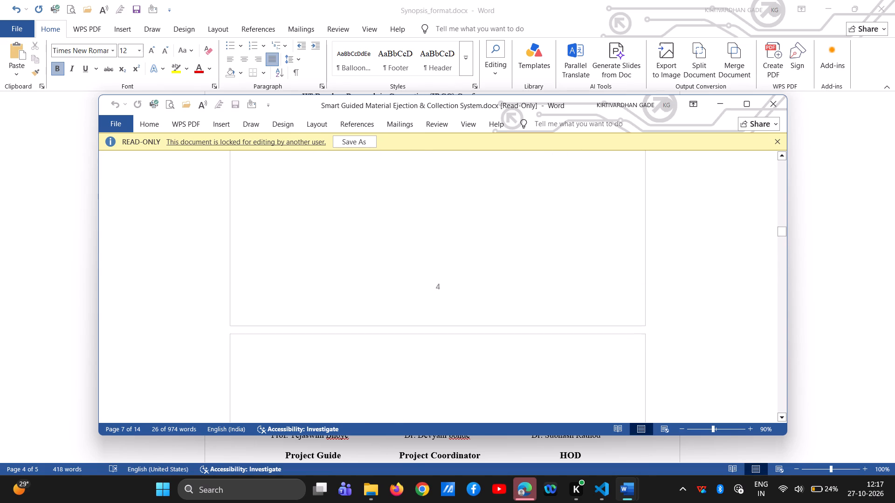
{"action": "scroll", "coordinate": [589, 255], "scroll_direction": "up", "scroll_amount": 1}
{"action": "scroll", "coordinate": [618, 224], "scroll_direction": "up", "scroll_amount": 1}
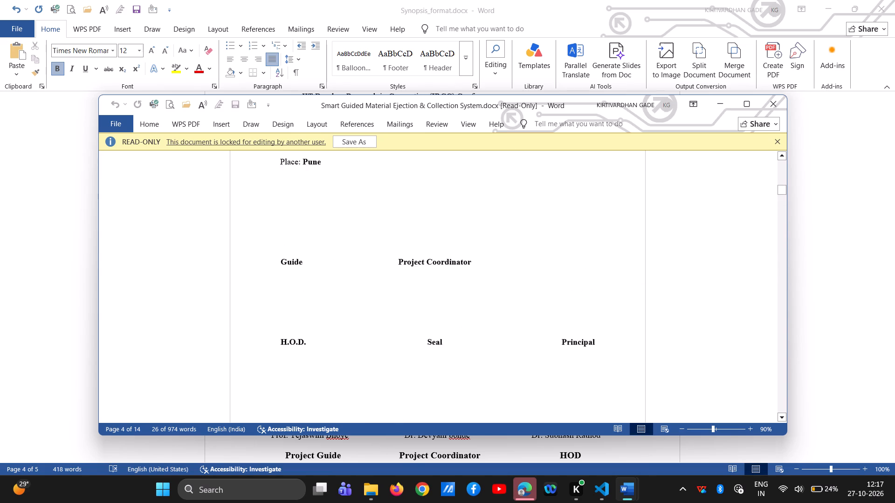
{"action": "scroll", "coordinate": [618, 224], "scroll_direction": "up", "scroll_amount": 1}
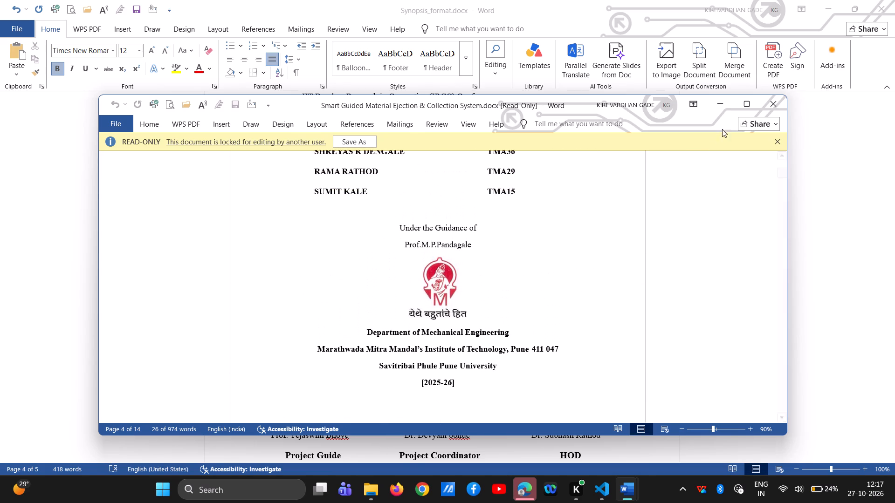
{"action": "left_click", "coordinate": [768, 108]}
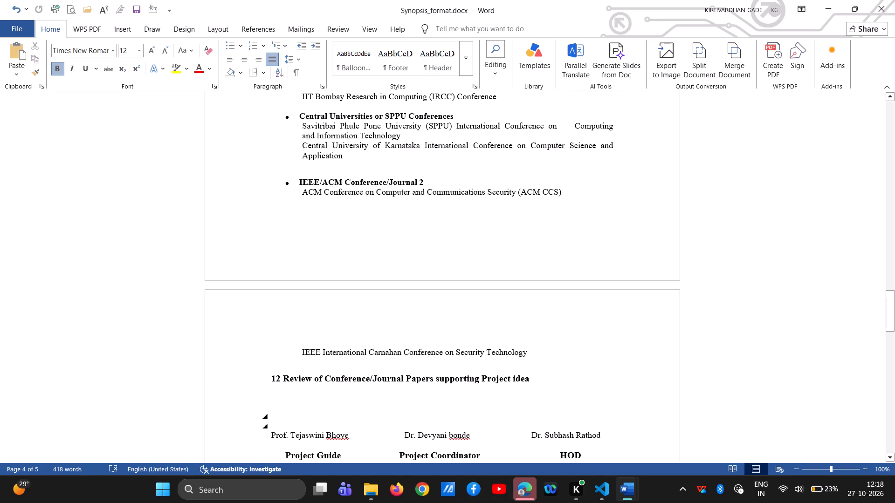
{"action": "left_click", "coordinate": [525, 483]}
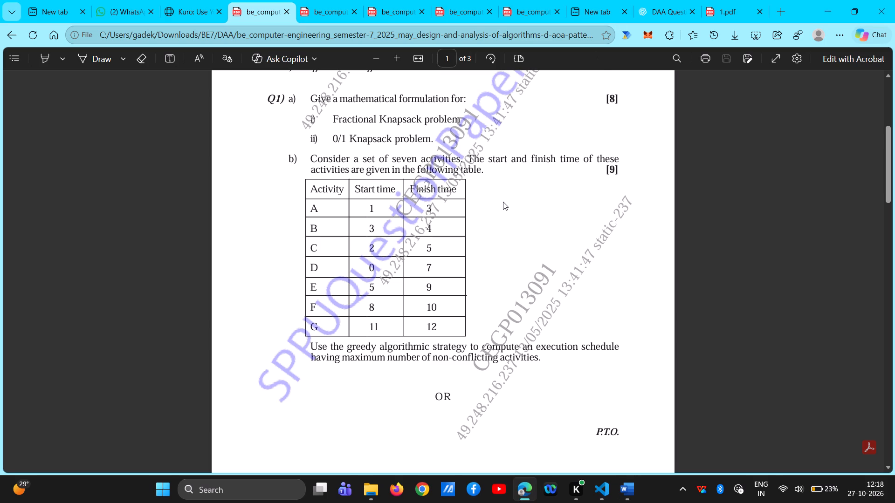
{"action": "left_click", "coordinate": [401, 483]}
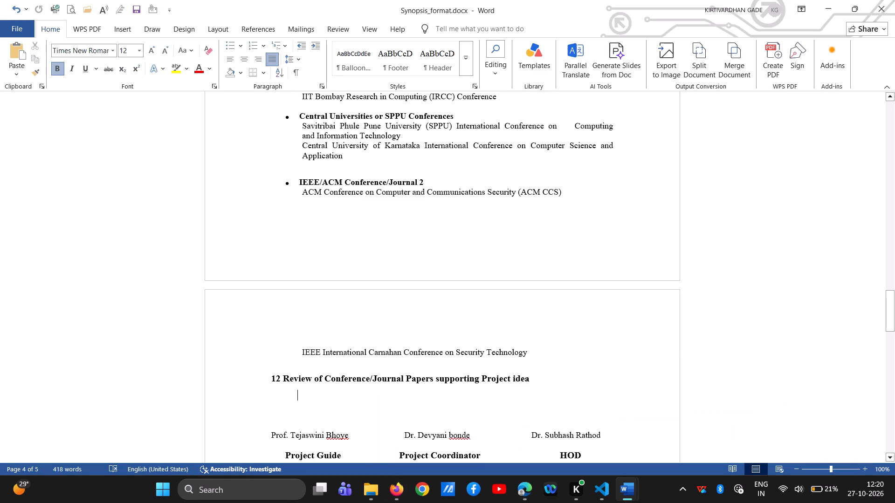
{"action": "key", "text": "ctrl+v"}
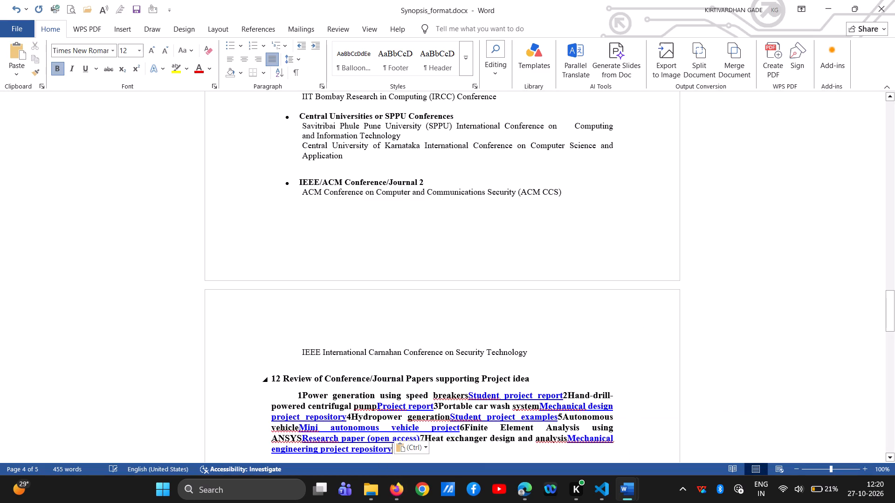
{"action": "left_click", "coordinate": [476, 448]}
Remove the bold formatting from the whole pasted reference text in section 12.
{"action": "scroll", "coordinate": [457, 448], "scroll_direction": "down", "scroll_amount": 1}
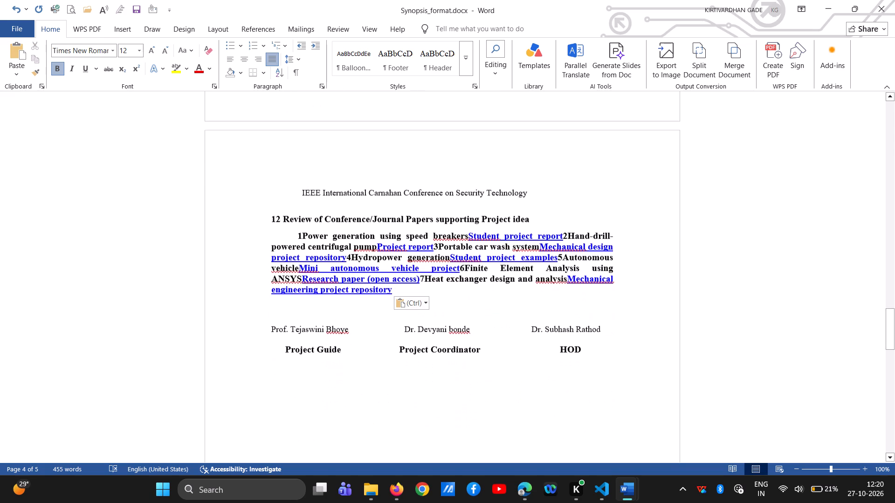
{"action": "left_click_drag", "start_coordinate": [434, 293], "coordinate": [316, 239]}
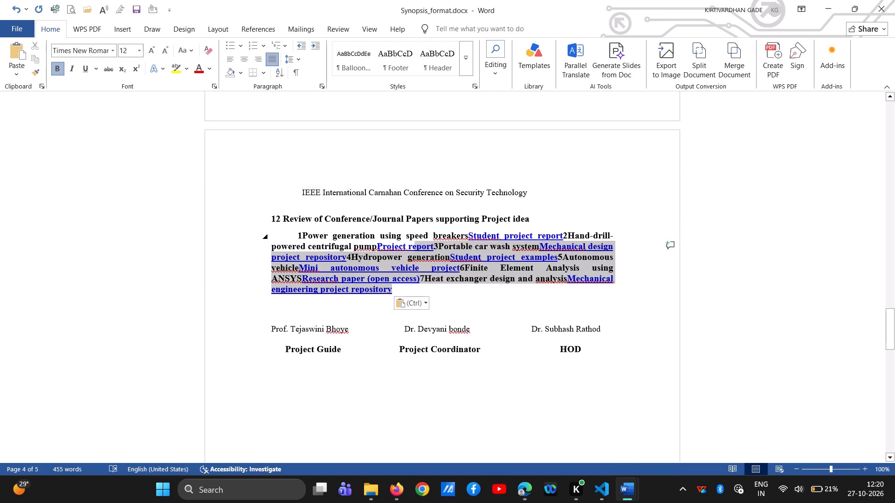
{"action": "left_click_drag", "start_coordinate": [316, 239], "coordinate": [297, 231]}
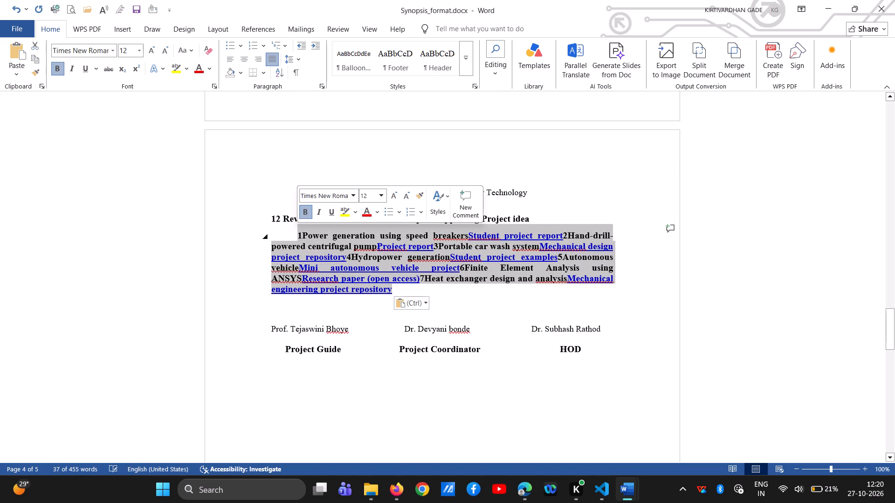
{"action": "left_click", "coordinate": [306, 209]}
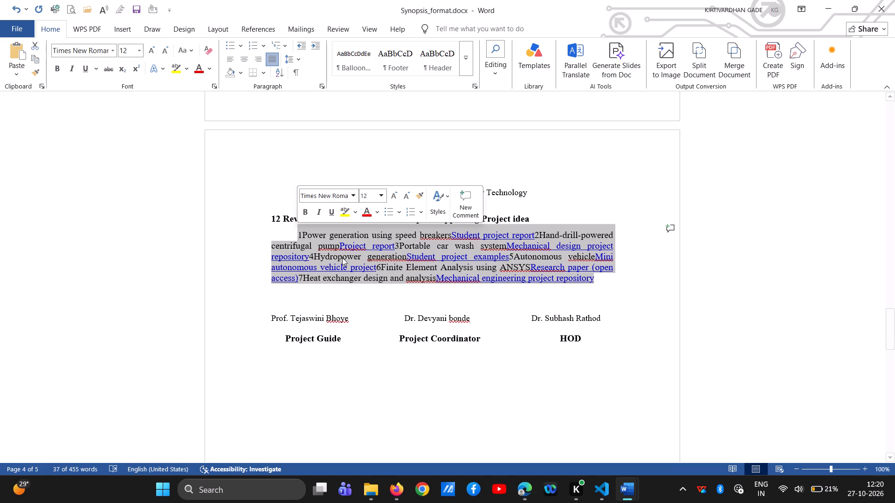
{"action": "left_click", "coordinate": [367, 292]}
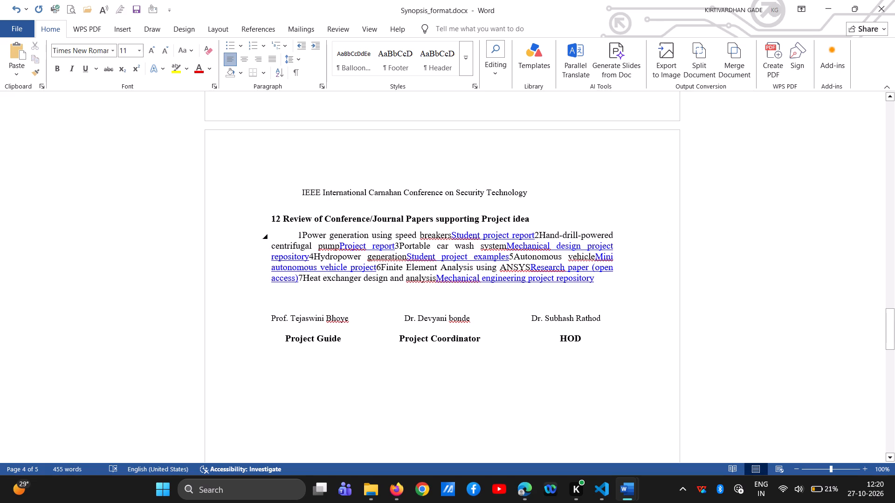
Renumber the first reference as "1]" followed by a space, and put a space before its "Student project report" link.
{"action": "left_click", "coordinate": [303, 234]}
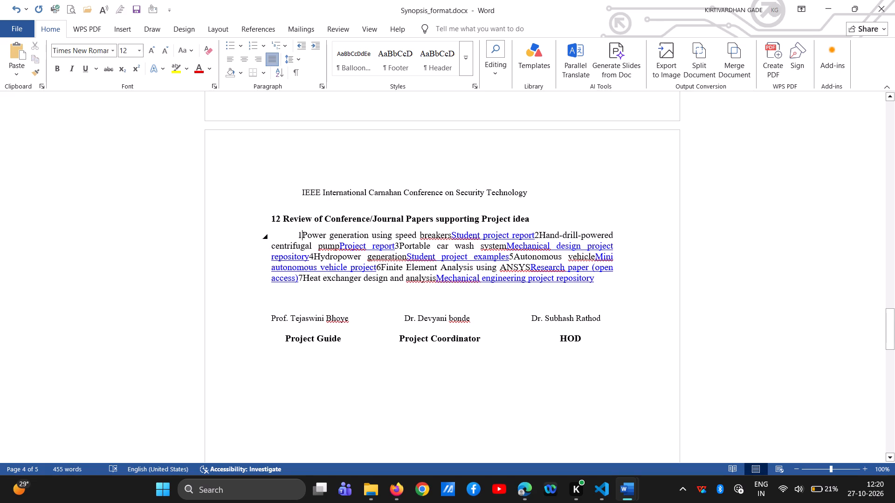
{"action": "key", "text": "bracketright"}
{"action": "key", "text": "space"}
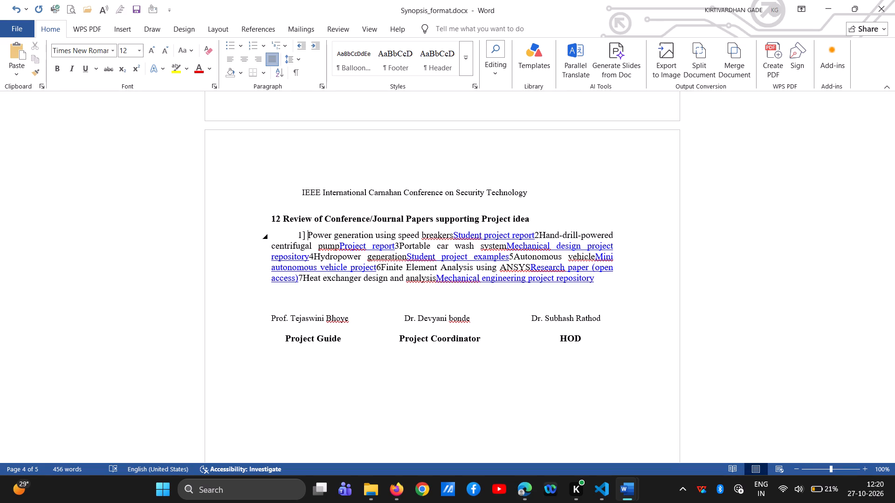
{"action": "left_click", "coordinate": [455, 236]}
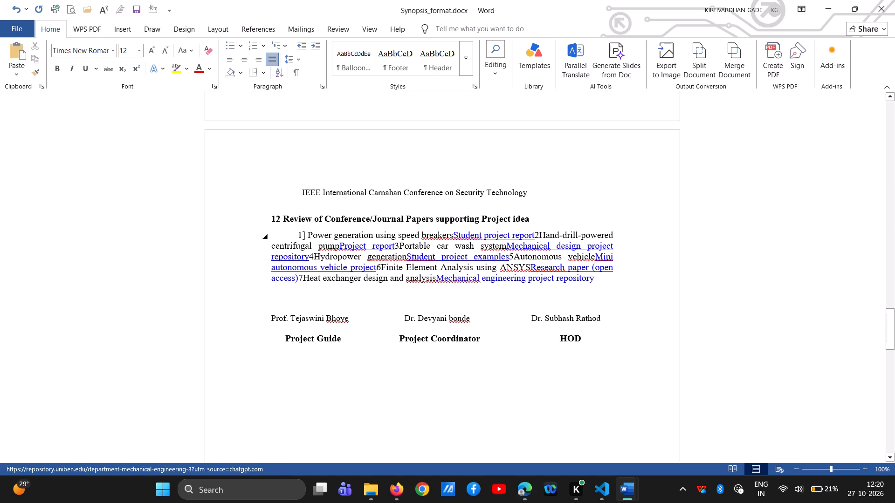
{"action": "key", "text": "space"}
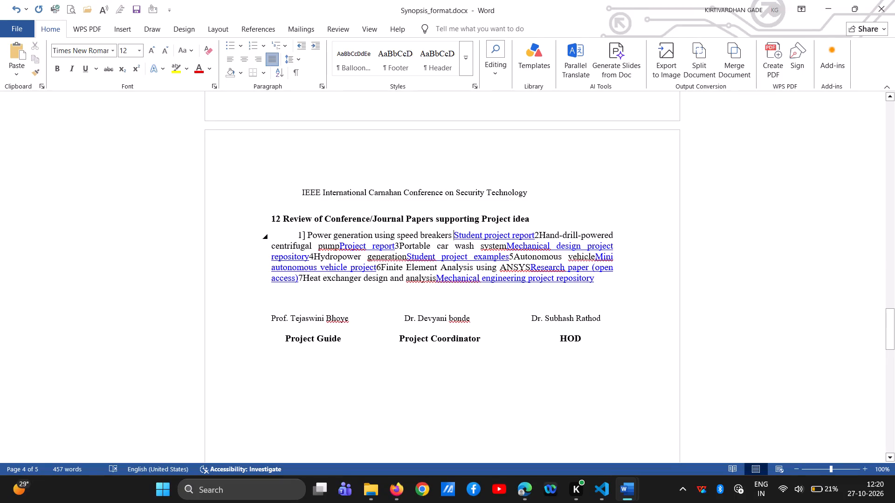
Place the hand-drill-powered centrifugal pump reference on its own line, indented like the first, and number it "2]" followed by a space.
{"action": "left_click", "coordinate": [538, 236]}
{"action": "key", "text": "Left"}
{"action": "key", "text": "Return"}
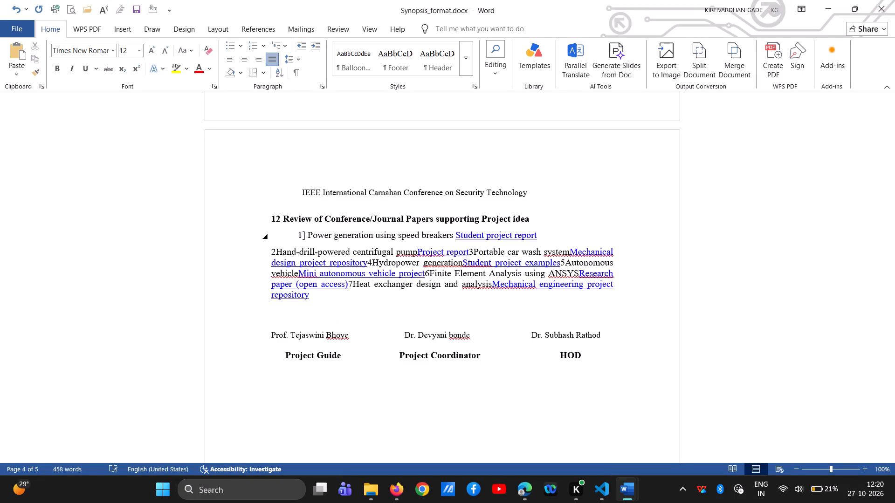
{"action": "key", "text": "Tab"}
{"action": "key", "text": "Tab"}
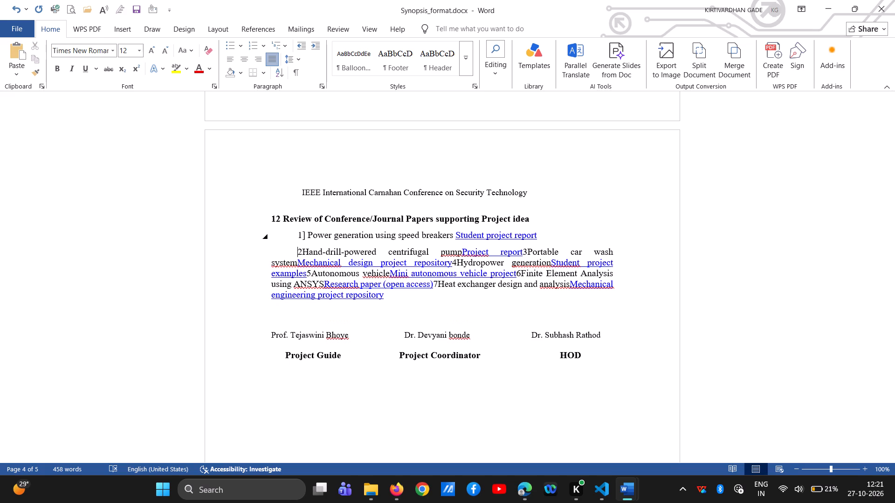
{"action": "key", "text": "Right"}
{"action": "type", "text": "]"}
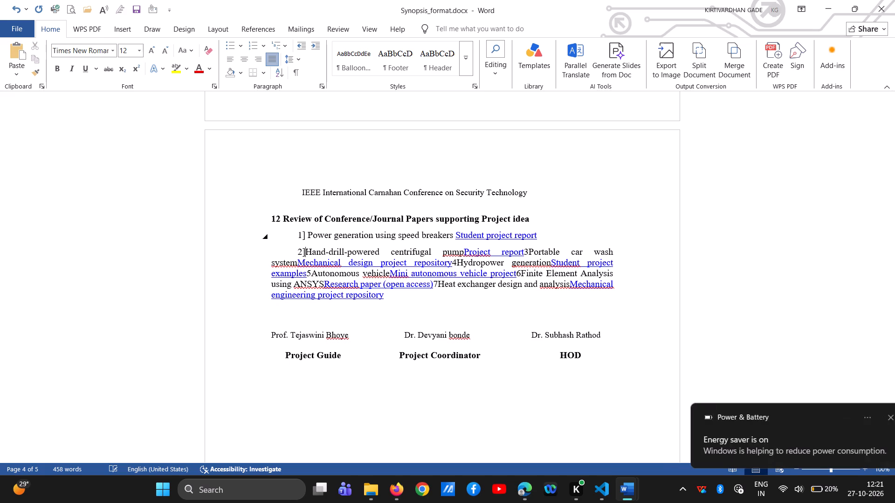
{"action": "key", "text": "space"}
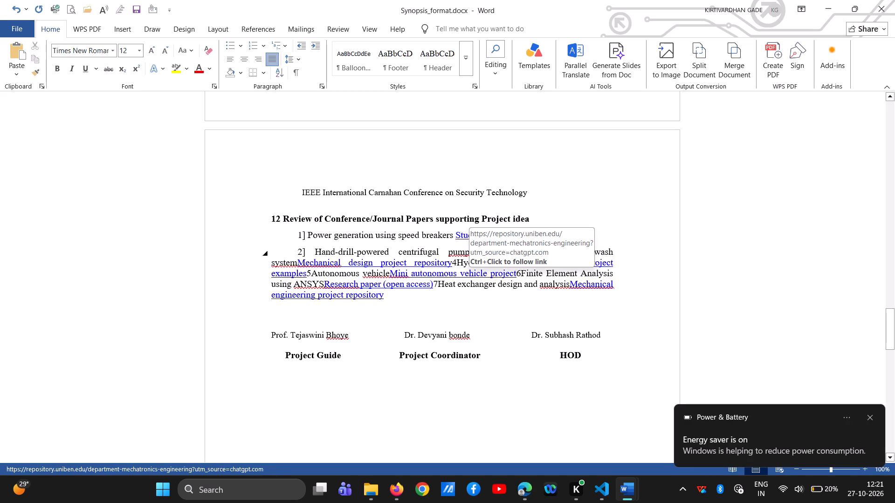
Widen the gap between "1]" and "Power generation using speed breakers" by three spaces.
{"action": "left_click", "coordinate": [305, 232]}
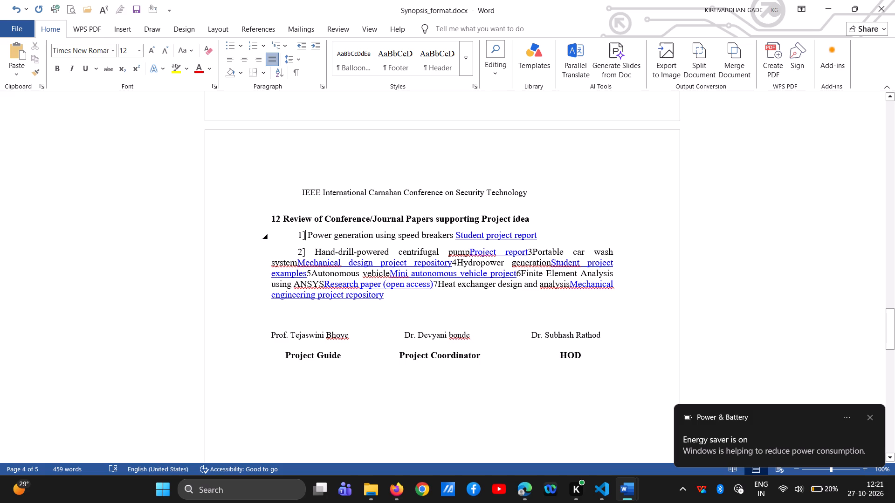
{"action": "key", "text": "space"}
{"action": "key", "text": "space"}
{"action": "key", "text": "space"}
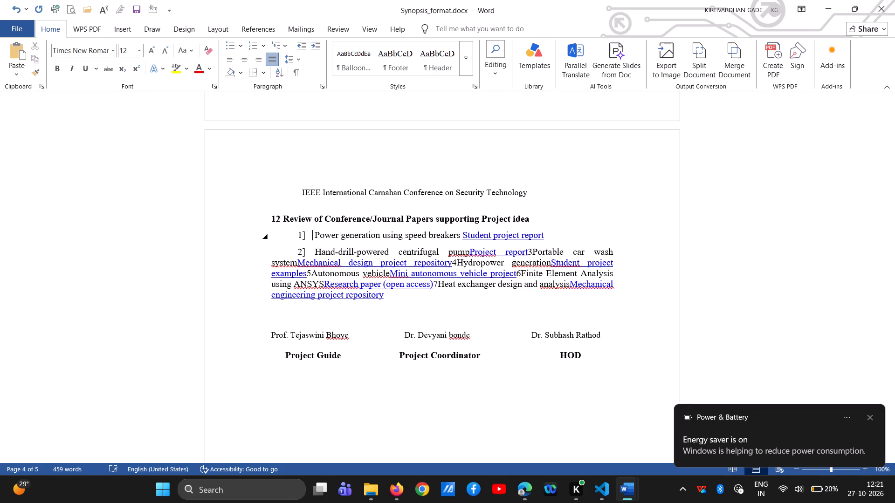
{"action": "key", "text": "space"}
{"action": "key", "text": "BackSpace"}
Place the portable car wash system reference on its own indented line and number it "3]" followed by two spaces.
{"action": "left_click", "coordinate": [529, 252]}
{"action": "key", "text": "Return"}
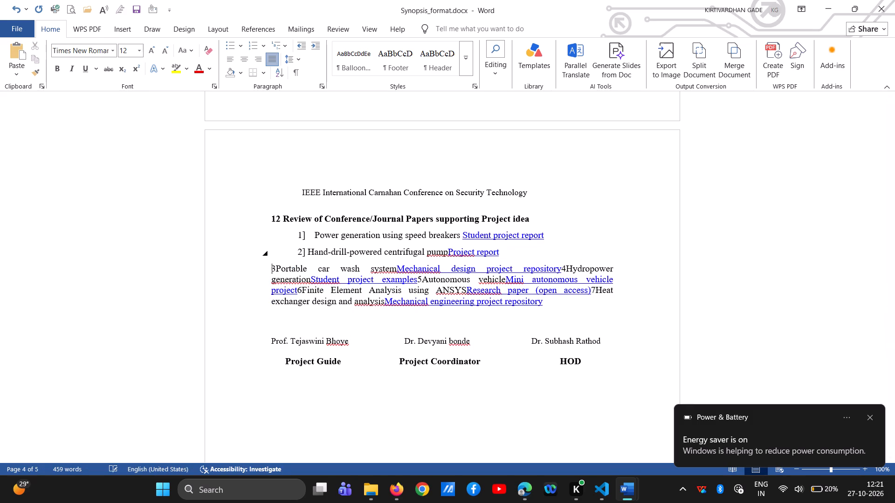
{"action": "key", "text": "Tab"}
{"action": "key", "text": "Tab"}
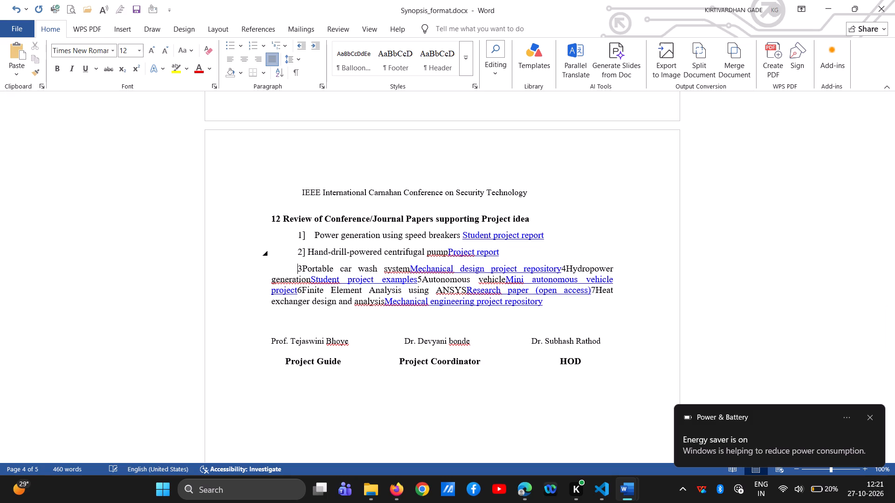
{"action": "key", "text": "Right"}
{"action": "key", "text": "bracketright"}
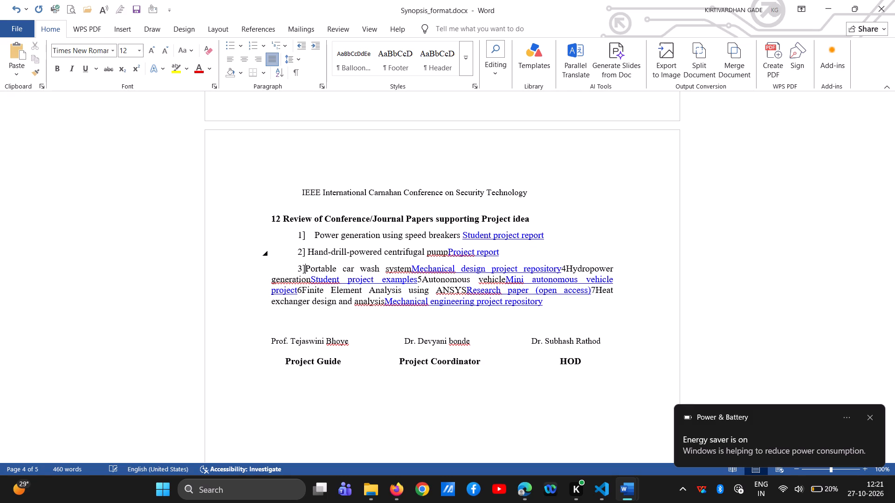
{"action": "key", "text": "Tab"}
{"action": "key", "text": "BackSpace"}
{"action": "key", "text": "space"}
{"action": "key", "text": "space"}
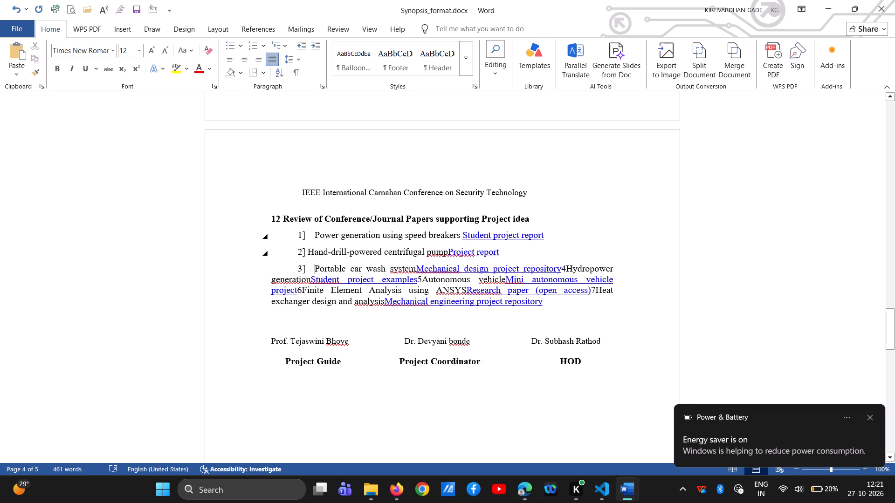
Widen the gap between "2]" and "Hand-drill-powered centrifugal pump" by three spaces.
{"action": "left_click", "coordinate": [308, 253]}
{"action": "key", "text": "space"}
{"action": "key", "text": "space"}
{"action": "key", "text": "space"}
{"action": "key", "text": "space"}
{"action": "key", "text": "BackSpace"}
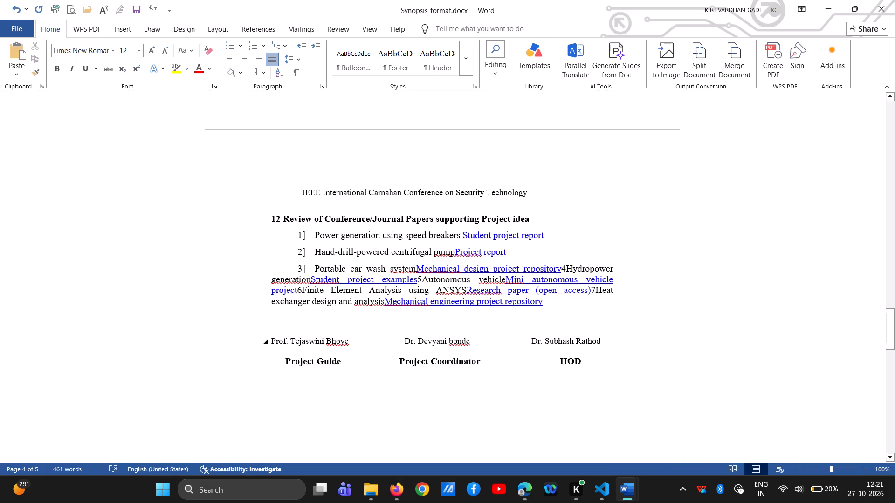
Place the hydropower generation reference on its own indented line and number it "4]" followed by a tab.
{"action": "left_click", "coordinate": [558, 269]}
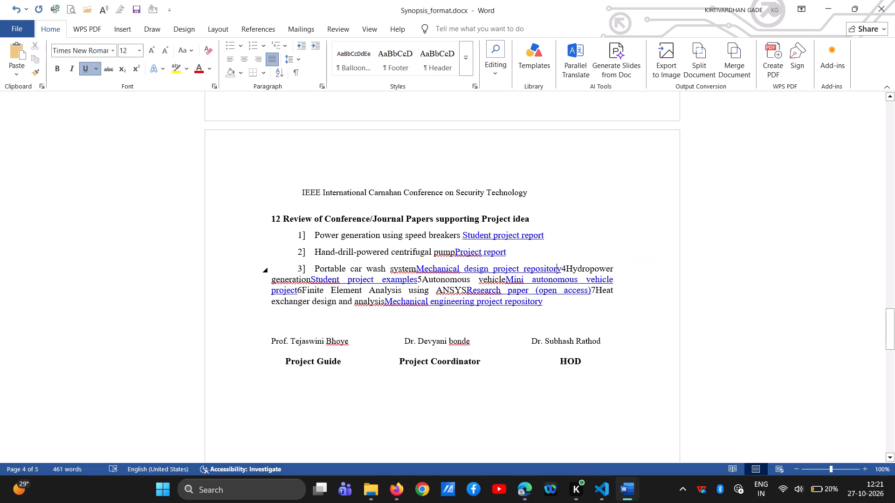
{"action": "key", "text": "Right"}
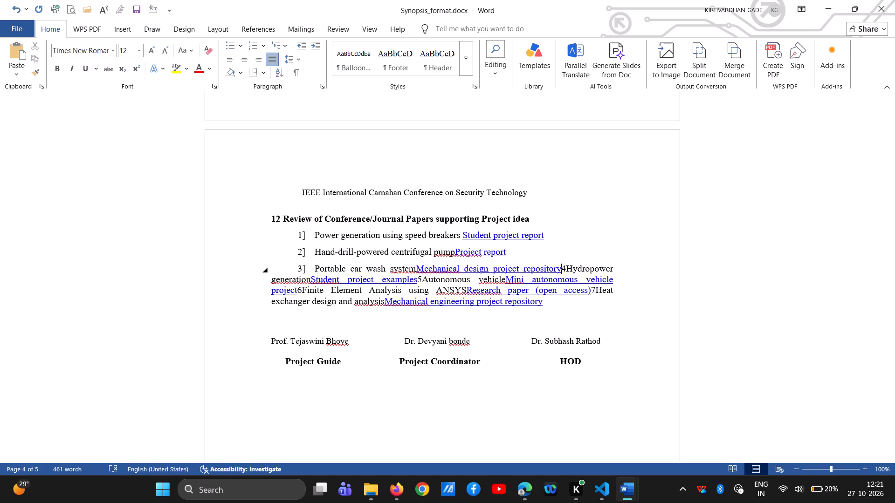
{"action": "key", "text": "Return"}
{"action": "key", "text": "Tab"}
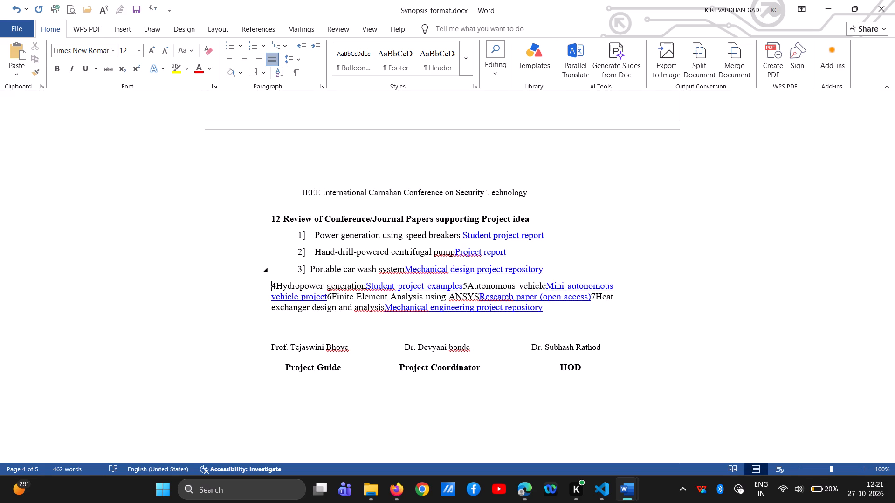
{"action": "key", "text": "Tab"}
{"action": "key", "text": "Right"}
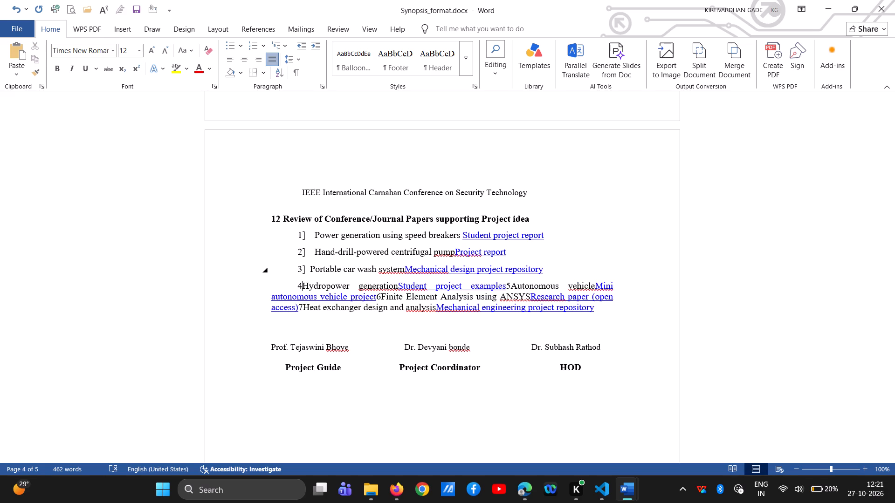
{"action": "key", "text": "bracketright"}
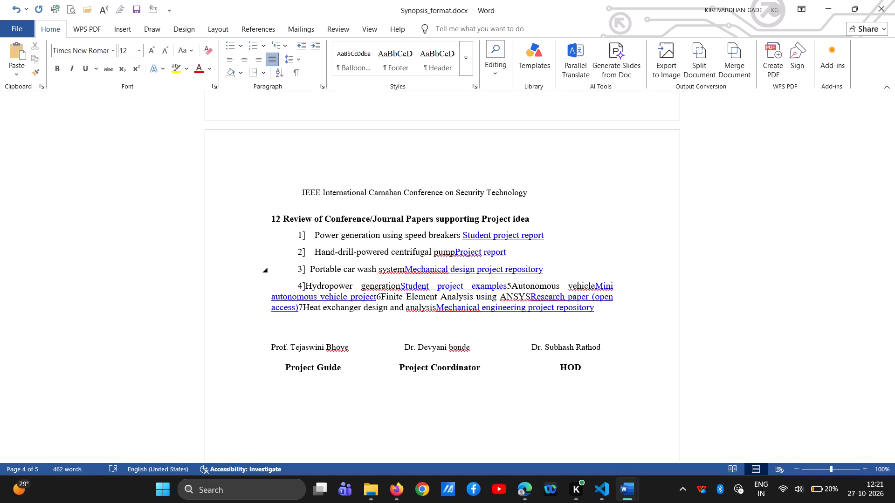
{"action": "key", "text": "Tab"}
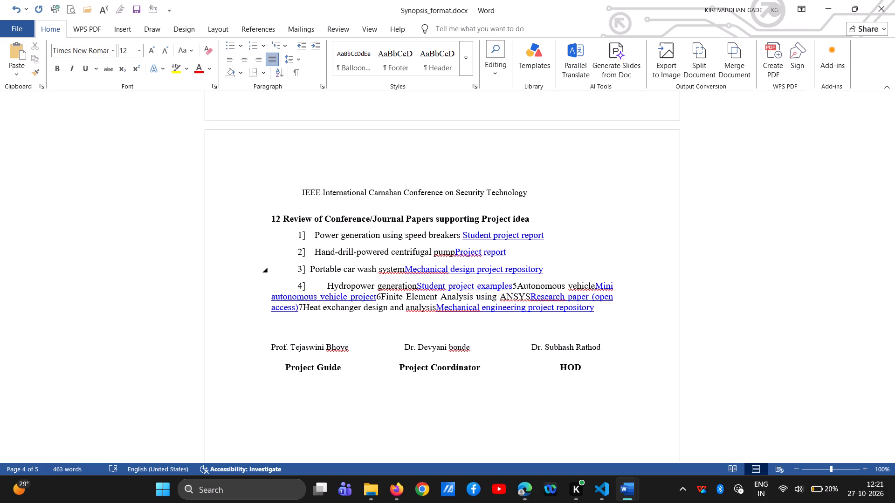
Insert a tab before the text of references 1], 2] and 3] so that they align with reference 4].
{"action": "left_click", "coordinate": [314, 236]}
{"action": "key", "text": "Tab"}
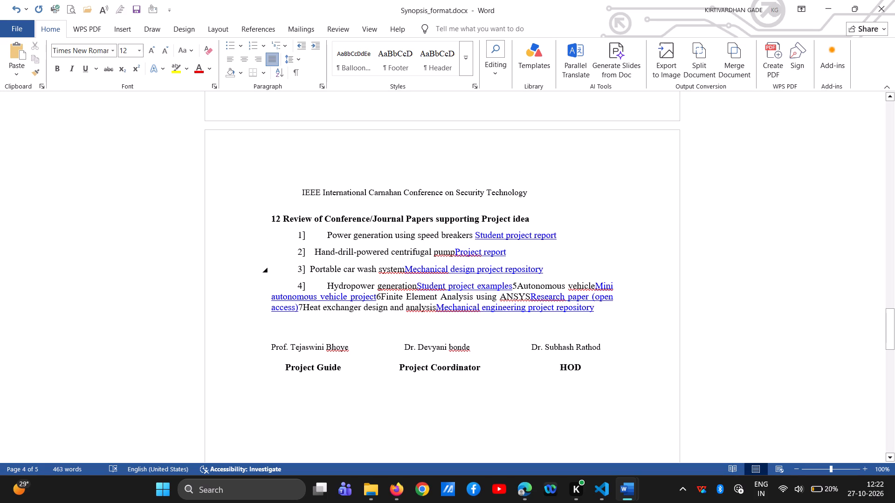
{"action": "left_click", "coordinate": [311, 268]}
{"action": "key", "text": "Tab"}
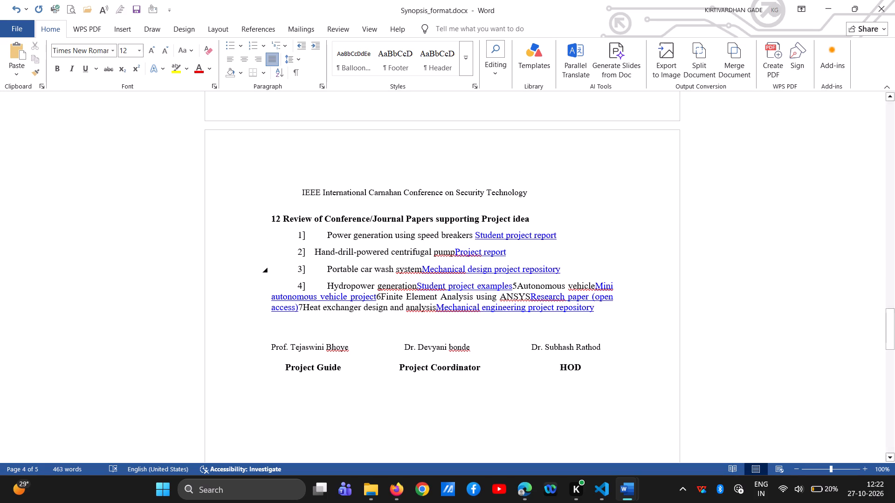
{"action": "left_click", "coordinate": [317, 246]}
{"action": "key", "text": "Tab"}
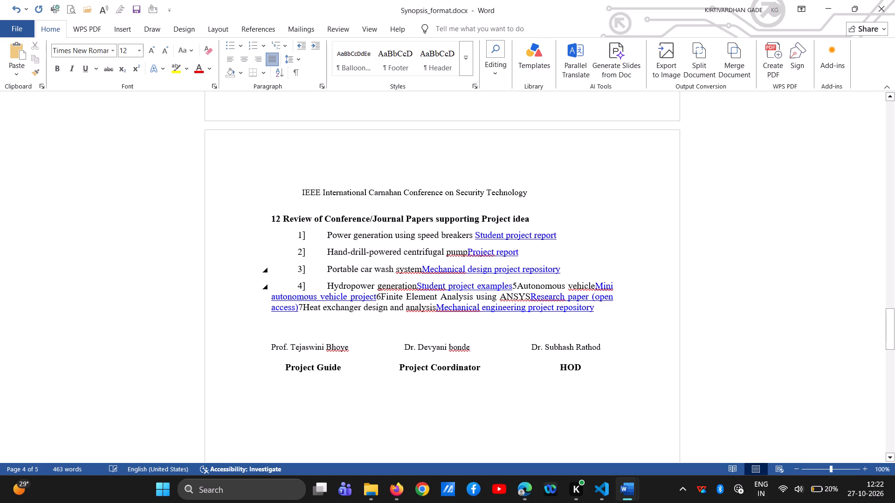
Place the autonomous vehicle reference on its own indented line and number it "5]" followed by a tab.
{"action": "left_click", "coordinate": [515, 286]}
{"action": "key", "text": "Left"}
{"action": "key", "text": "Return"}
{"action": "key", "text": "Tab"}
{"action": "key", "text": "Tab"}
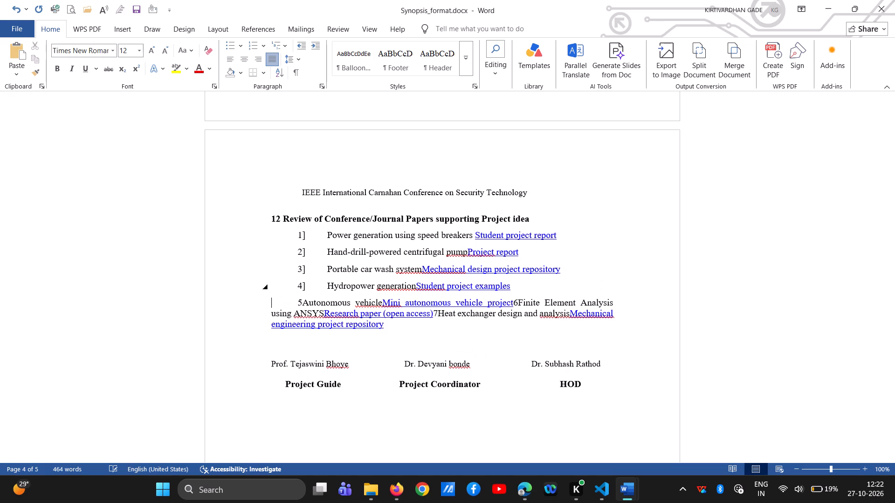
{"action": "key", "text": "Right"}
{"action": "key", "text": "bracketright"}
{"action": "key", "text": "Tab"}
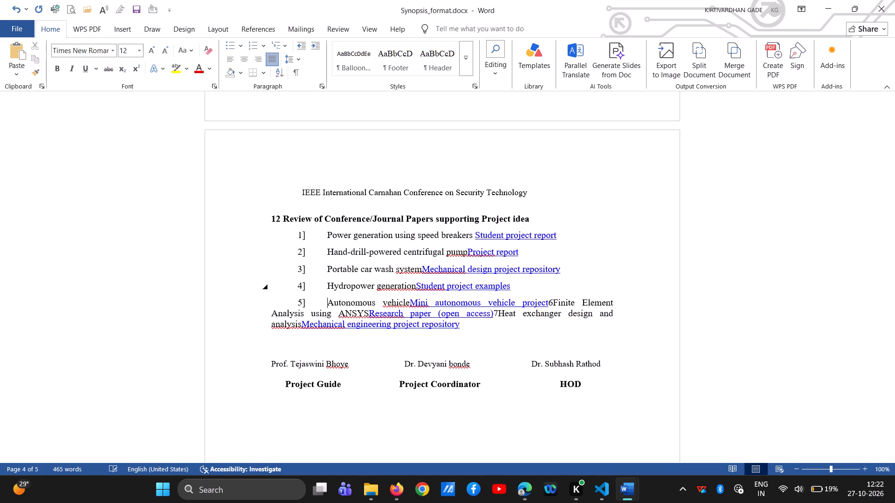
Place the Finite Element Analysis using ANSYS reference on its own indented line and number it "6]" followed by a tab.
{"action": "left_click", "coordinate": [549, 300]}
{"action": "key", "text": "Return"}
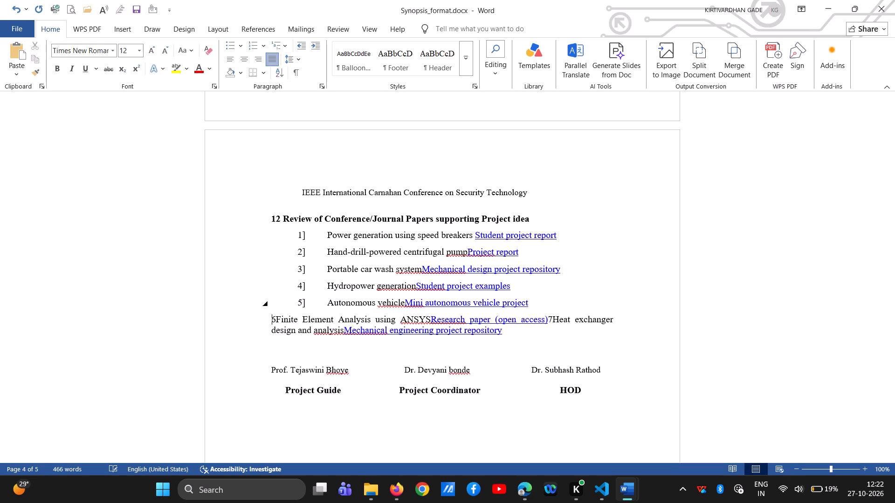
{"action": "key", "text": "Tab"}
{"action": "key", "text": "Tab"}
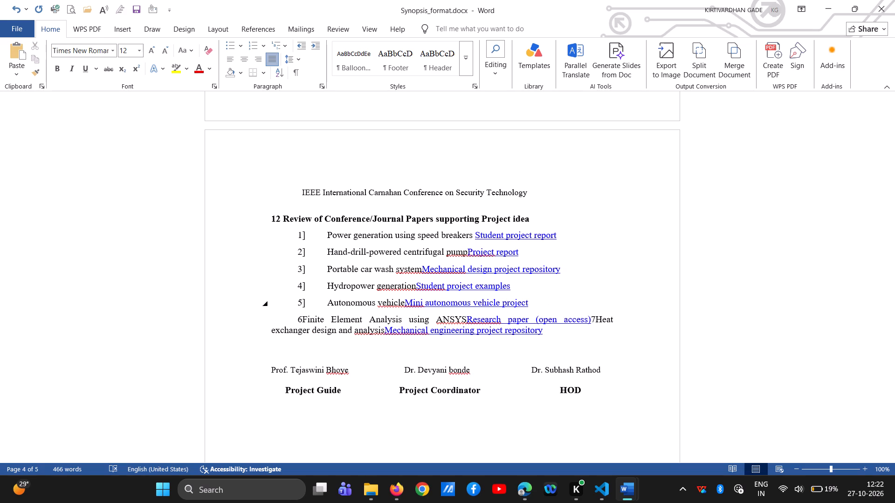
{"action": "key", "text": "Right"}
{"action": "key", "text": "bracketright"}
{"action": "key", "text": "Tab"}
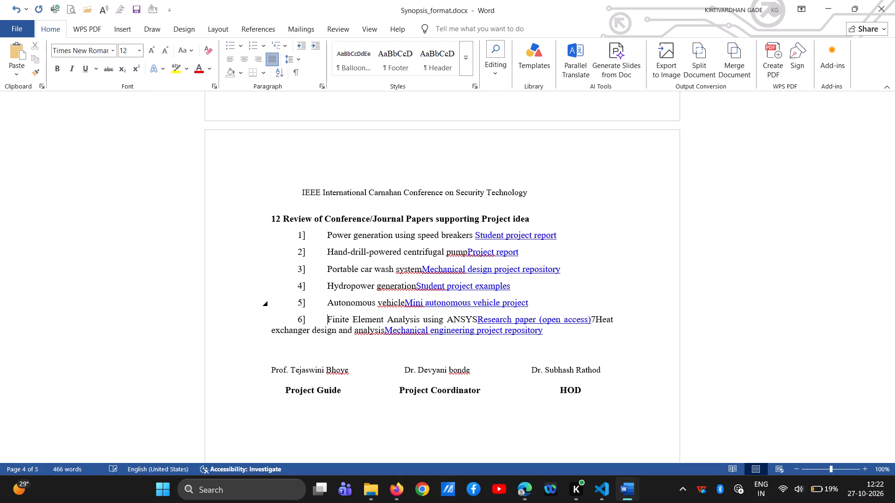
Delete the seventh reference, on heat exchanger design and analysis, with its link, and add a blank line below the list.
{"action": "left_click", "coordinate": [593, 322]}
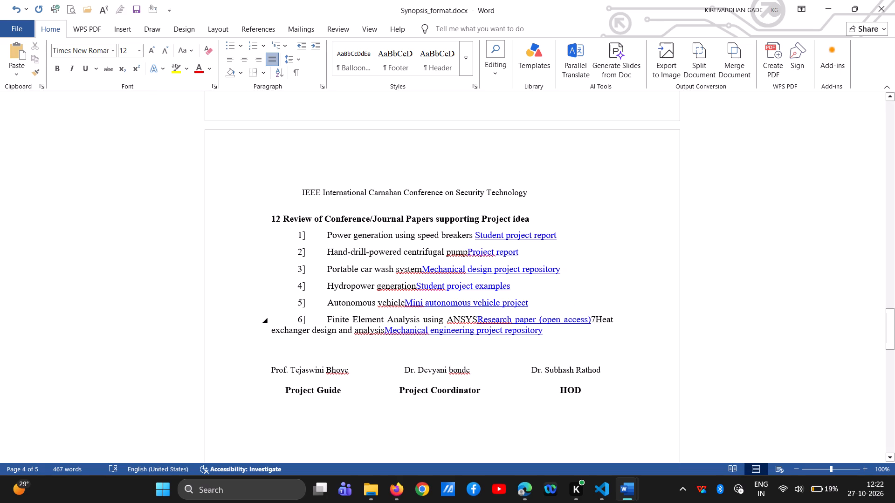
{"action": "left_click_drag", "start_coordinate": [592, 320], "coordinate": [575, 350]}
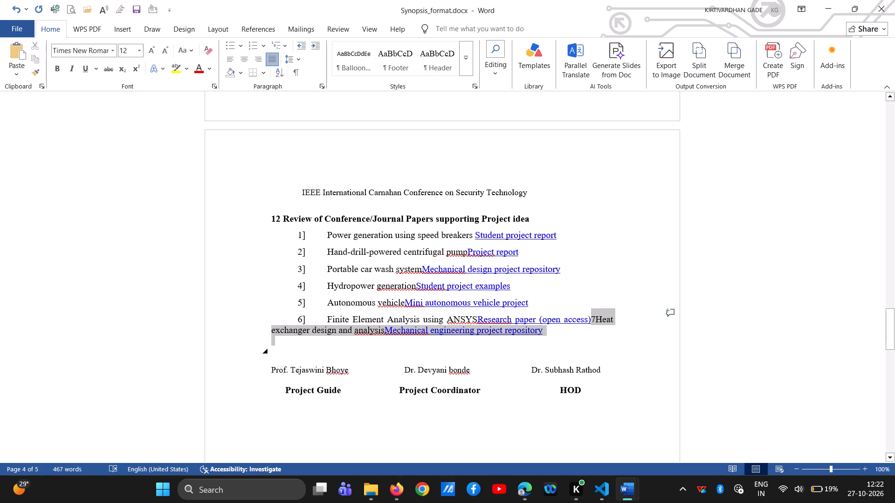
{"action": "left_click_drag", "start_coordinate": [575, 350], "coordinate": [575, 354]}
{"action": "left_click_drag", "start_coordinate": [575, 354], "coordinate": [593, 329]}
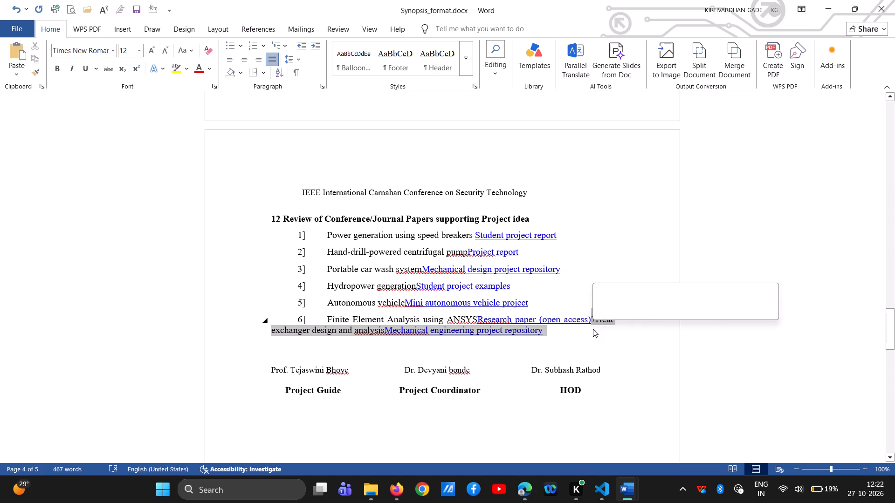
{"action": "key", "text": "BackSpace"}
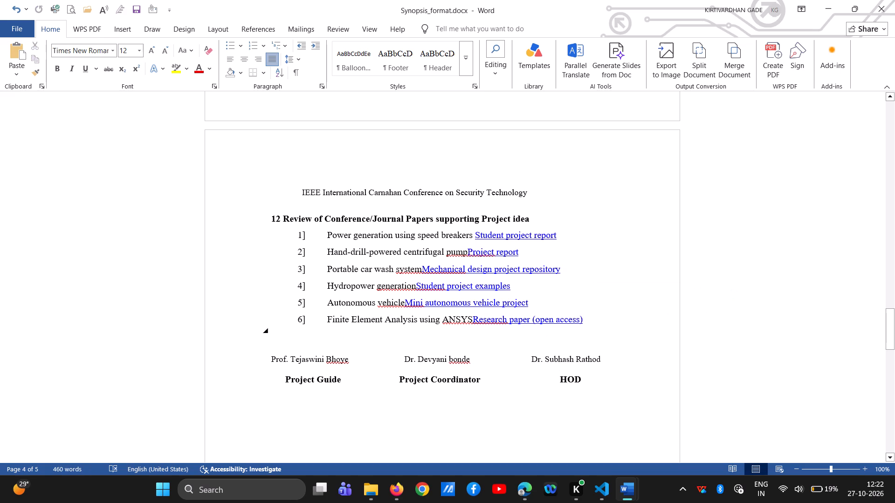
{"action": "key", "text": "Return"}
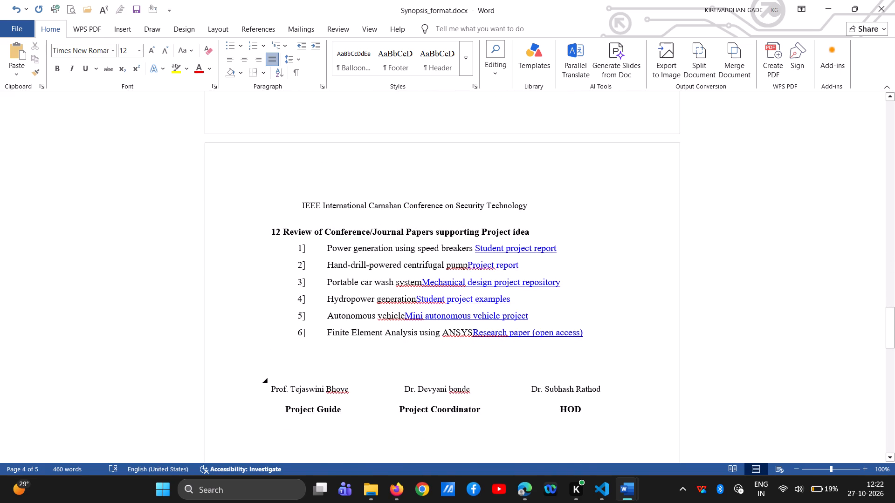
Remove the name after "Prof." above Project Guide in the signature block, leaving a space after the title.
{"action": "left_click_drag", "start_coordinate": [348, 393], "coordinate": [301, 393]}
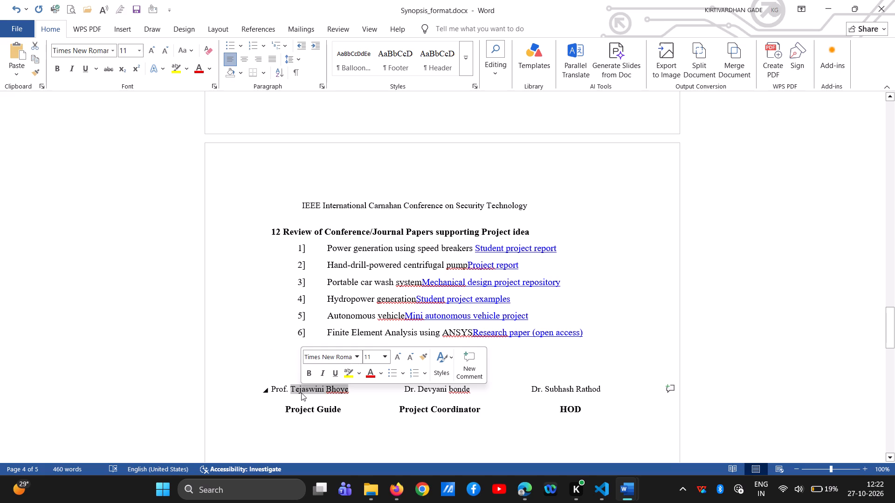
{"action": "key", "text": "BackSpace"}
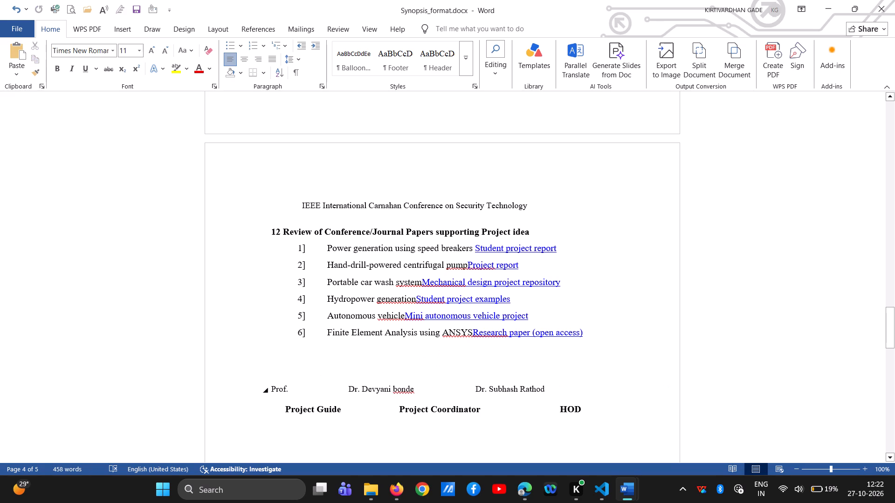
{"action": "key", "text": "space"}
Copy the guide's initials and surname from the Internal Guide section and paste them after "Prof." above Project Guide in the signature block.
{"action": "scroll", "coordinate": [301, 393], "scroll_direction": "up", "scroll_amount": 1}
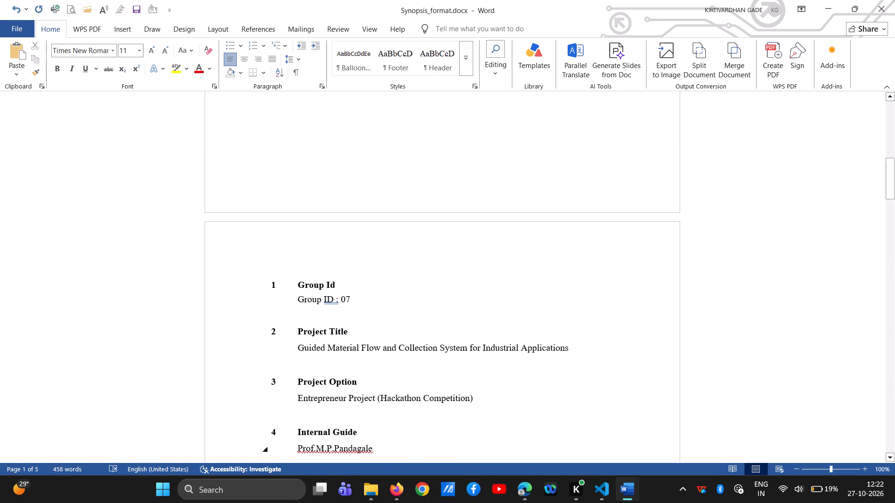
{"action": "left_click_drag", "start_coordinate": [317, 451], "coordinate": [360, 451]}
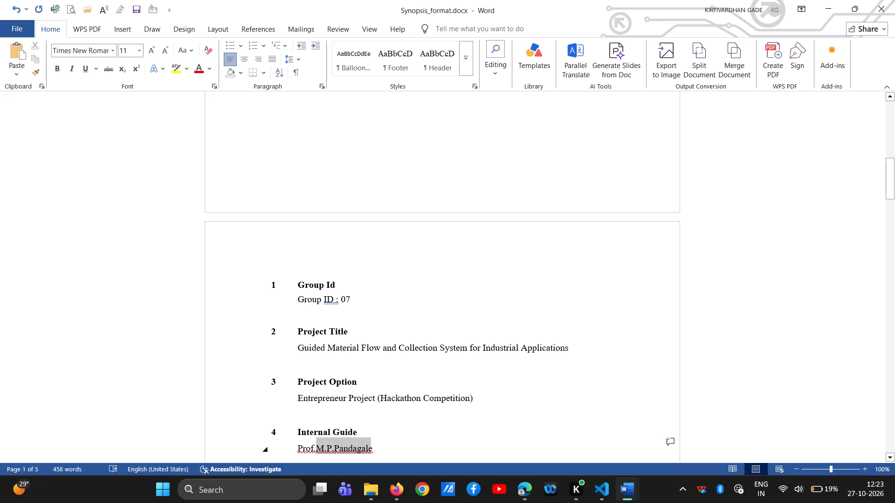
{"action": "key", "text": "ctrl+c"}
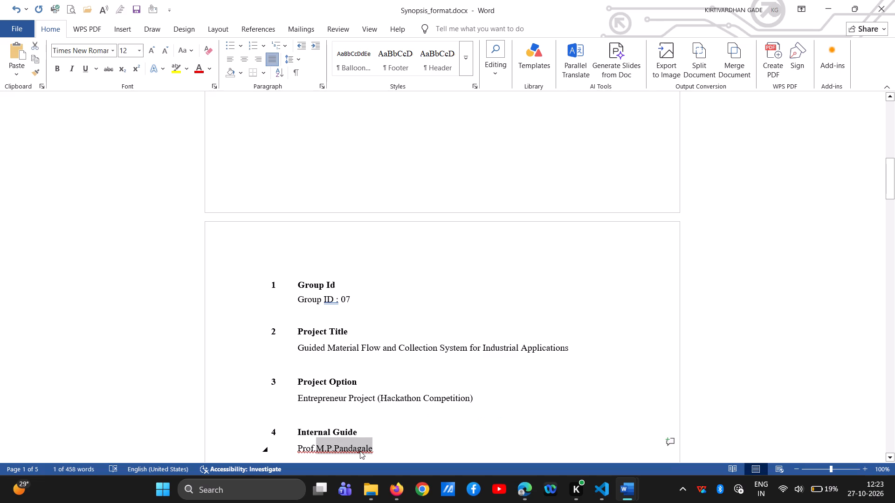
{"action": "scroll", "coordinate": [408, 451], "scroll_direction": "down", "scroll_amount": 3}
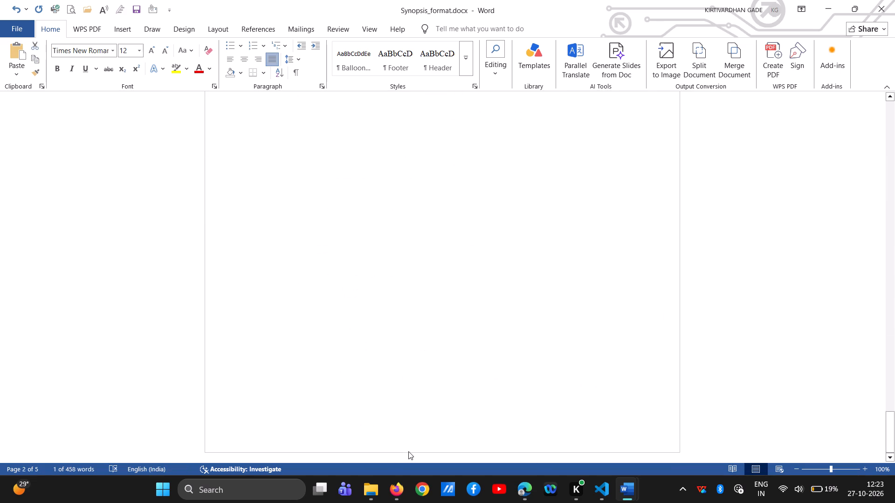
{"action": "scroll", "coordinate": [408, 451], "scroll_direction": "up", "scroll_amount": 1}
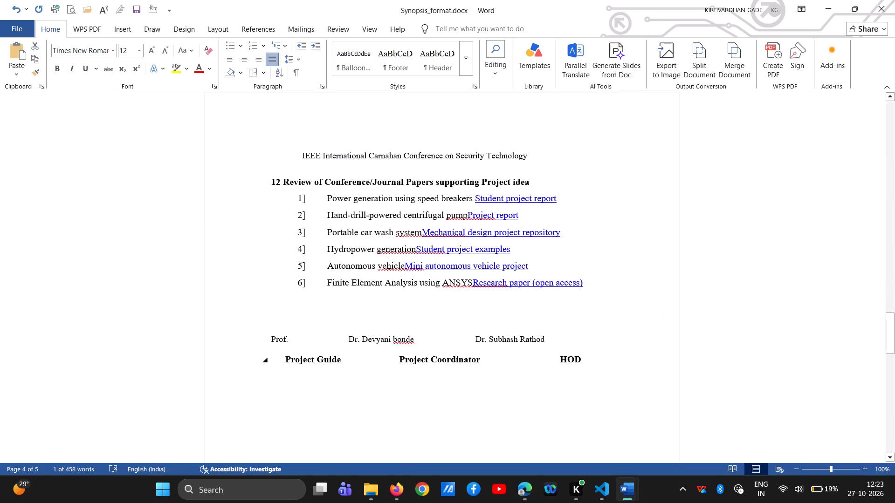
{"action": "left_click", "coordinate": [300, 346]}
{"action": "left_click", "coordinate": [291, 337]}
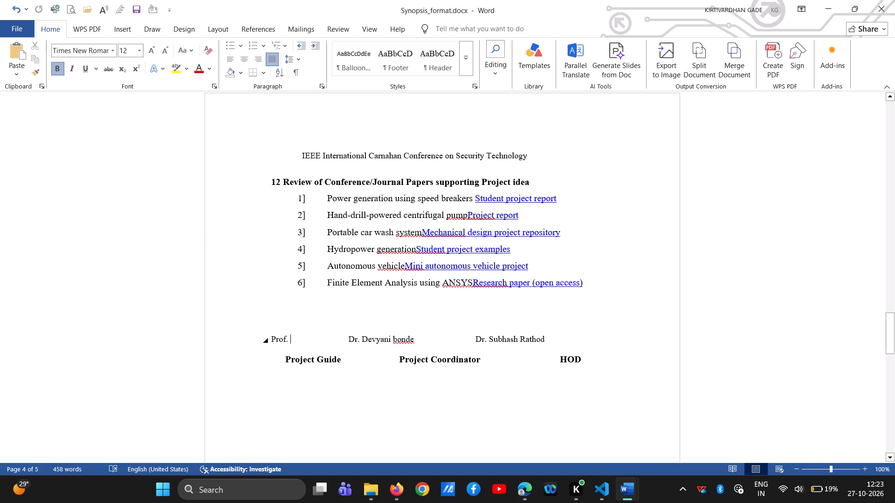
{"action": "key", "text": "ctrl+v"}
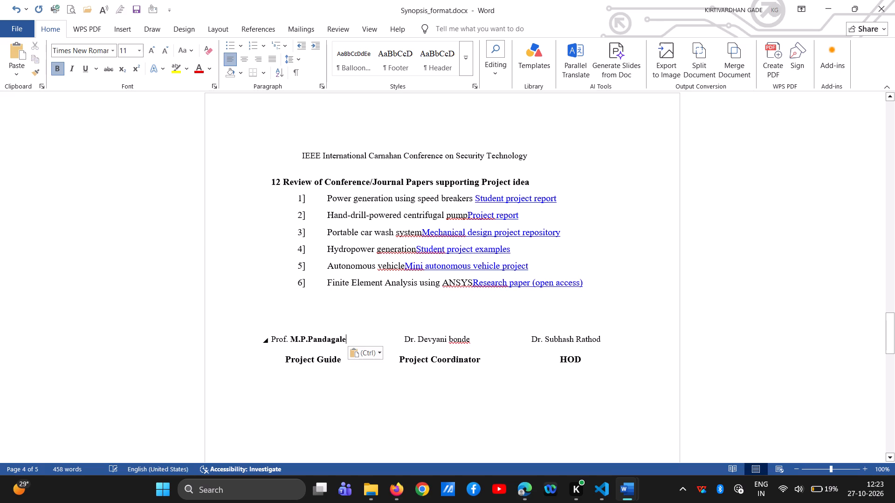
Remove the bold formatting from the guide's name in the signature block.
{"action": "left_click_drag", "start_coordinate": [361, 333], "coordinate": [304, 340]}
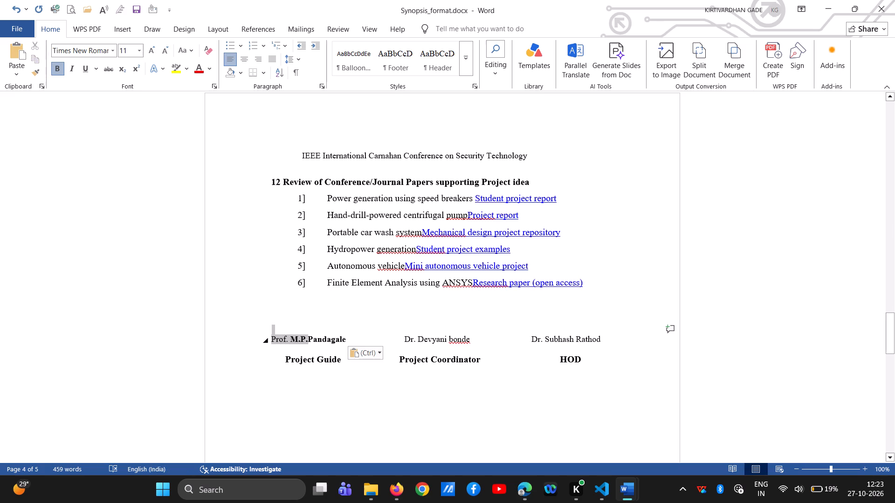
{"action": "left_click_drag", "start_coordinate": [304, 340], "coordinate": [301, 339]}
{"action": "left_click", "coordinate": [351, 334]}
{"action": "left_click", "coordinate": [351, 334]}
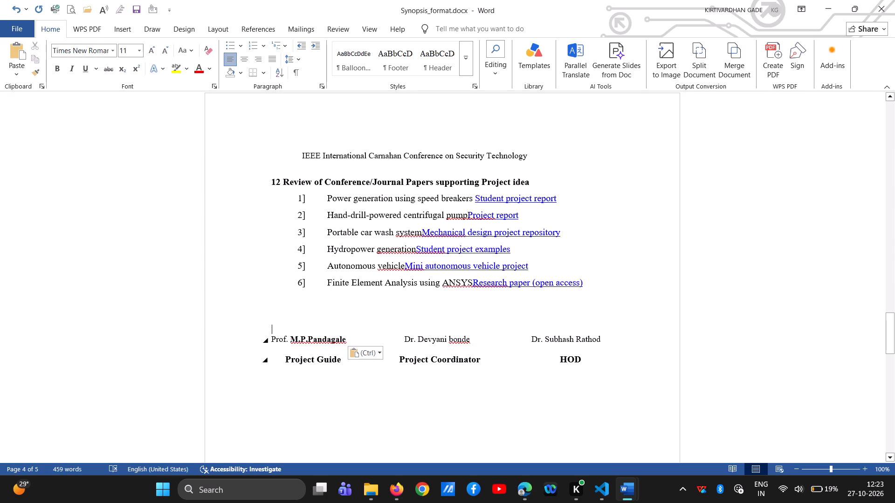
{"action": "left_click_drag", "start_coordinate": [348, 340], "coordinate": [289, 340]}
{"action": "key", "text": "ctrl+b"}
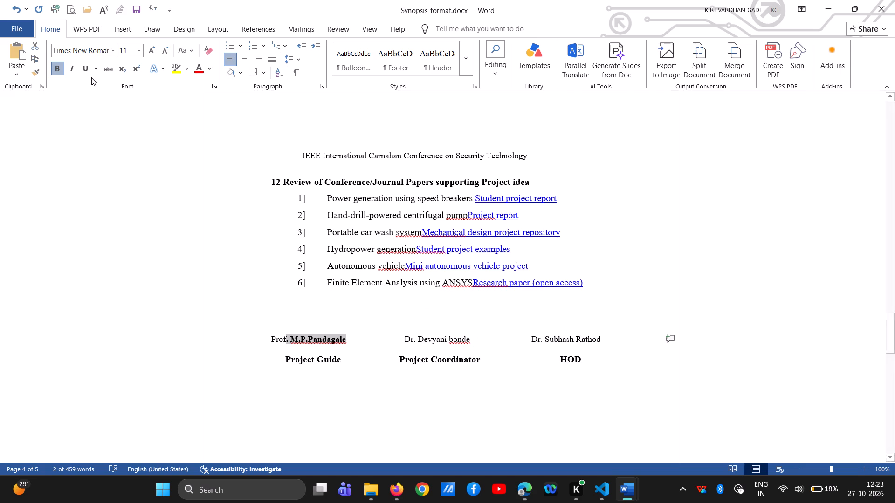
{"action": "left_click", "coordinate": [63, 77]}
{"action": "left_click", "coordinate": [60, 74]}
Insert a space after each of the guide's two initials in the signature block.
{"action": "left_click", "coordinate": [299, 336]}
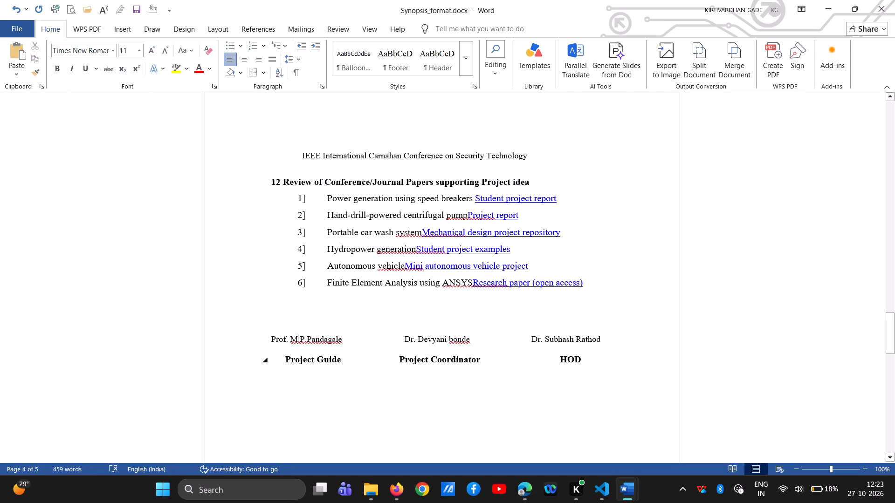
{"action": "key", "text": "Right"}
{"action": "key", "text": "space"}
{"action": "key", "text": "Right"}
{"action": "key", "text": "Right"}
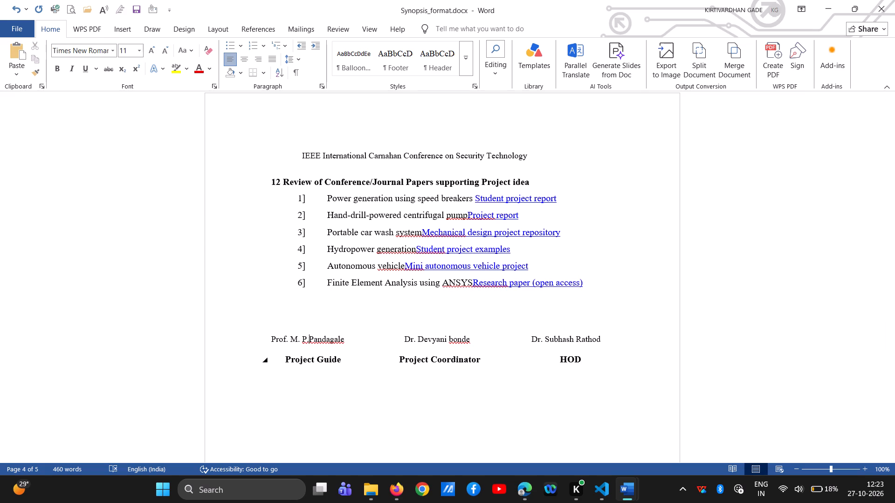
{"action": "key", "text": "space"}
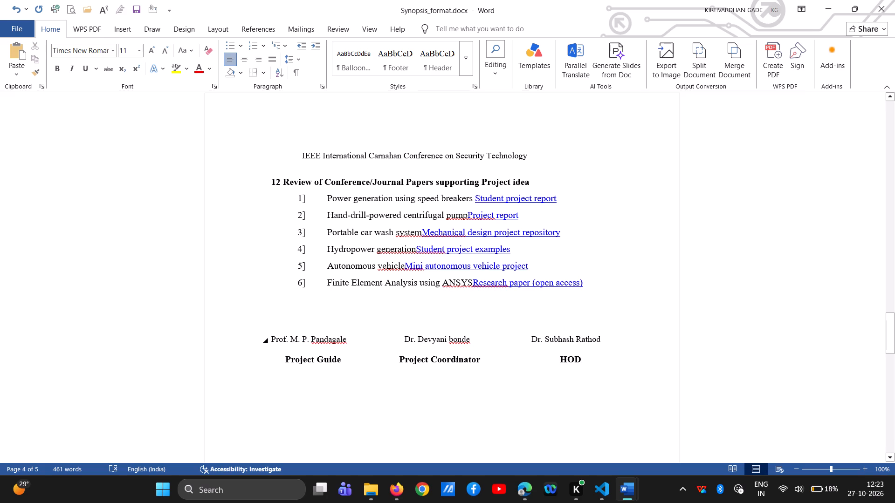
Replace the title and name above Project Coordinator with "Prof." and the new coordinator's two initials and surname, separated by spaces.
{"action": "left_click", "coordinate": [469, 339]}
{"action": "key", "text": "BackSpace"}
{"action": "key", "text": "BackSpace"}
{"action": "key", "text": "BackSpace"}
{"action": "key", "text": "BackSpace"}
{"action": "key", "text": "BackSpace"}
{"action": "key", "text": "BackSpace"}
{"action": "key", "text": "BackSpace"}
{"action": "key", "text": "BackSpace"}
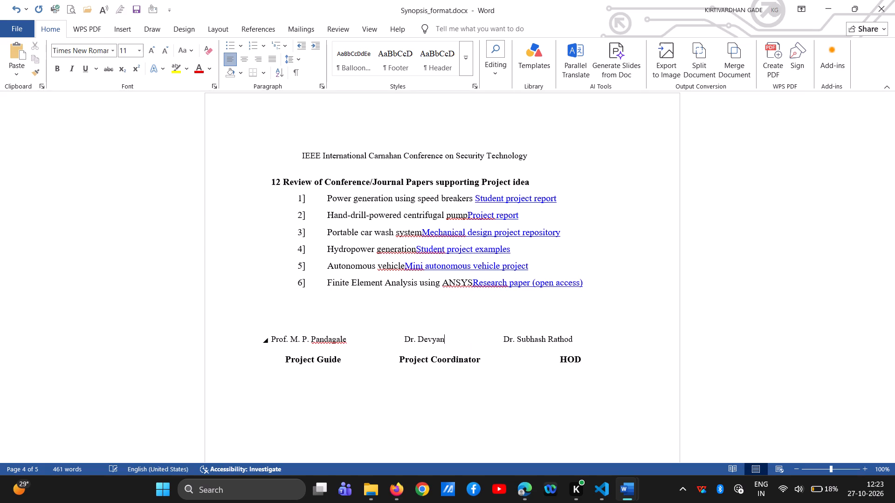
{"action": "key", "text": "BackSpace"}
{"action": "key", "text": "BackSpace"}
{"action": "key", "text": "BackSpace"}
{"action": "key", "text": "BackSpace"}
{"action": "key", "text": "BackSpace"}
{"action": "key", "text": "BackSpace"}
{"action": "key", "text": "BackSpace"}
{"action": "key", "text": "BackSpace"}
{"action": "key", "text": "BackSpace"}
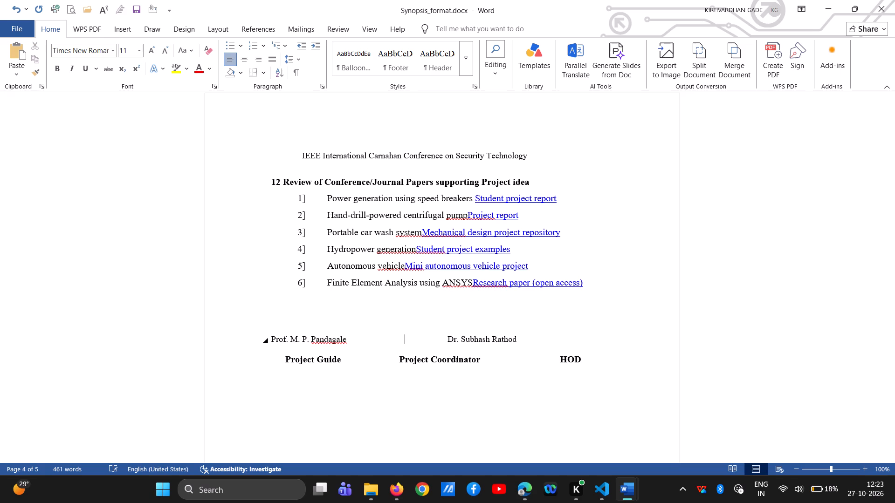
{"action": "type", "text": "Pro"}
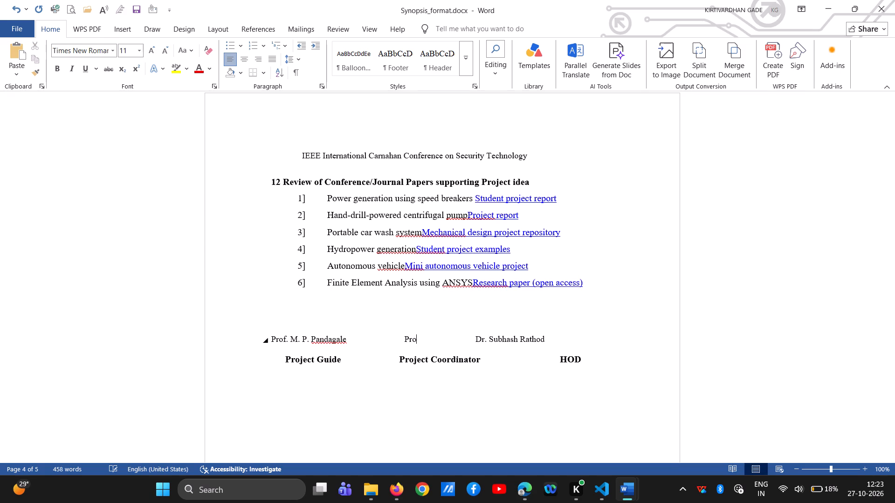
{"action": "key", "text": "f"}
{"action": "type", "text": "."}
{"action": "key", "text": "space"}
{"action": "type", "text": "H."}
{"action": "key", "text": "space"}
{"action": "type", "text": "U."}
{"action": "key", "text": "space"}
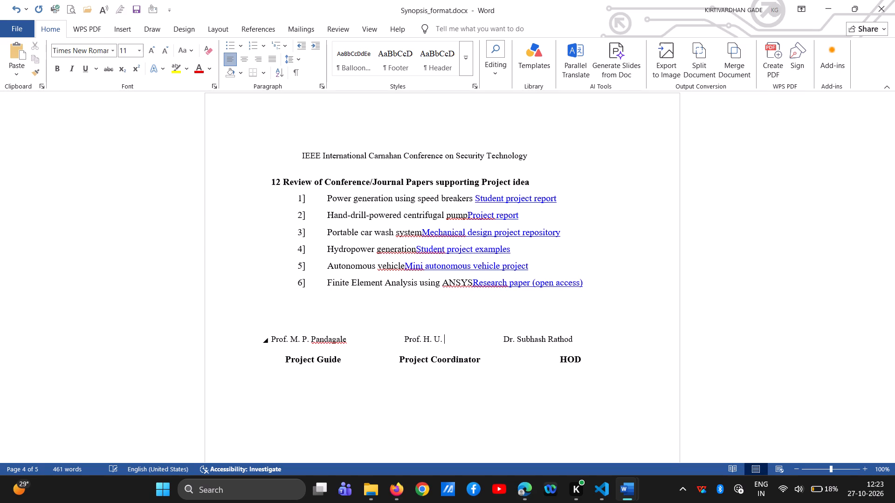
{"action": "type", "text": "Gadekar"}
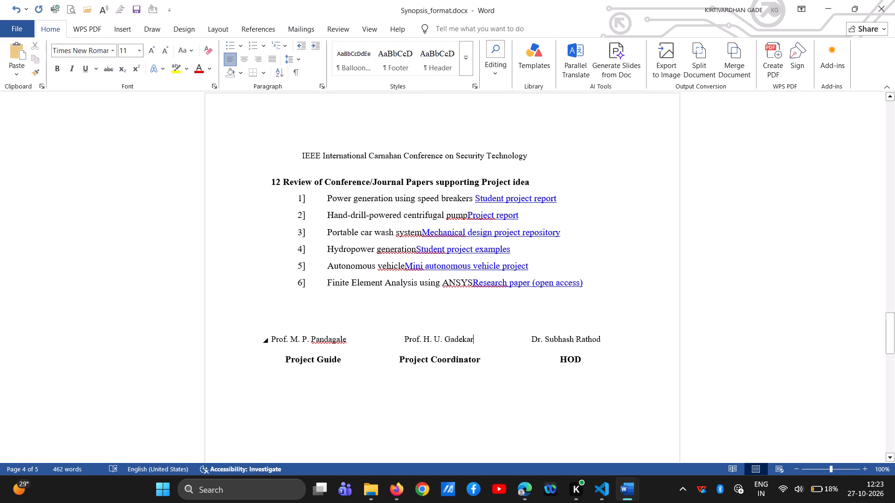
Replace the name after "Dr." above HOD in the signature block with the new department head's first name and surname.
{"action": "left_click", "coordinate": [602, 337]}
{"action": "key", "text": "BackSpace"}
{"action": "key", "text": "BackSpace"}
{"action": "key", "text": "BackSpace"}
{"action": "key", "text": "BackSpace"}
{"action": "key", "text": "BackSpace"}
{"action": "key", "text": "BackSpace"}
{"action": "key", "text": "BackSpace"}
{"action": "key", "text": "BackSpace"}
{"action": "key", "text": "BackSpace"}
{"action": "key", "text": "BackSpace"}
{"action": "key", "text": "BackSpace"}
{"action": "key", "text": "BackSpace"}
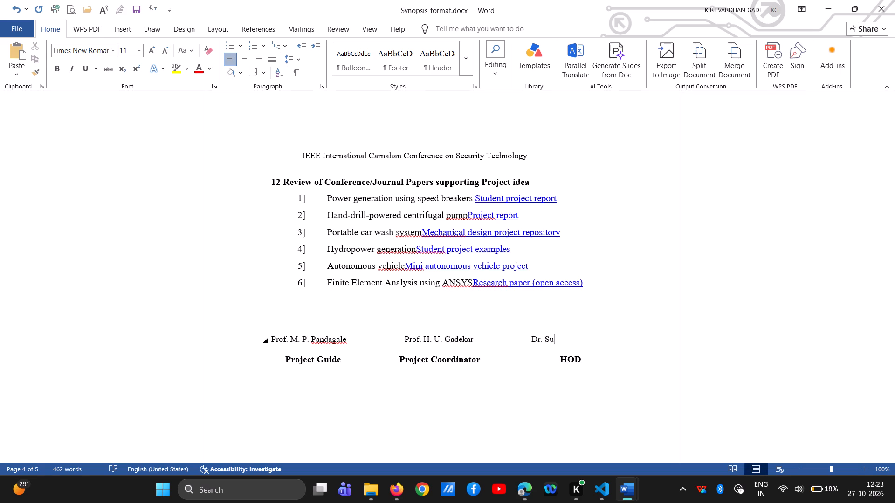
{"action": "key", "text": "BackSpace"}
{"action": "key", "text": "BackSpace"}
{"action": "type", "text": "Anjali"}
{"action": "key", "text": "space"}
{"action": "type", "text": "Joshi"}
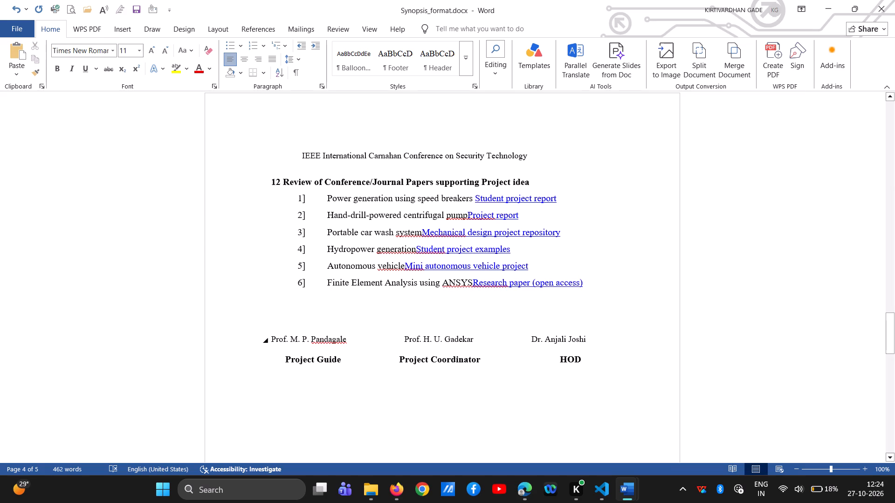
Insert three spaces before "Dr." in the signature block to shift the department head's name over the HOD label.
{"action": "left_click", "coordinate": [535, 345]}
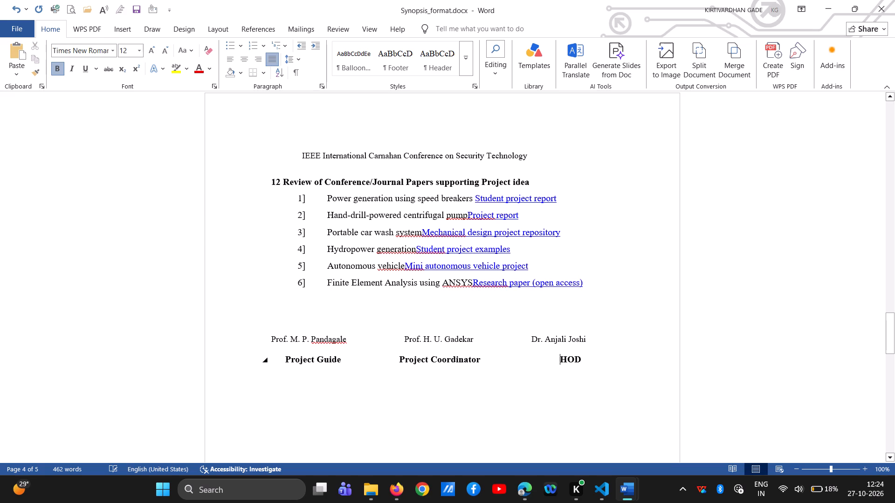
{"action": "left_click", "coordinate": [535, 344]}
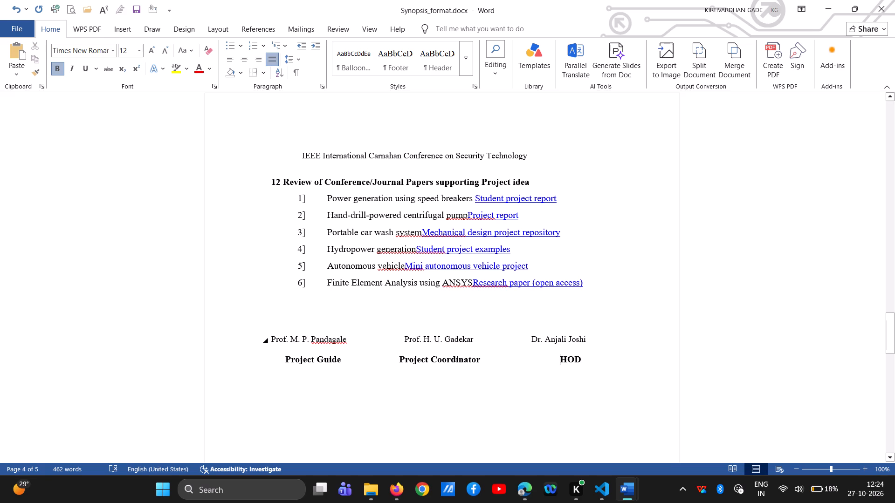
{"action": "left_click", "coordinate": [534, 340]}
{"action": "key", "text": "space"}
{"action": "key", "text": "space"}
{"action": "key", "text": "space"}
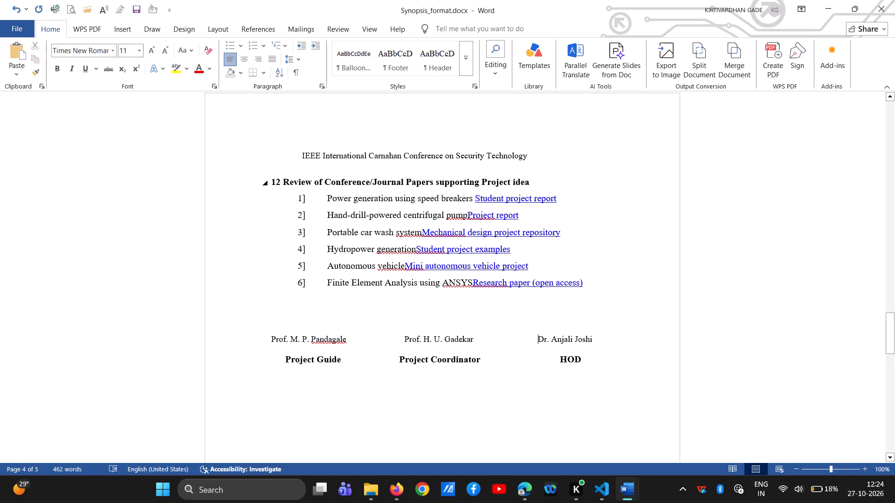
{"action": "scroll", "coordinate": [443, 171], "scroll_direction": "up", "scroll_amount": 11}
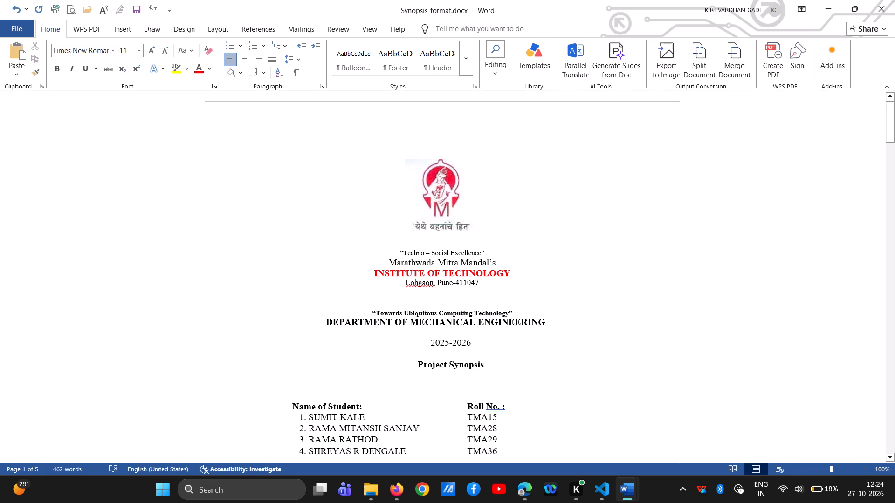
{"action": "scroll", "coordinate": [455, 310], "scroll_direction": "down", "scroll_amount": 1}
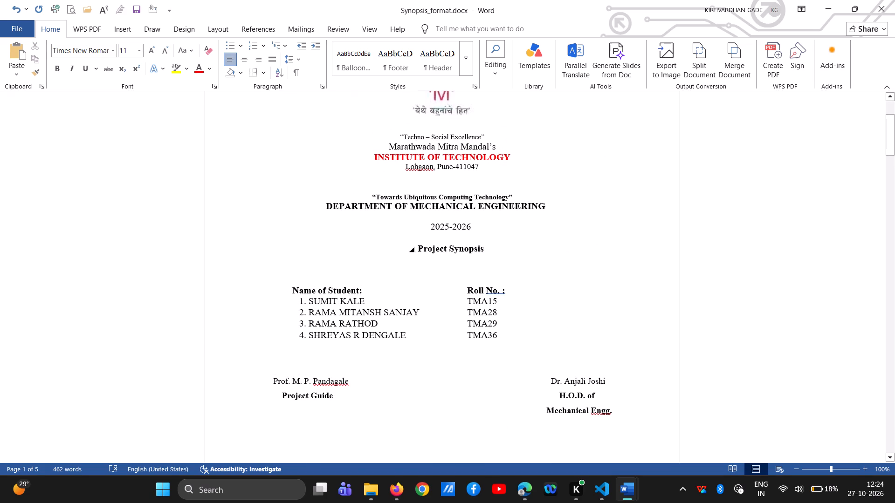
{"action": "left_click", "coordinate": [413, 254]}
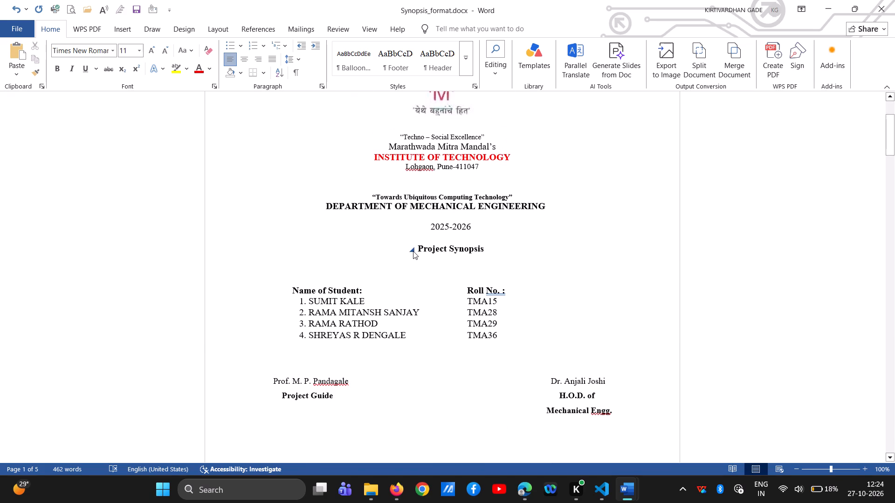
Add "Mini" and a space before "Project Synopsis" in the cover page heading.
{"action": "left_click", "coordinate": [413, 251]}
{"action": "left_click", "coordinate": [420, 251]}
{"action": "key", "text": "Left"}
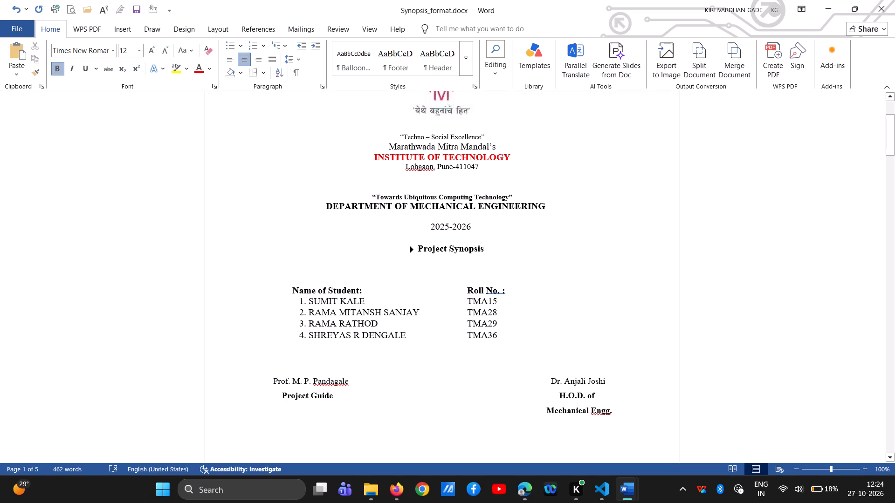
{"action": "type", "text": "mini"}
{"action": "key", "text": "BackSpace"}
{"action": "key", "text": "BackSpace"}
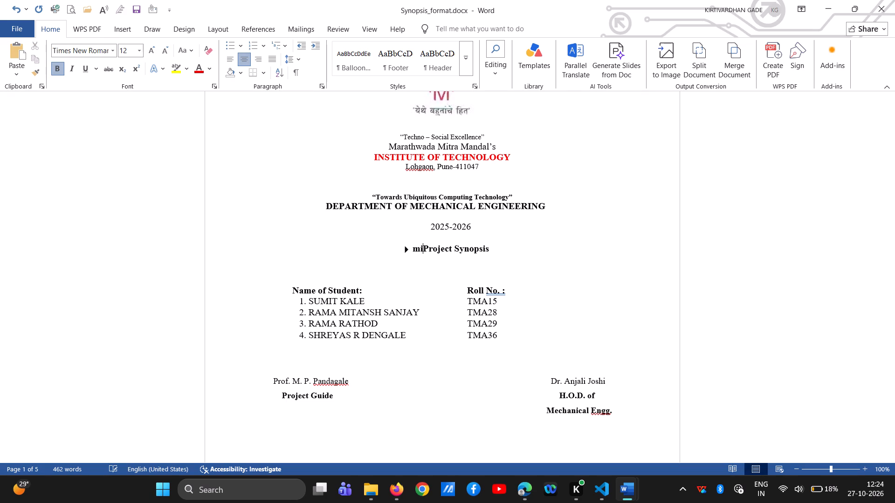
{"action": "key", "text": "BackSpace"}
{"action": "key", "text": "BackSpace"}
{"action": "key", "text": "shift+m"}
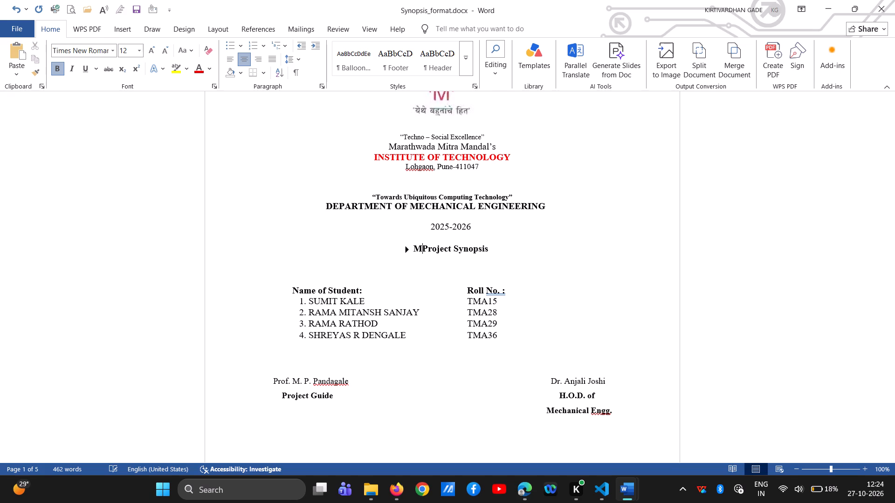
{"action": "type", "text": "ini"}
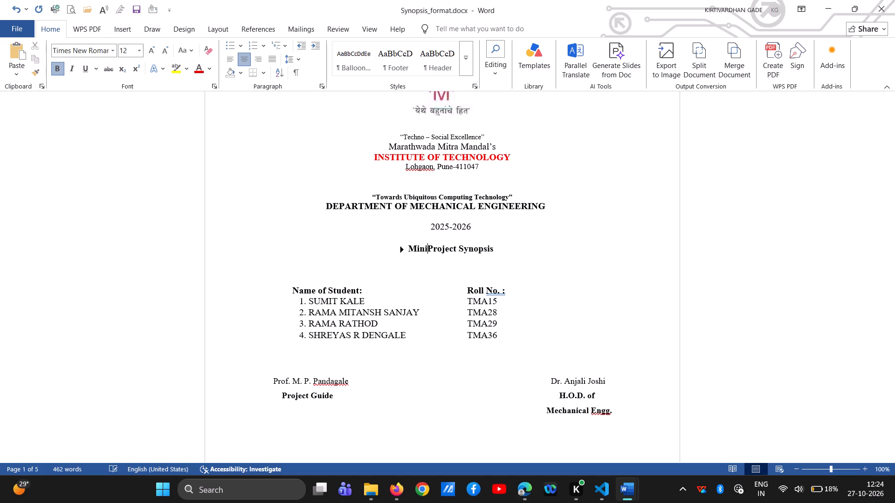
{"action": "key", "text": "space"}
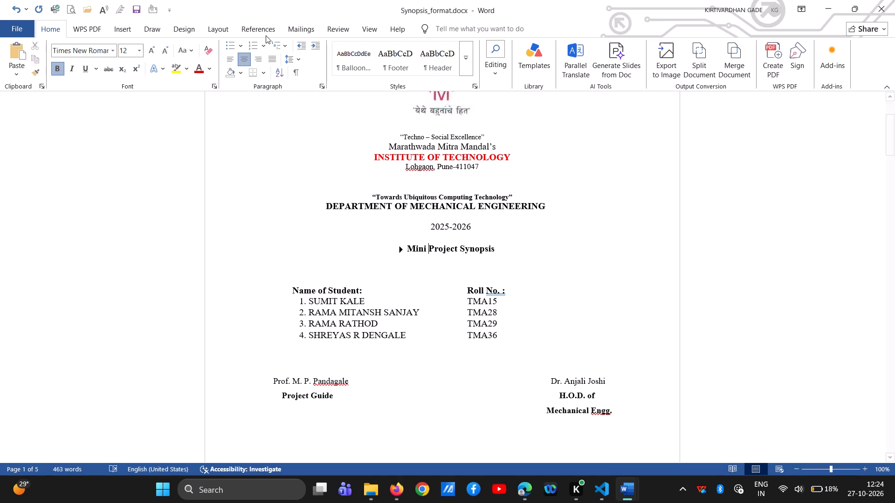
Print the document to a PDF file named "Shrey sys" in the Downloads folder.
{"action": "left_click", "coordinate": [58, 4]}
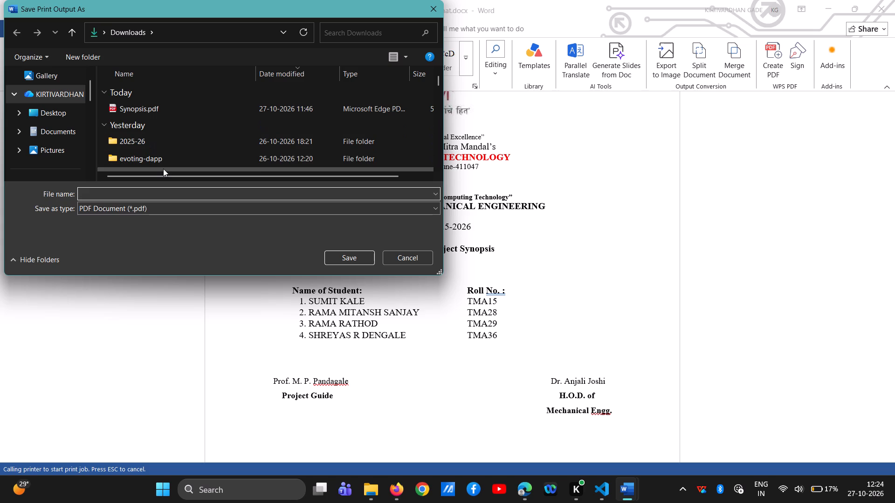
{"action": "type", "text": "Shrey"}
{"action": "key", "text": "space"}
{"action": "type", "text": "sys"}
{"action": "key", "text": "Return"}
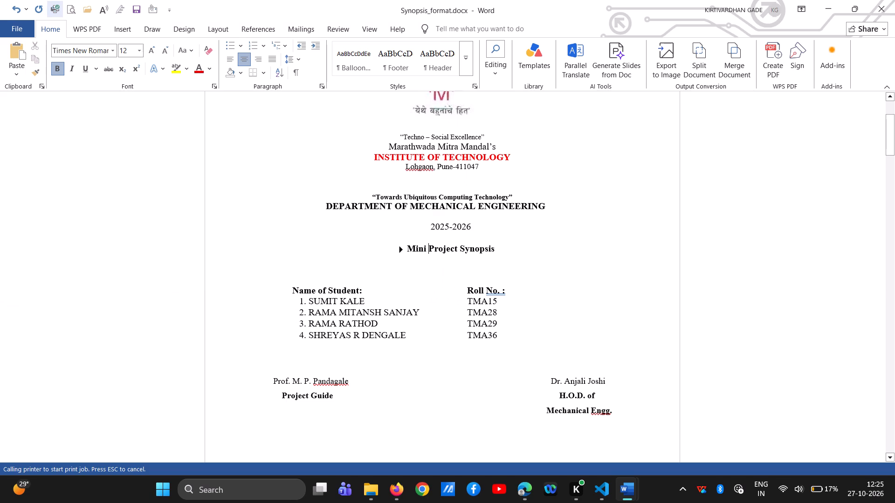
Switch to the Downloads window in File Explorer, refresh the file list and copy Shrey sys.pdf.
{"action": "left_click", "coordinate": [367, 483]}
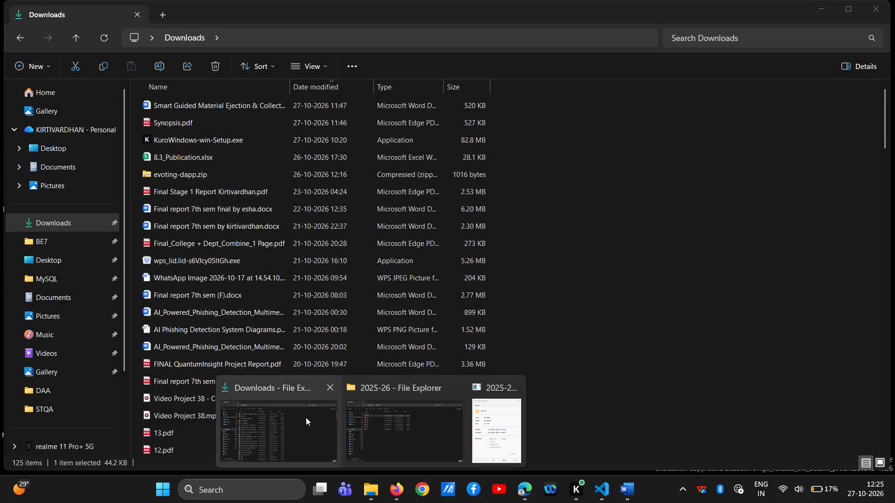
{"action": "left_click", "coordinate": [306, 417]}
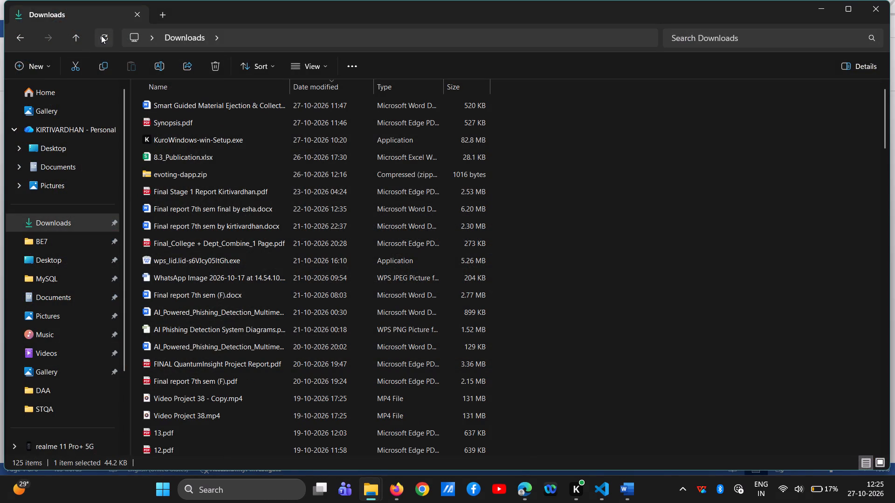
{"action": "left_click", "coordinate": [101, 35]}
{"action": "scroll", "coordinate": [207, 135], "scroll_direction": "up", "scroll_amount": 8}
{"action": "scroll", "coordinate": [207, 135], "scroll_direction": "up", "scroll_amount": 20}
{"action": "scroll", "coordinate": [207, 135], "scroll_direction": "up", "scroll_amount": 1}
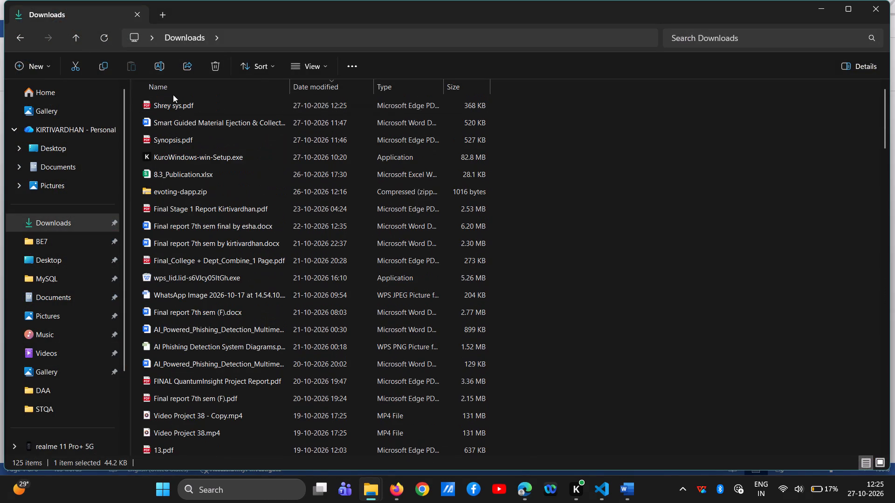
{"action": "left_click", "coordinate": [176, 104]}
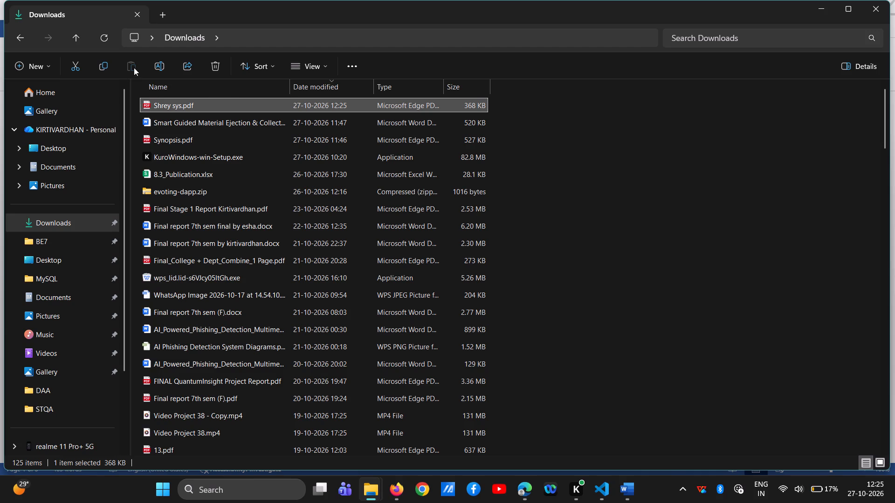
{"action": "left_click", "coordinate": [103, 70]}
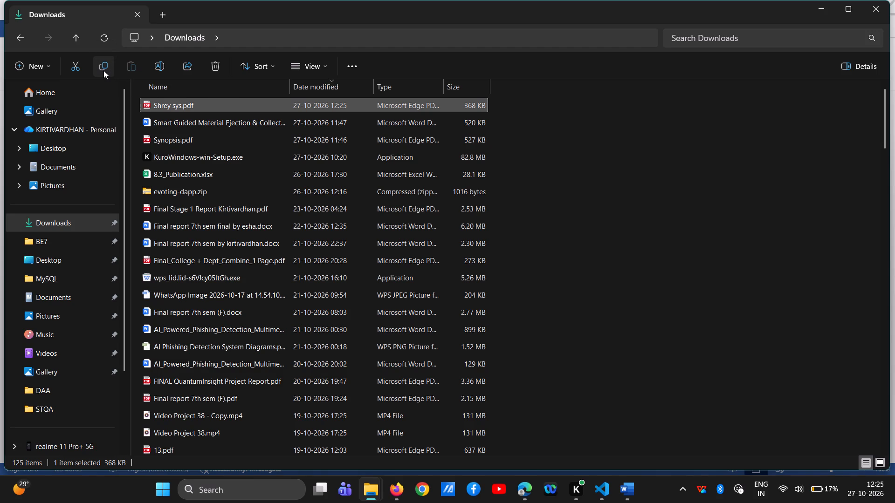
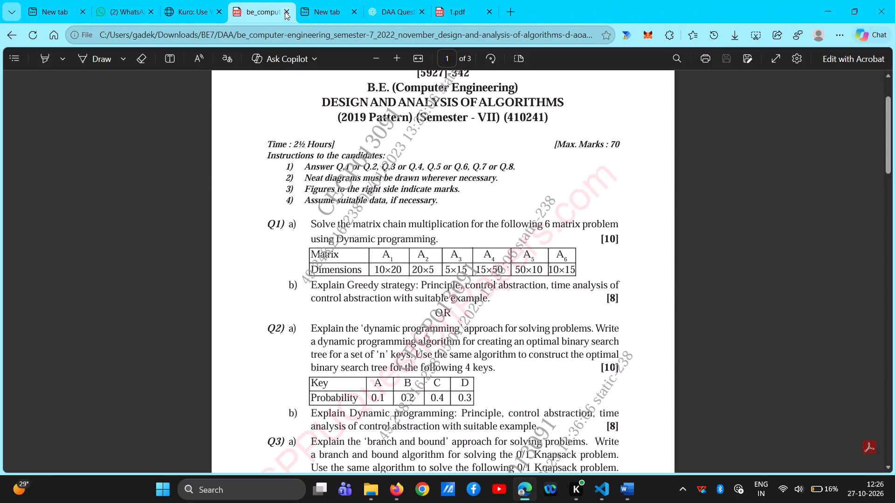
Close the November 2022 Design and Analysis of Algorithms question paper tab and the 1.pdf tab.
{"action": "left_click", "coordinate": [285, 12]}
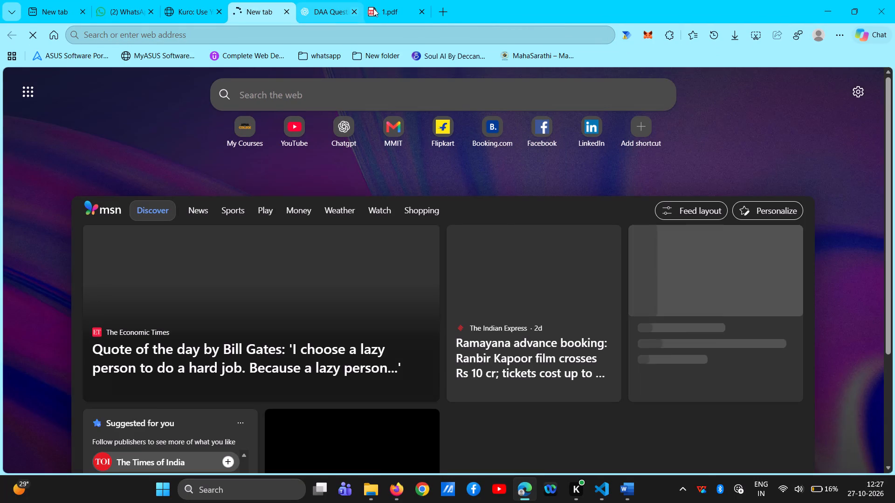
{"action": "left_click", "coordinate": [421, 8]}
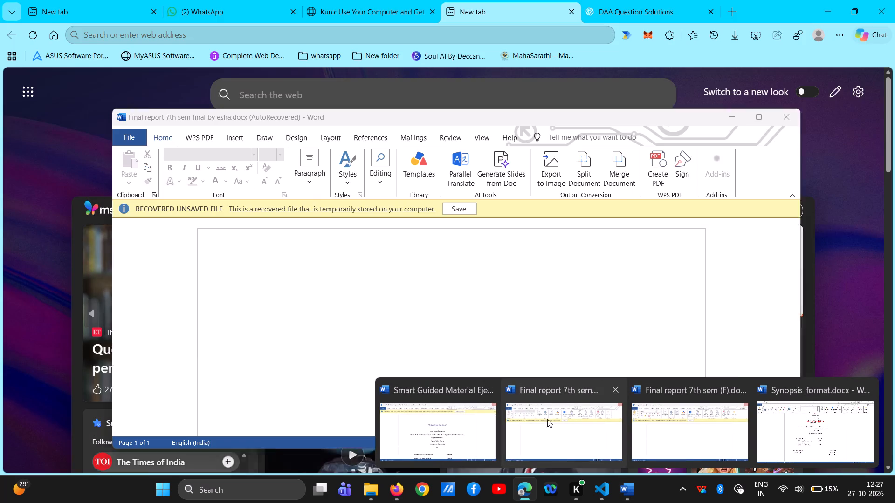
Close the Smart Guided Material Ejection document and the two recovered Final report 7th sem documents in Word.
{"action": "left_click", "coordinate": [491, 391]}
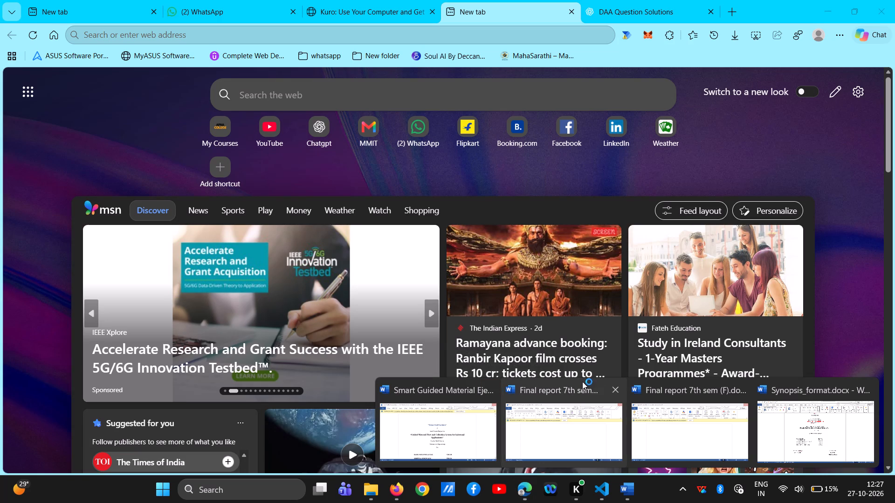
{"action": "left_click", "coordinate": [615, 390]}
{"action": "left_click", "coordinate": [740, 390]}
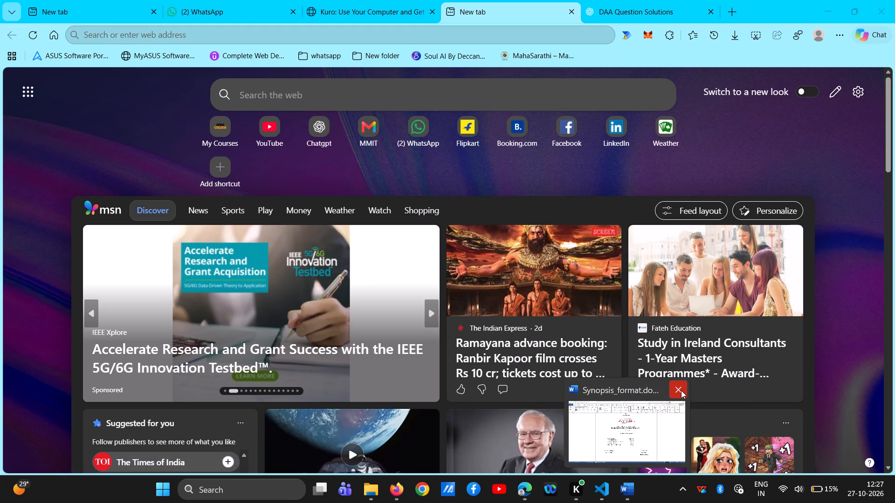
Close Synopsis_format.docx in Word, saving its changes to the Downloads folder.
{"action": "left_click", "coordinate": [681, 390]}
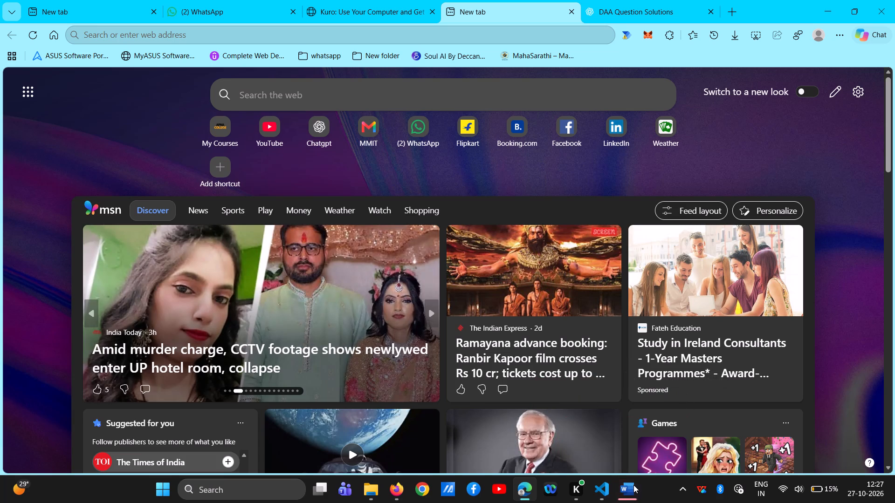
{"action": "left_click", "coordinate": [633, 485]}
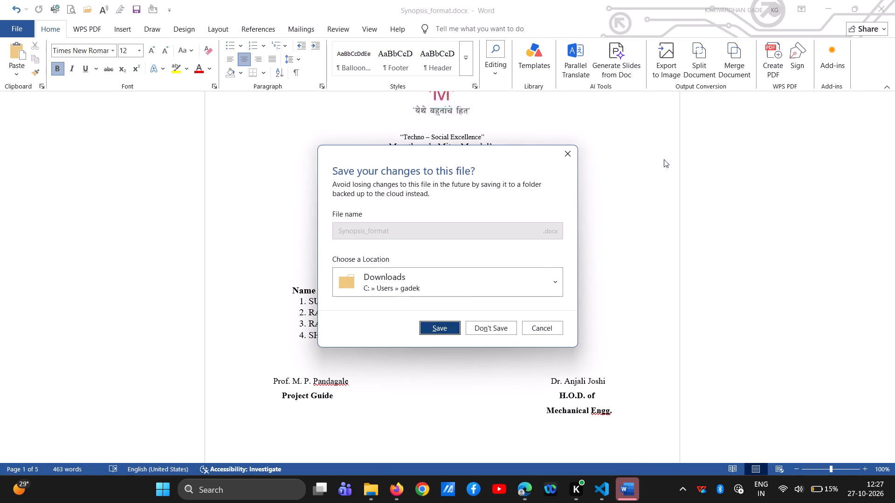
{"action": "left_click", "coordinate": [567, 156]}
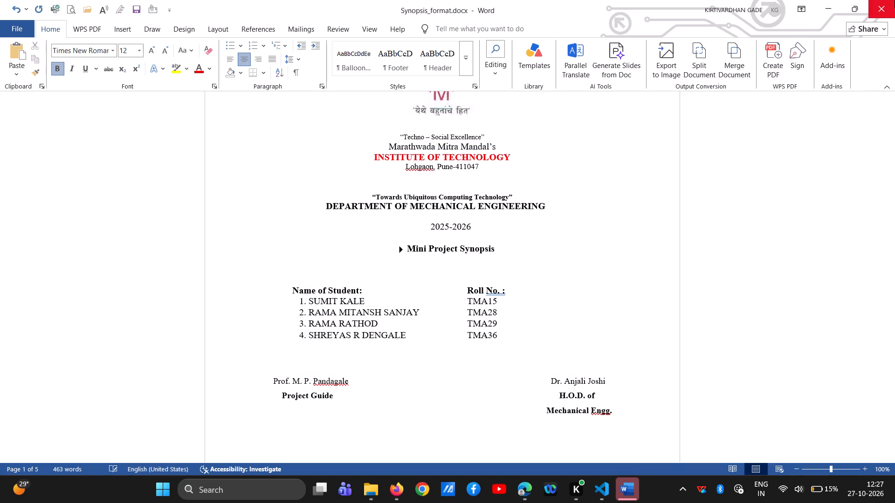
{"action": "left_click", "coordinate": [894, 0]}
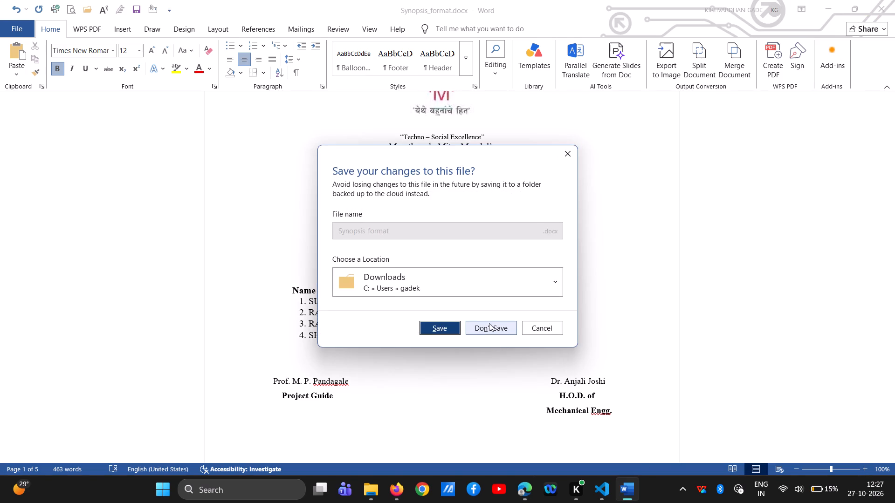
{"action": "left_click", "coordinate": [429, 326]}
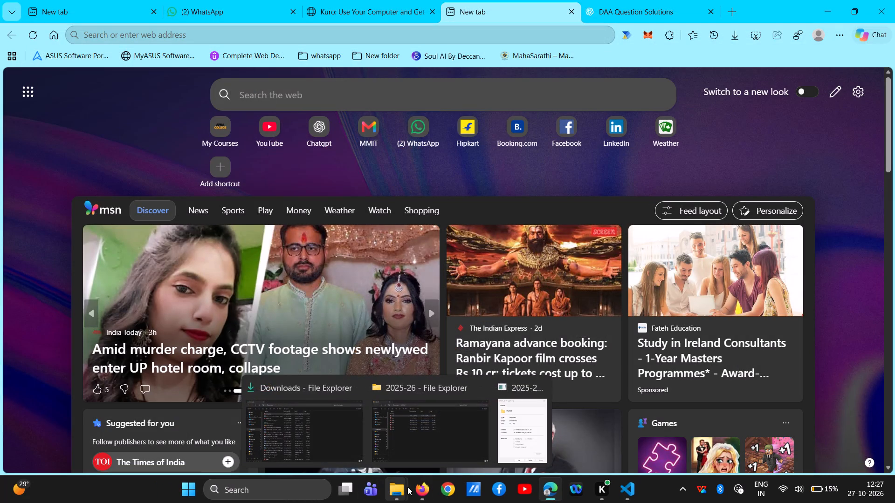
In the Downloads folder, delete Shrey sys.pdf, the Smart Guided Material Ejection Word document and Synopsis.pdf.
{"action": "left_click", "coordinate": [404, 488]}
{"action": "left_click", "coordinate": [303, 418]}
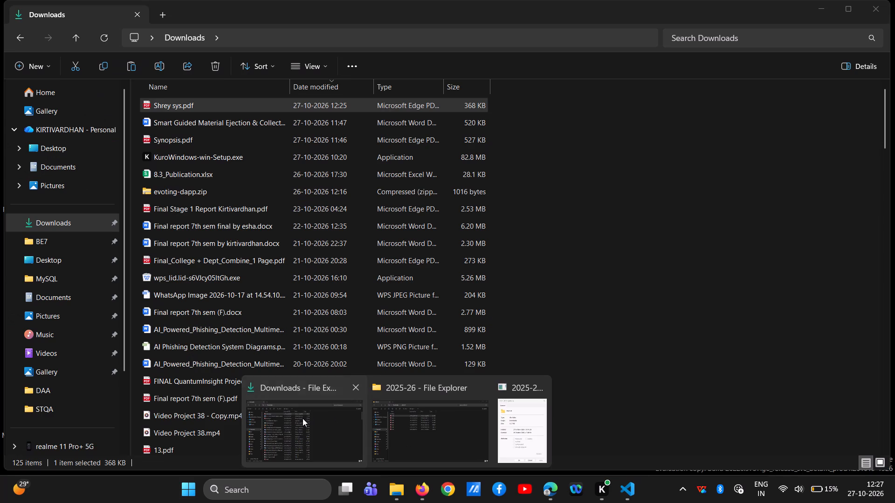
{"action": "left_click_drag", "start_coordinate": [136, 105], "coordinate": [141, 110]}
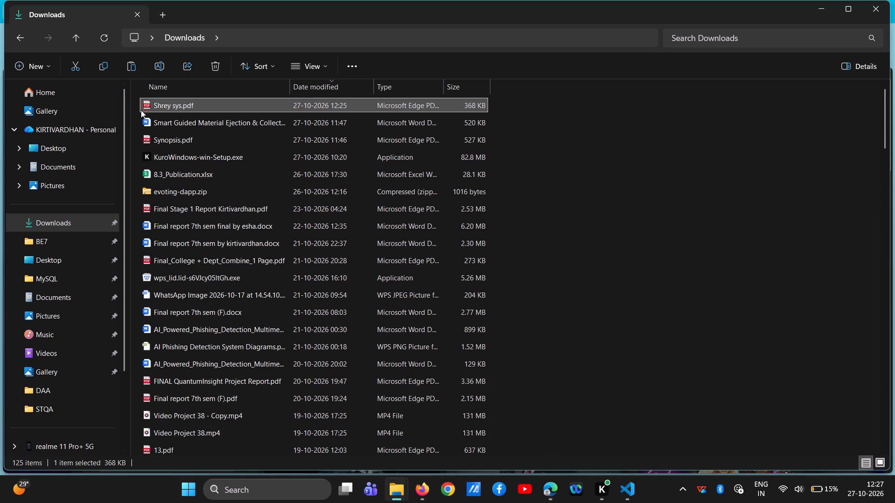
{"action": "left_click_drag", "start_coordinate": [141, 110], "coordinate": [197, 140]}
{"action": "key", "text": "Delete"}
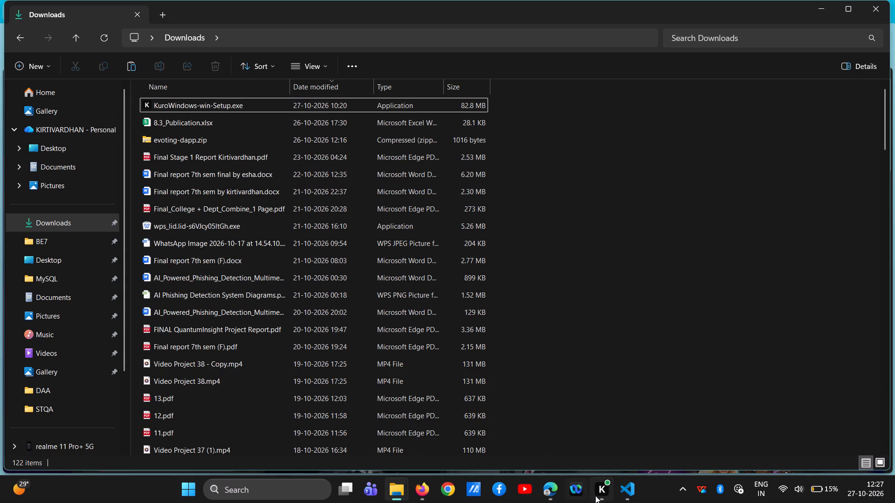
Switch to the Microsoft Edge window.
{"action": "left_click", "coordinate": [550, 478]}
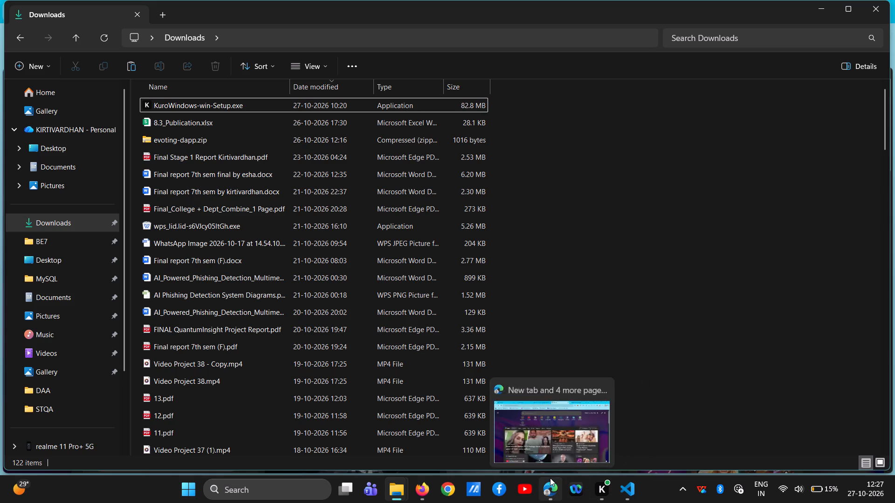